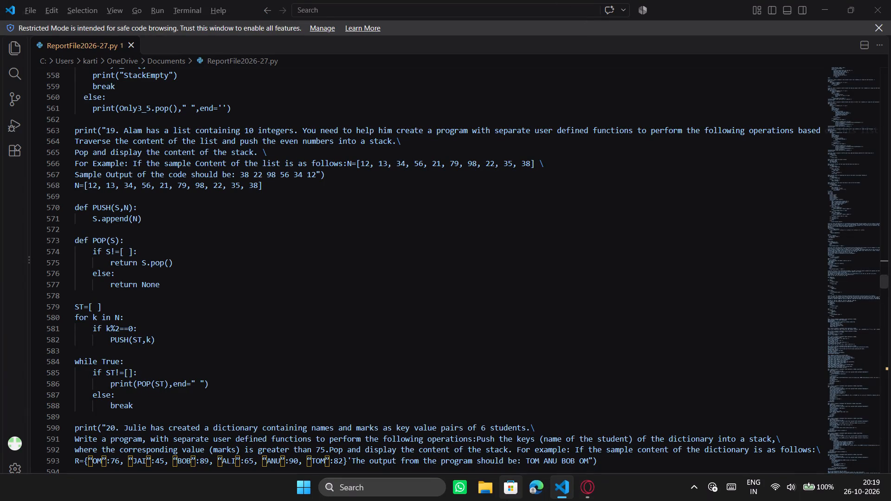
Switch to File Explorer.
{"action": "left_click", "coordinate": [485, 485]}
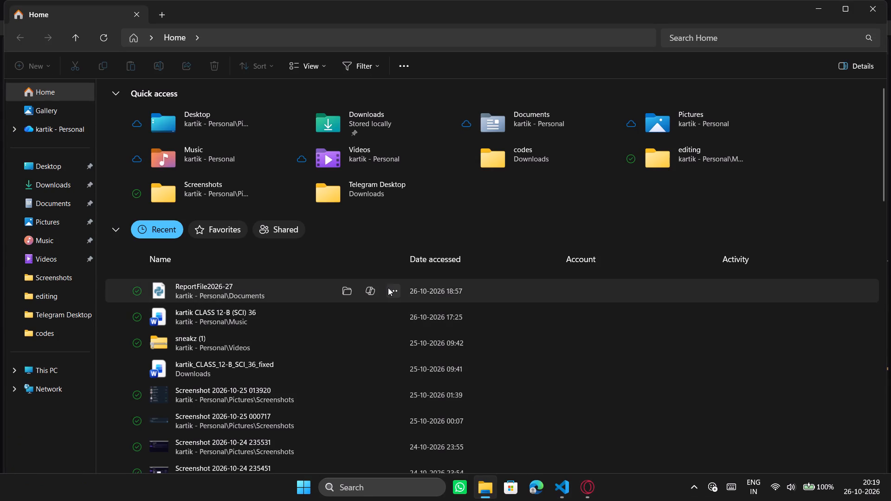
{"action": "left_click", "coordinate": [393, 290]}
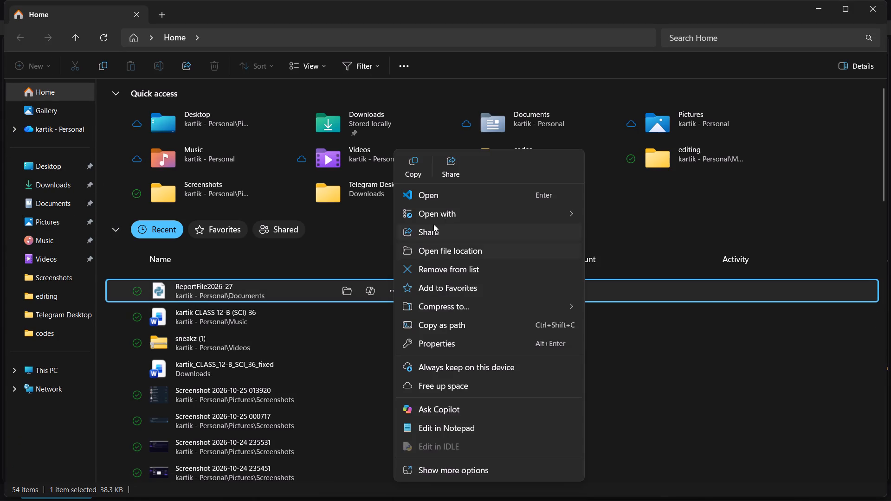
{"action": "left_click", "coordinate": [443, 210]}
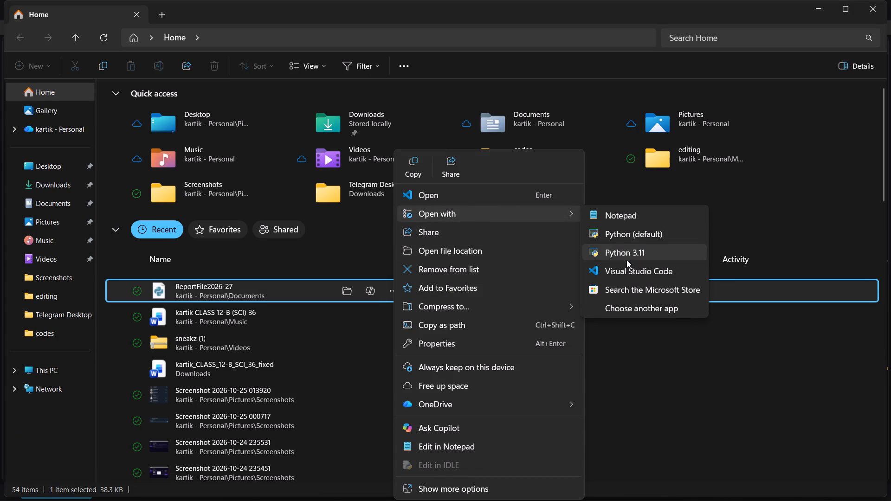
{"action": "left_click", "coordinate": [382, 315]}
Open the recent CLASS 12-B (SCI) 36 Word document from the Music folder with LibreOffice Writer.
{"action": "left_click", "coordinate": [390, 315]}
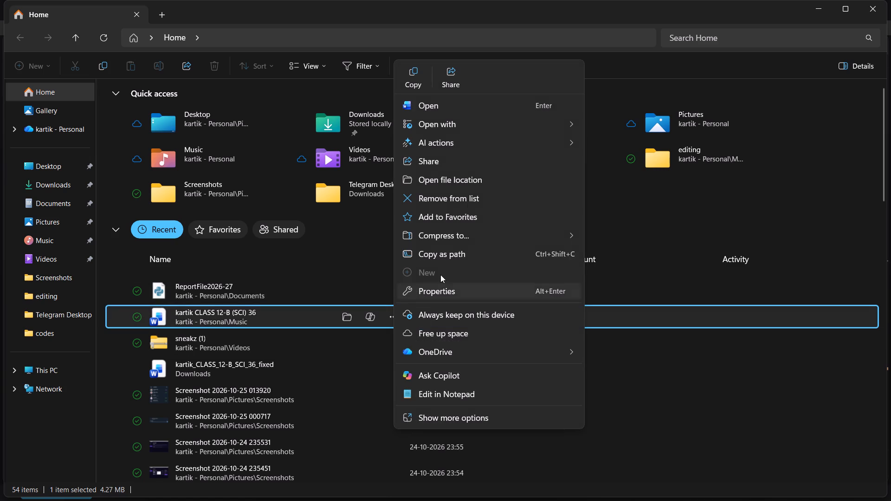
{"action": "left_click", "coordinate": [487, 125]}
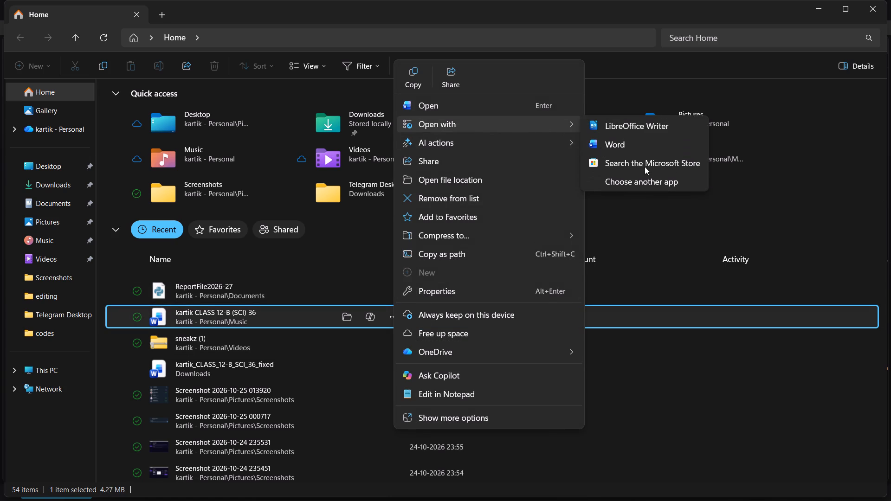
{"action": "left_click", "coordinate": [638, 126]}
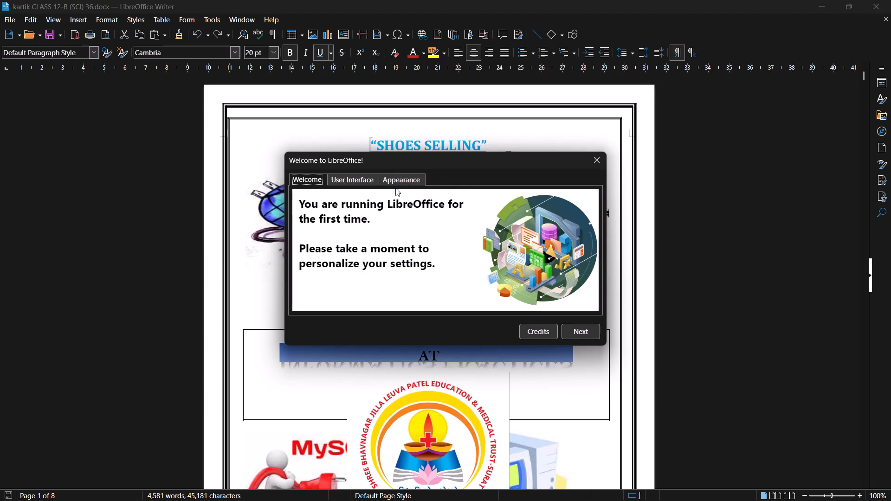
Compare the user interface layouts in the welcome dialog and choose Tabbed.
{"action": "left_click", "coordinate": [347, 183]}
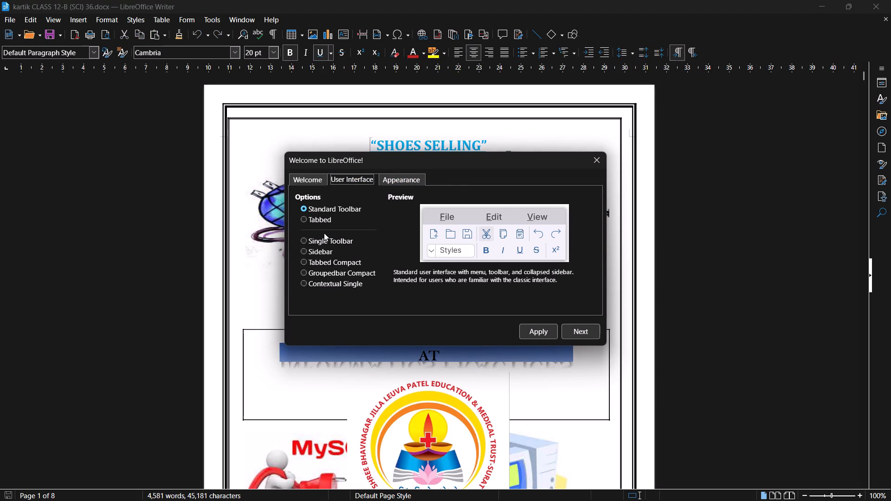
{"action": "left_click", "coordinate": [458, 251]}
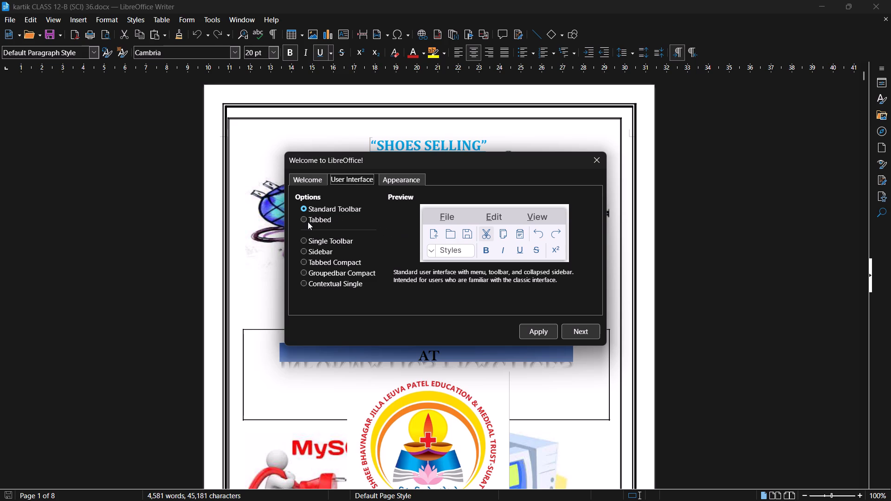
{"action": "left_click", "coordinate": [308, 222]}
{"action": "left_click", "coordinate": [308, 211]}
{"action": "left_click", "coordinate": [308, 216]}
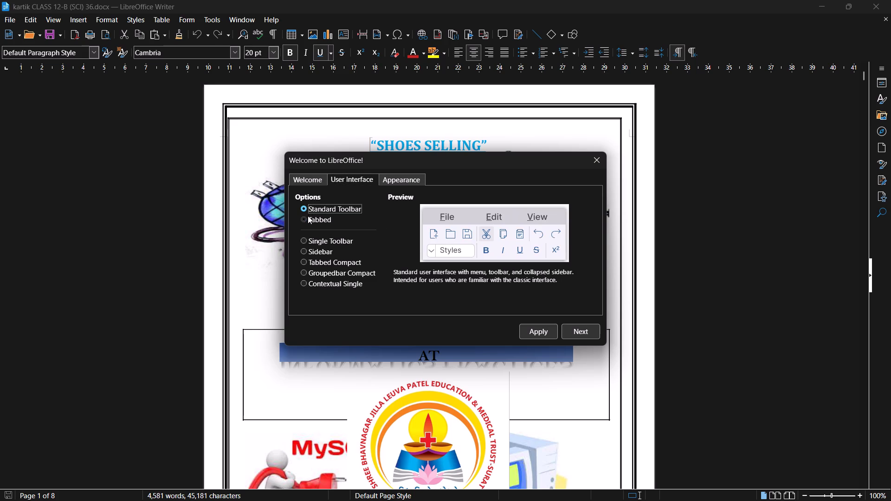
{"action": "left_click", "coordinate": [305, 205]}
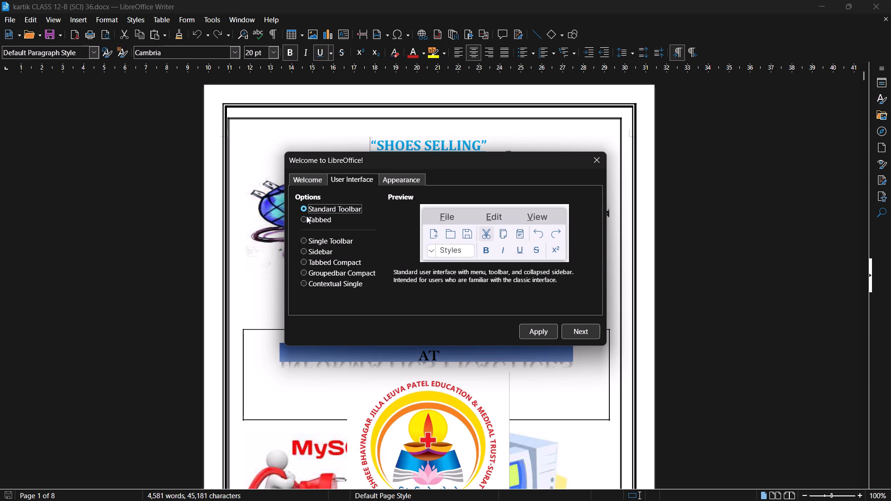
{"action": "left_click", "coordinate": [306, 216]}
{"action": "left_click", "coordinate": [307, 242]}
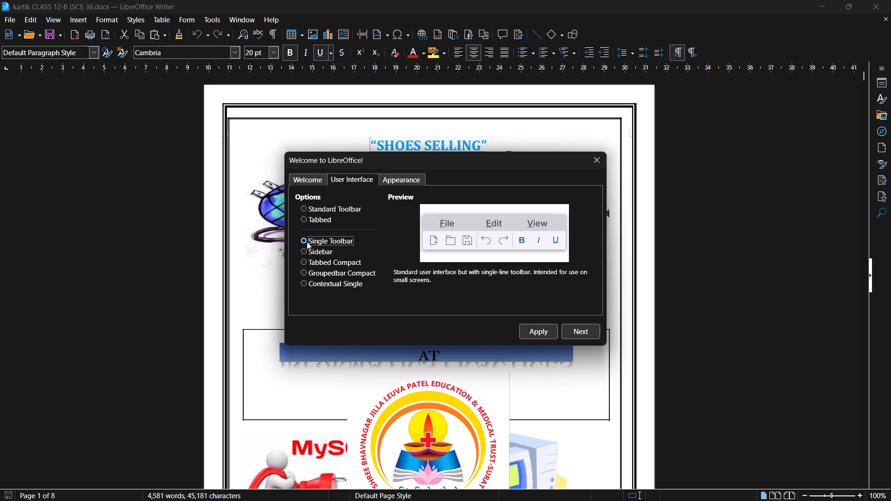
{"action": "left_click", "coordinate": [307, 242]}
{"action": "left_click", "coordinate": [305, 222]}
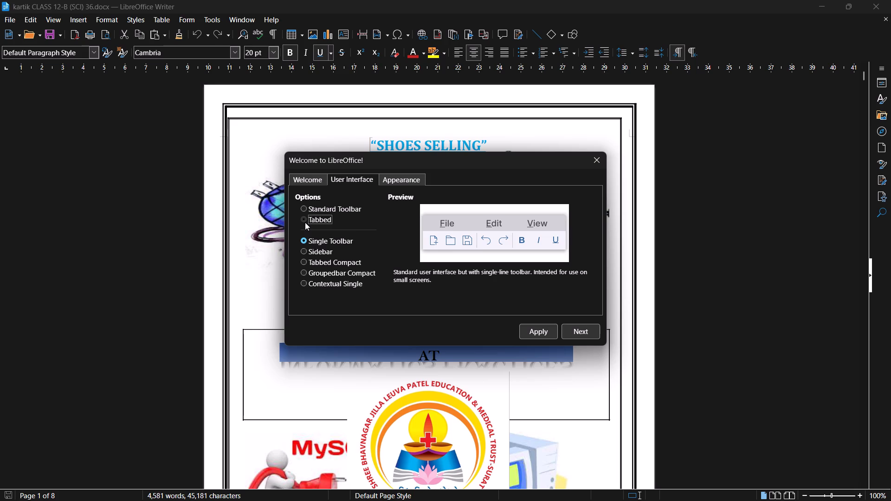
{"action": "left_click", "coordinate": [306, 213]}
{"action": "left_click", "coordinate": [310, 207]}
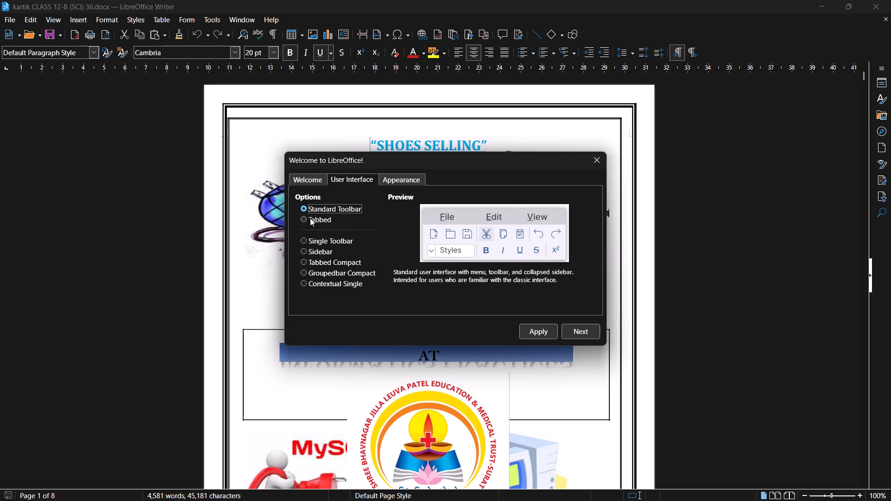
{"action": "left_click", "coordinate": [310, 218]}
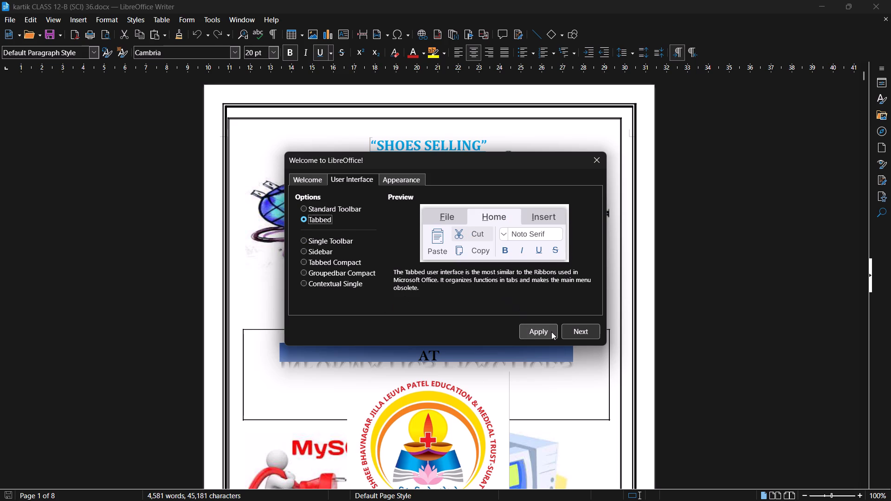
Apply the default appearance settings with the Automatic theme and close the welcome dialog.
{"action": "left_click", "coordinate": [574, 335]}
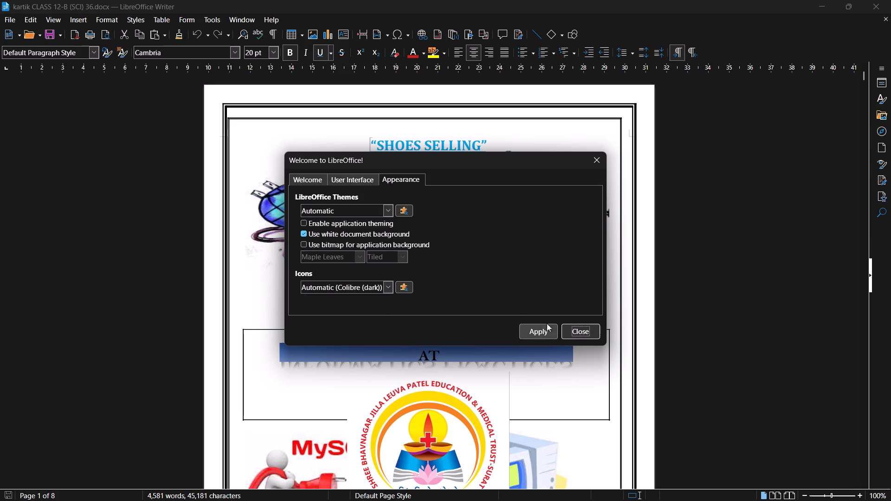
{"action": "left_click", "coordinate": [547, 328]}
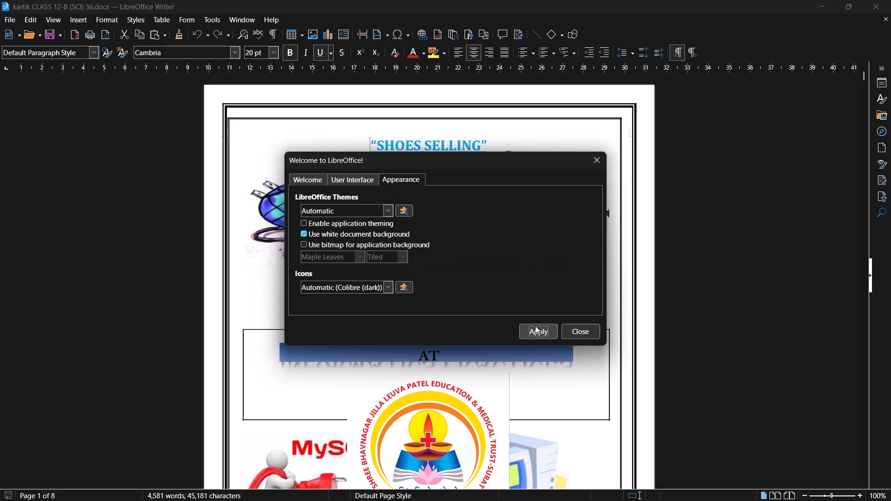
{"action": "left_click", "coordinate": [531, 332]}
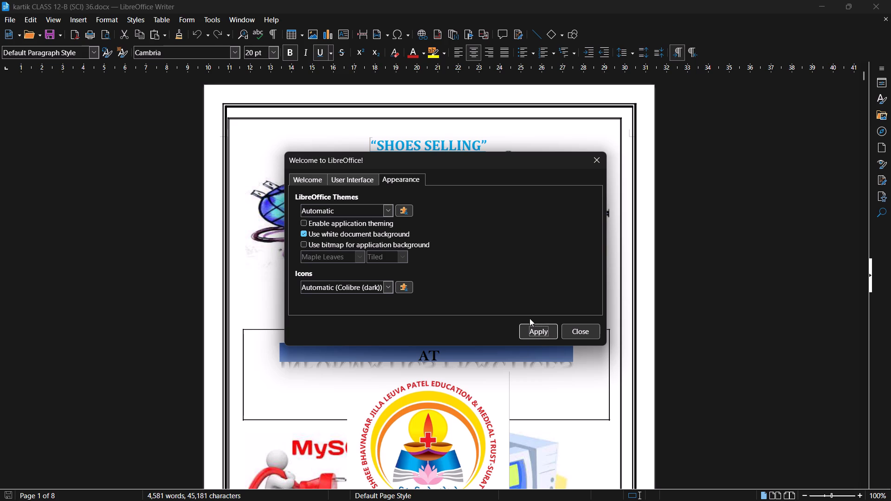
{"action": "left_click", "coordinate": [538, 329]}
{"action": "left_click", "coordinate": [532, 323]}
{"action": "triple_click", "coordinate": [540, 334]}
{"action": "left_click", "coordinate": [596, 165]}
Examine the layout of the report's cover, PROJECT FILE and CERTIFICATE pages.
{"action": "scroll", "coordinate": [595, 175], "scroll_direction": "up", "scroll_amount": 4}
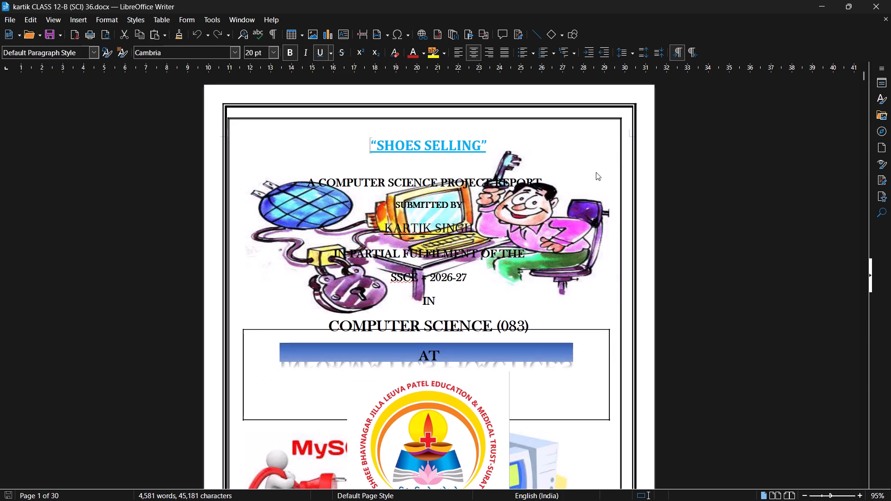
{"action": "scroll", "coordinate": [596, 172], "scroll_direction": "down", "scroll_amount": 5}
{"action": "scroll", "coordinate": [595, 174], "scroll_direction": "up", "scroll_amount": 5}
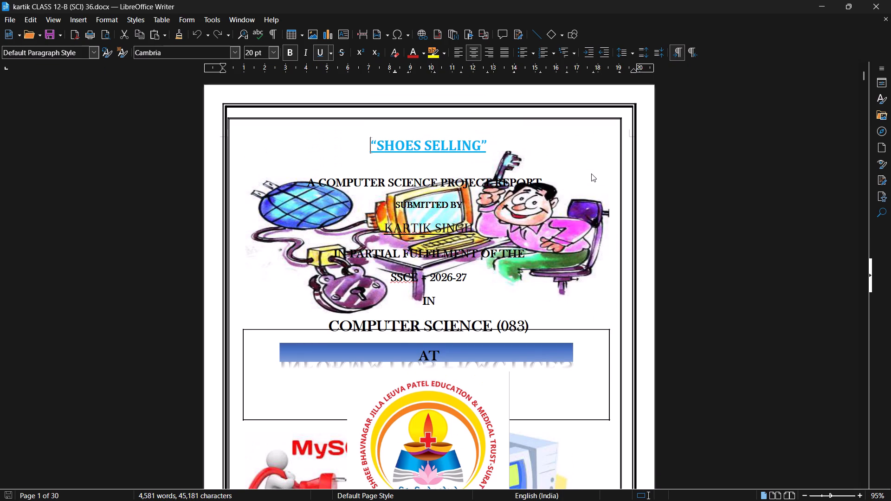
{"action": "scroll", "coordinate": [590, 173], "scroll_direction": "down", "scroll_amount": 15}
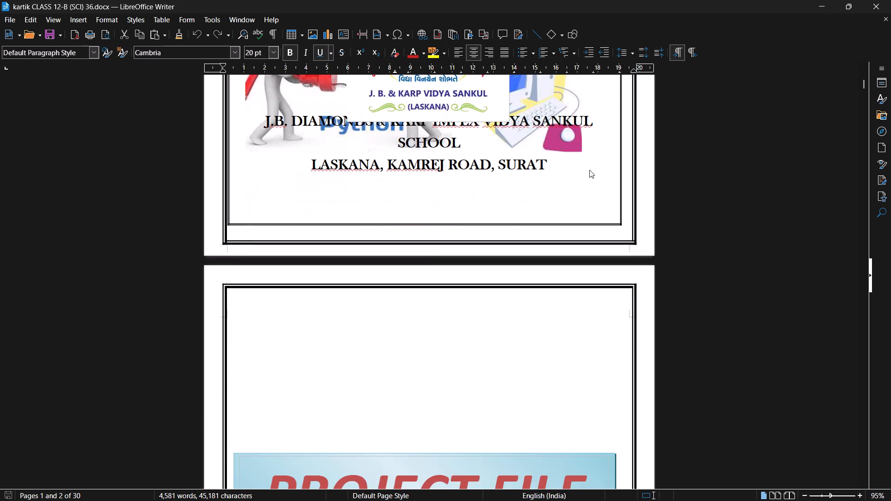
{"action": "scroll", "coordinate": [589, 170], "scroll_direction": "down", "scroll_amount": 14}
{"action": "scroll", "coordinate": [585, 167], "scroll_direction": "down", "scroll_amount": 16}
{"action": "scroll", "coordinate": [576, 177], "scroll_direction": "up", "scroll_amount": 8}
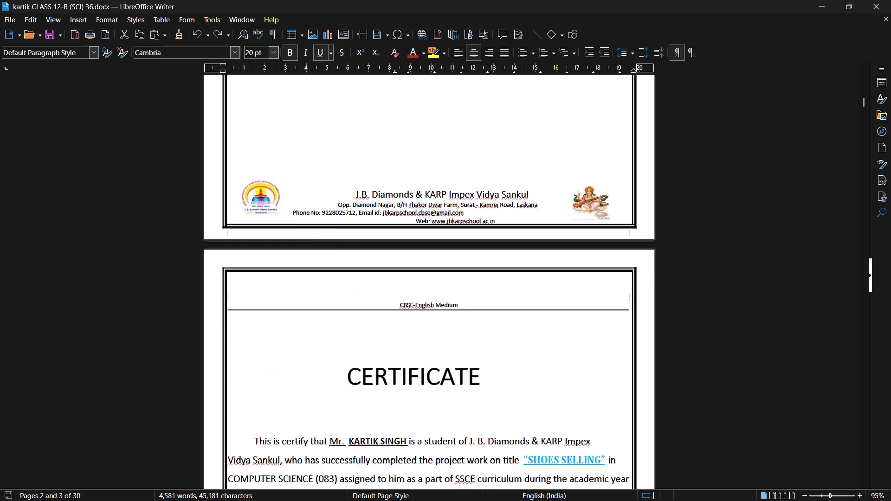
{"action": "scroll", "coordinate": [574, 173], "scroll_direction": "up", "scroll_amount": 1}
{"action": "scroll", "coordinate": [569, 174], "scroll_direction": "up", "scroll_amount": 20}
{"action": "scroll", "coordinate": [569, 174], "scroll_direction": "up", "scroll_amount": 10}
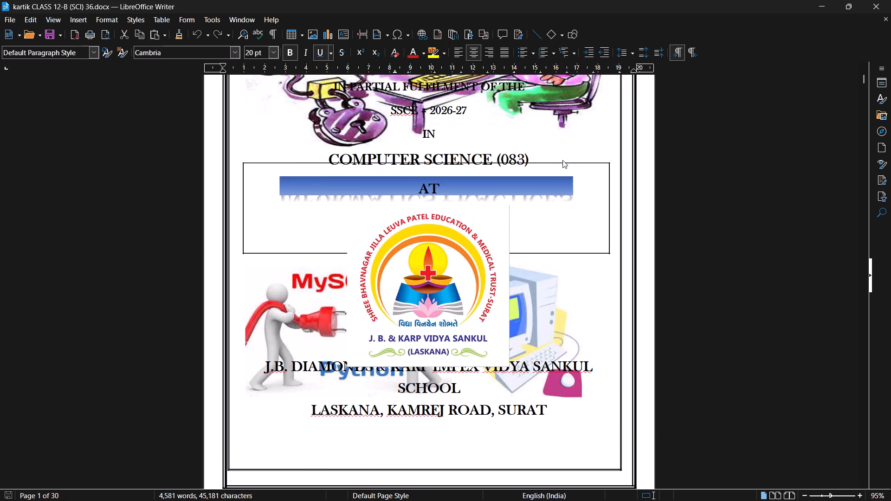
{"action": "scroll", "coordinate": [562, 160], "scroll_direction": "up", "scroll_amount": 4}
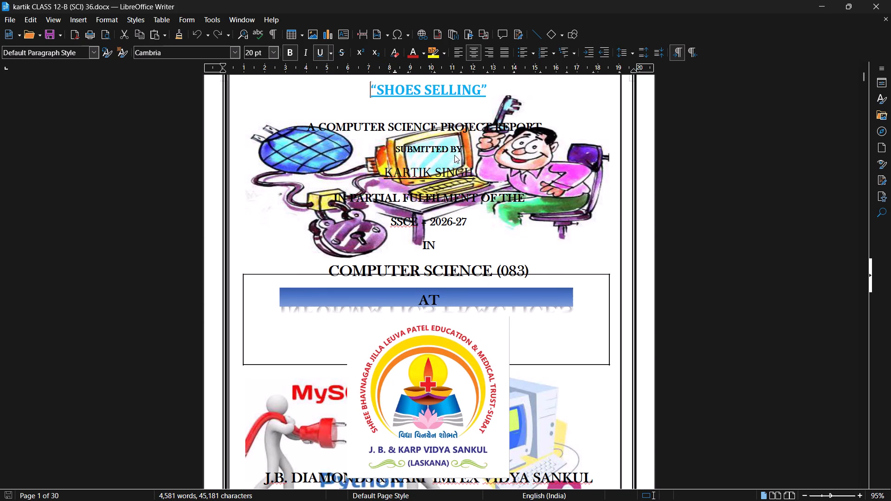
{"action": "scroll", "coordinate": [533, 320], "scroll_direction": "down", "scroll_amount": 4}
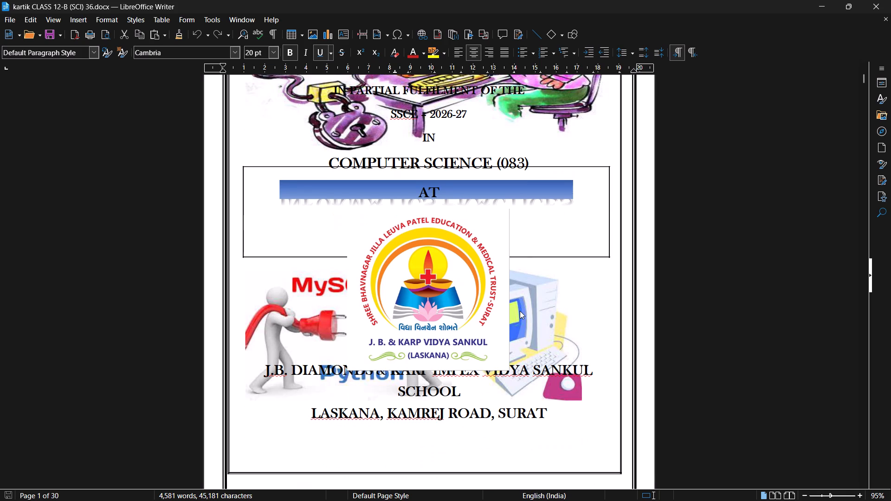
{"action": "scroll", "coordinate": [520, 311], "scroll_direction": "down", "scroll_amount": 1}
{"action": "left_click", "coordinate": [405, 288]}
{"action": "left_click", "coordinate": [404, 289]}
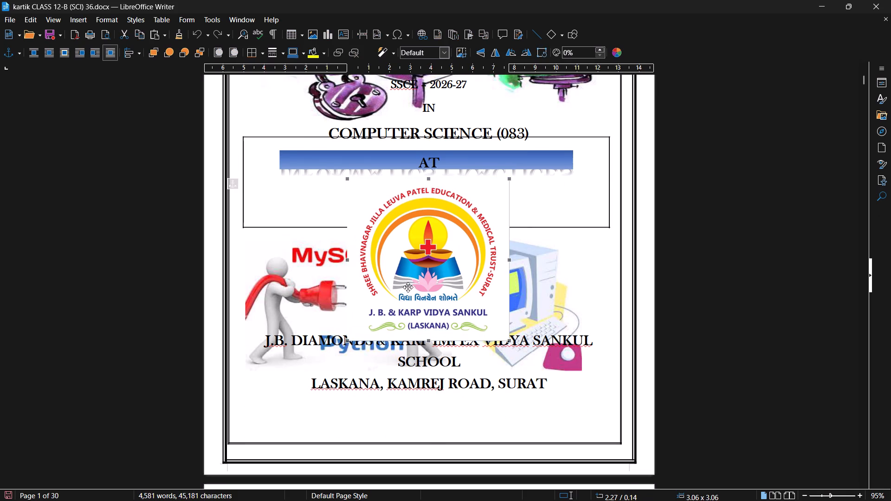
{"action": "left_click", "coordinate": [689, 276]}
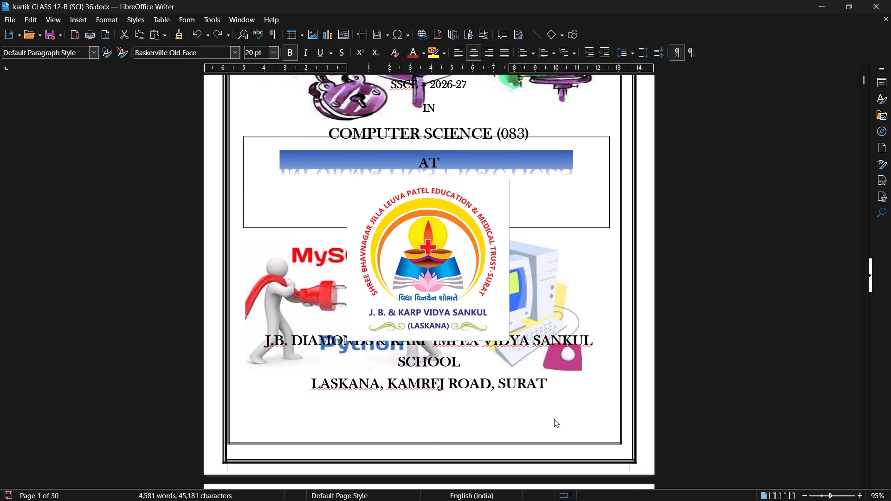
Move the bordered group with the computer clip art and MySQL pictures from the cover page onto the PROJECT FILE page.
{"action": "scroll", "coordinate": [549, 398], "scroll_direction": "down", "scroll_amount": 20}
{"action": "scroll", "coordinate": [530, 374], "scroll_direction": "up", "scroll_amount": 8}
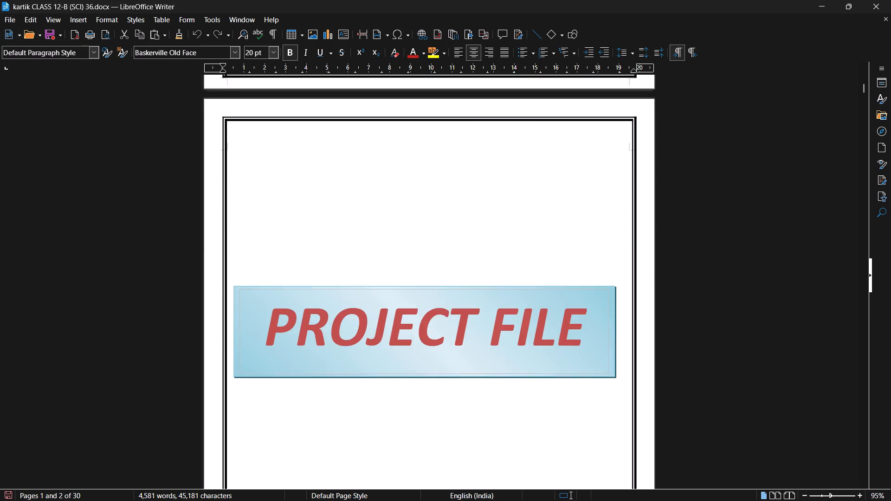
{"action": "scroll", "coordinate": [528, 373], "scroll_direction": "up", "scroll_amount": 17}
{"action": "scroll", "coordinate": [526, 371], "scroll_direction": "up", "scroll_amount": 4}
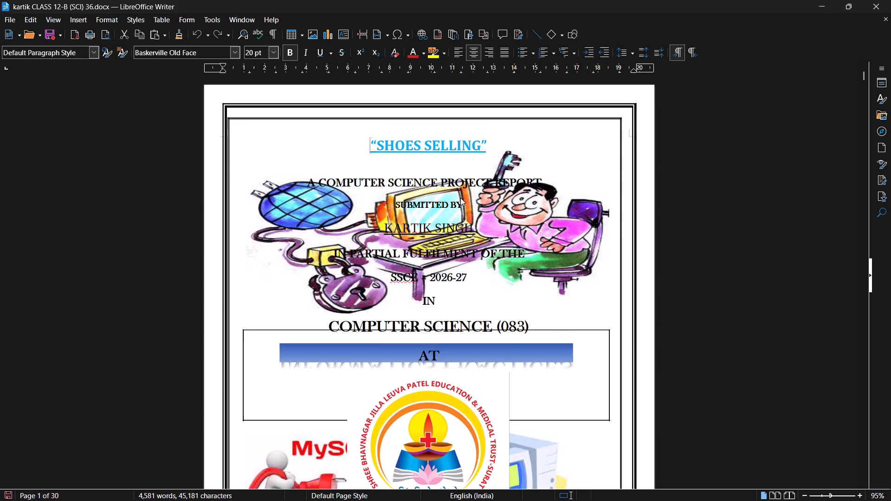
{"action": "left_click", "coordinate": [279, 206]}
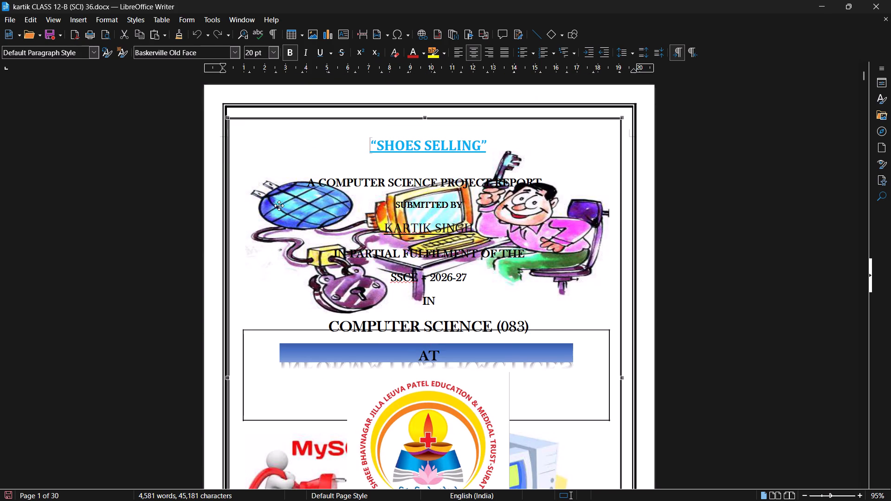
{"action": "left_click_drag", "start_coordinate": [279, 206], "coordinate": [284, 310]}
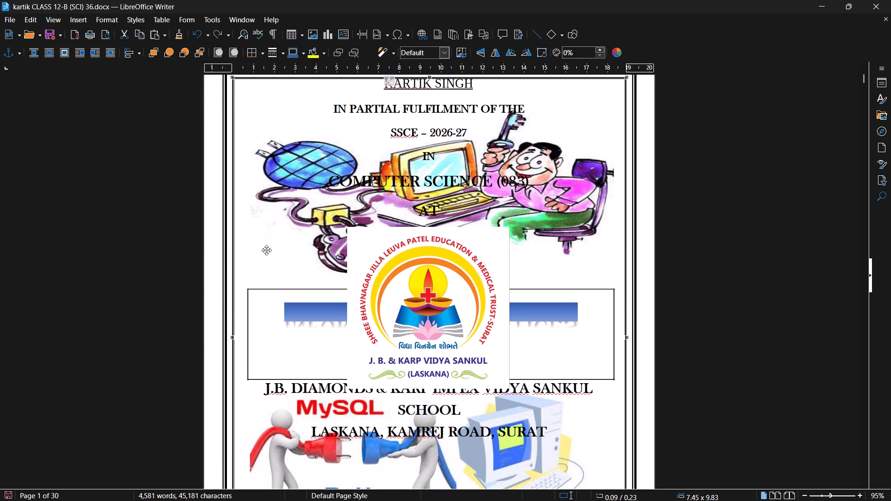
{"action": "scroll", "coordinate": [266, 250], "scroll_direction": "down", "scroll_amount": 1}
{"action": "left_click_drag", "start_coordinate": [271, 212], "coordinate": [269, 422]}
{"action": "scroll", "coordinate": [264, 410], "scroll_direction": "down", "scroll_amount": 1}
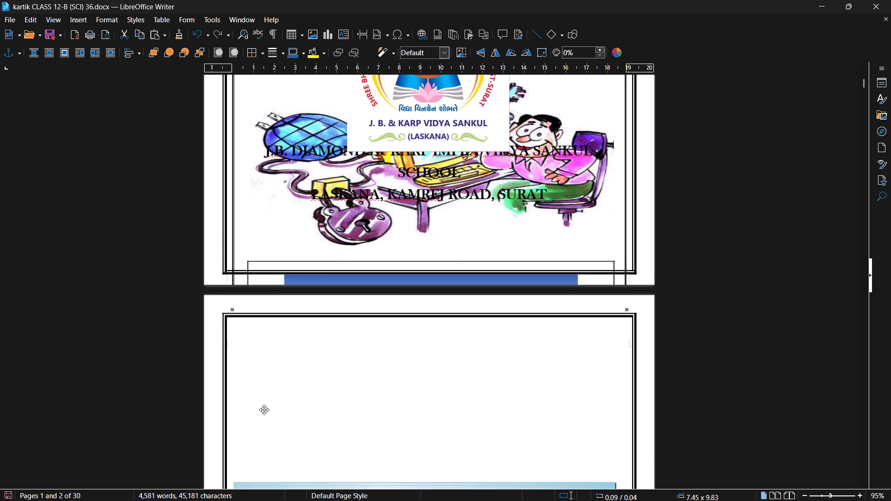
{"action": "scroll", "coordinate": [264, 410], "scroll_direction": "down", "scroll_amount": 2}
{"action": "scroll", "coordinate": [259, 395], "scroll_direction": "up", "scroll_amount": 1}
{"action": "scroll", "coordinate": [258, 351], "scroll_direction": "down", "scroll_amount": 2}
{"action": "scroll", "coordinate": [258, 349], "scroll_direction": "up", "scroll_amount": 2}
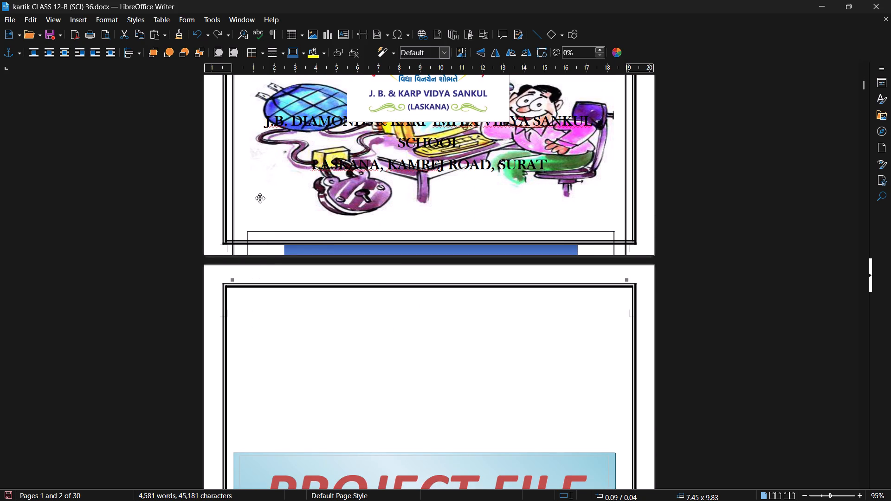
{"action": "left_click_drag", "start_coordinate": [260, 198], "coordinate": [258, 483]}
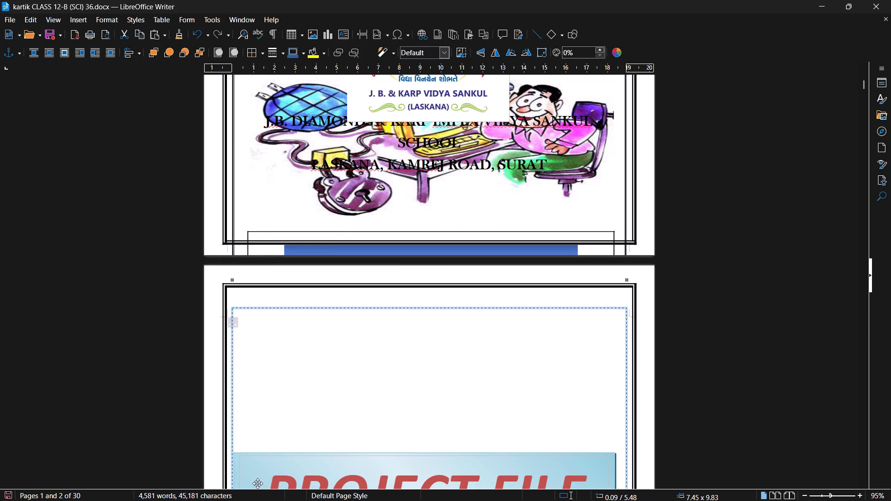
{"action": "left_click_drag", "start_coordinate": [258, 483], "coordinate": [255, 467]}
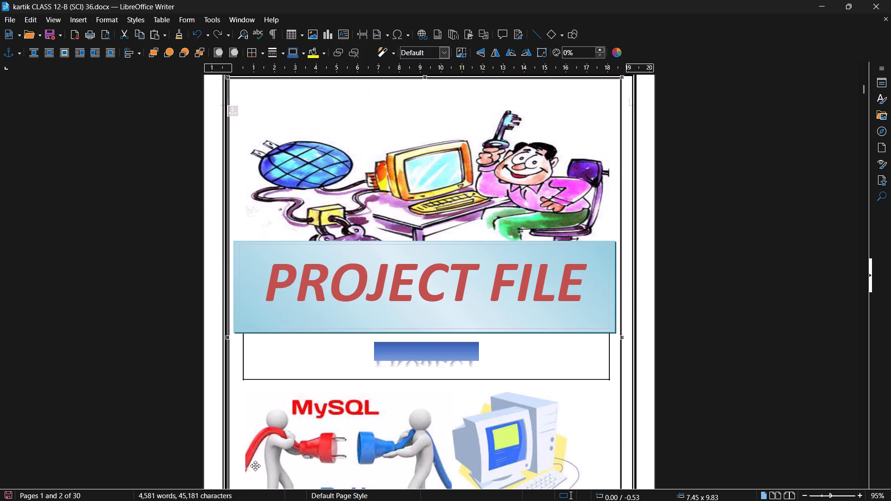
Move the horizontal line behind the PROJECT FILE banner down to the banner's lower edge.
{"action": "left_click", "coordinate": [315, 300]}
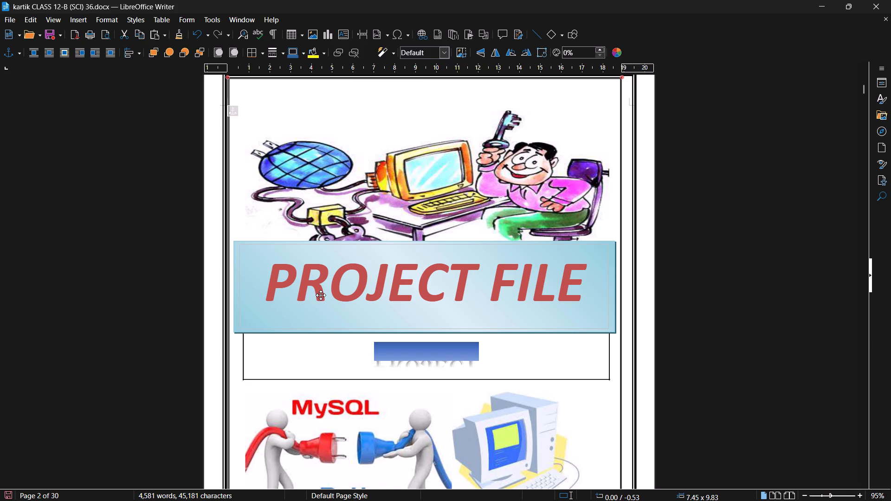
{"action": "left_click", "coordinate": [321, 295]}
{"action": "left_click", "coordinate": [408, 283]}
{"action": "left_click_drag", "start_coordinate": [444, 283], "coordinate": [445, 295]}
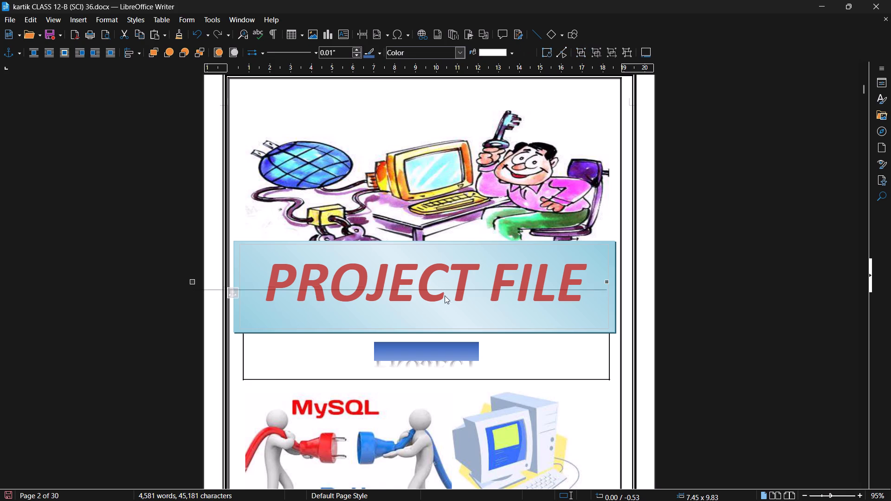
{"action": "left_click_drag", "start_coordinate": [445, 295], "coordinate": [465, 331]}
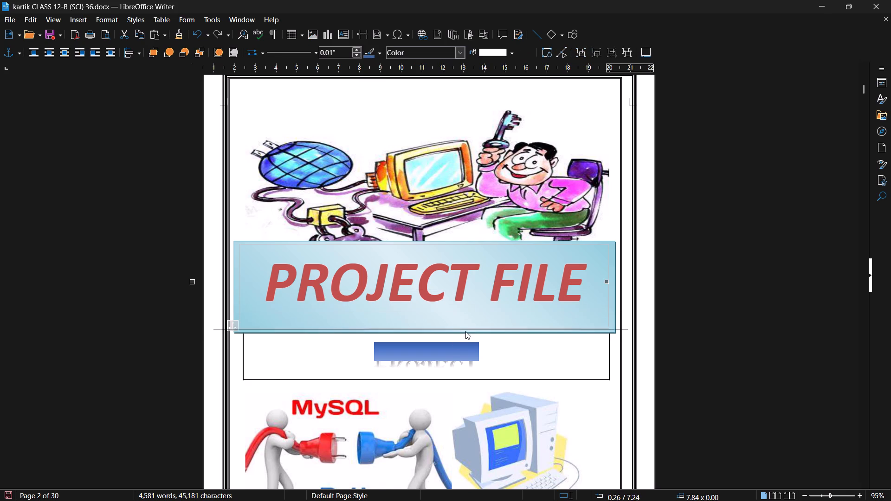
{"action": "left_click_drag", "start_coordinate": [465, 331], "coordinate": [465, 328]}
Move the PROJECT FILE banner down into the space between the cartoon picture and the MySQL and computer pictures.
{"action": "left_click", "coordinate": [463, 287]}
{"action": "left_click", "coordinate": [466, 285]}
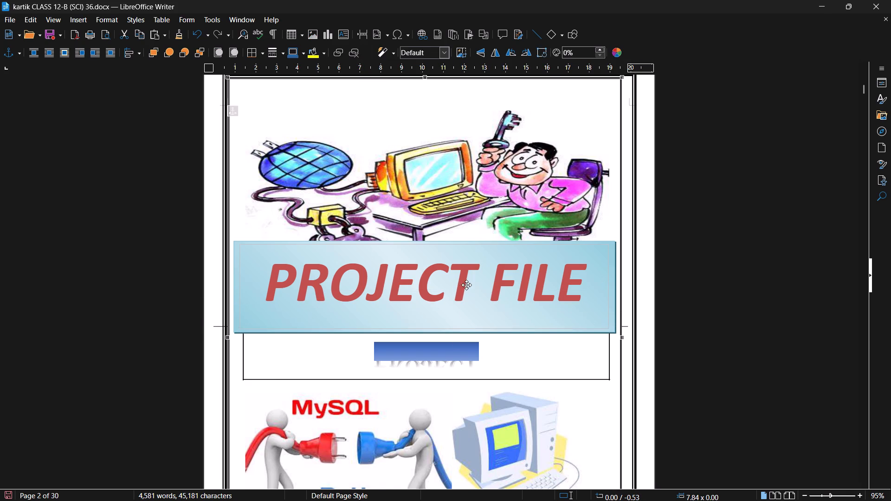
{"action": "left_click_drag", "start_coordinate": [466, 285], "coordinate": [467, 292]}
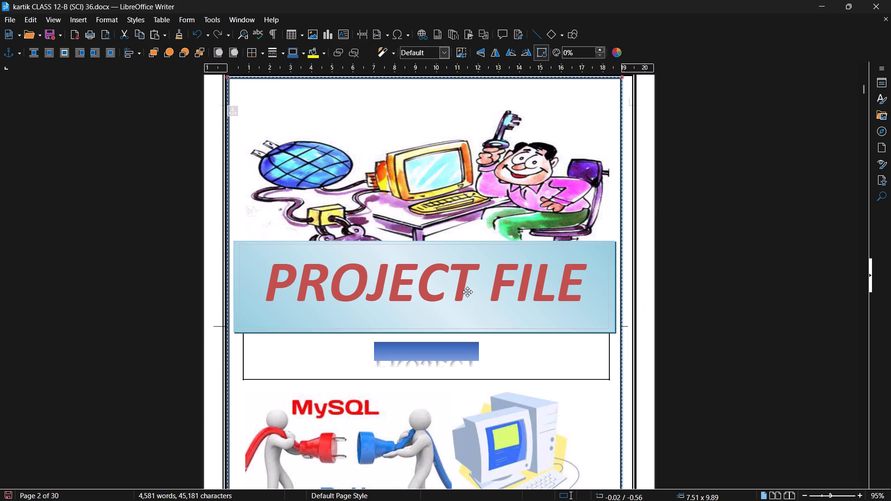
{"action": "left_click_drag", "start_coordinate": [467, 292], "coordinate": [467, 291]}
{"action": "left_click", "coordinate": [730, 234]}
{"action": "scroll", "coordinate": [687, 286], "scroll_direction": "down", "scroll_amount": 2}
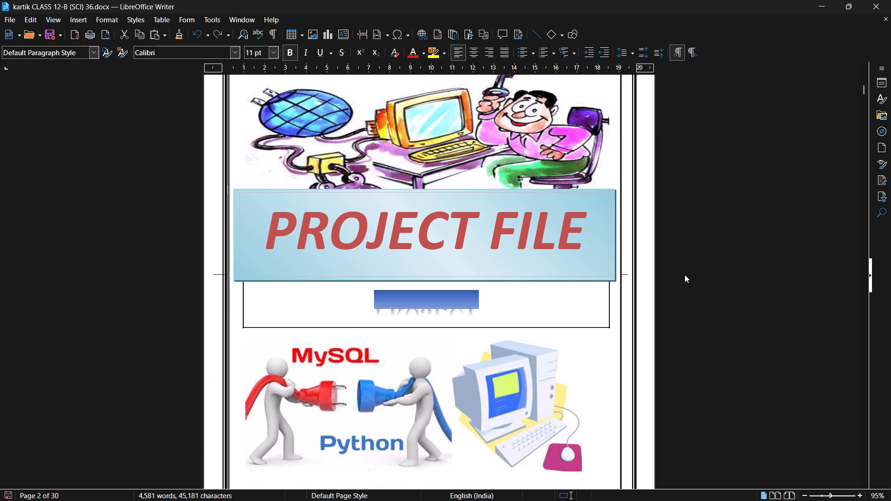
{"action": "left_click", "coordinate": [572, 235]}
{"action": "left_click", "coordinate": [610, 252]}
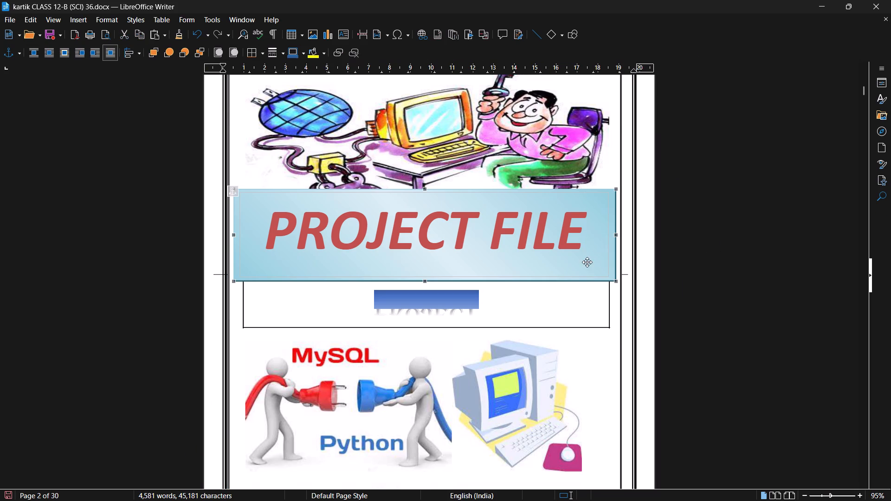
{"action": "left_click_drag", "start_coordinate": [587, 262], "coordinate": [583, 310]}
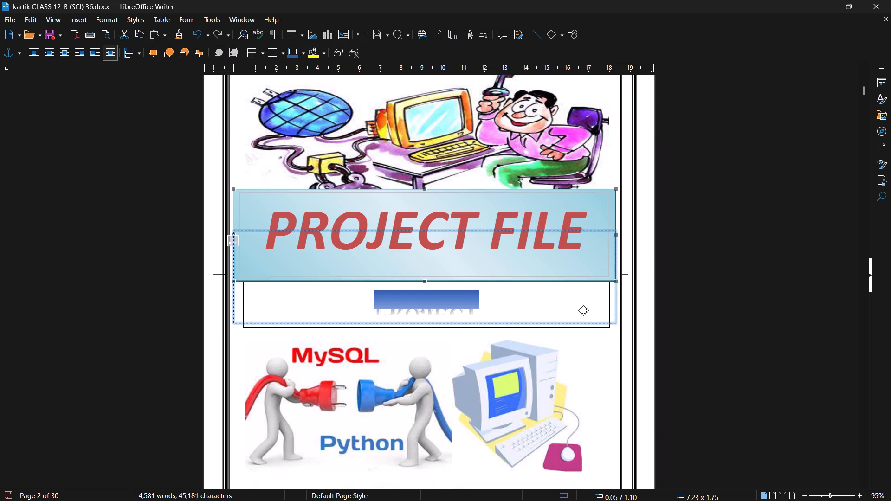
{"action": "left_click_drag", "start_coordinate": [583, 310], "coordinate": [589, 308]}
{"action": "left_click", "coordinate": [767, 292]}
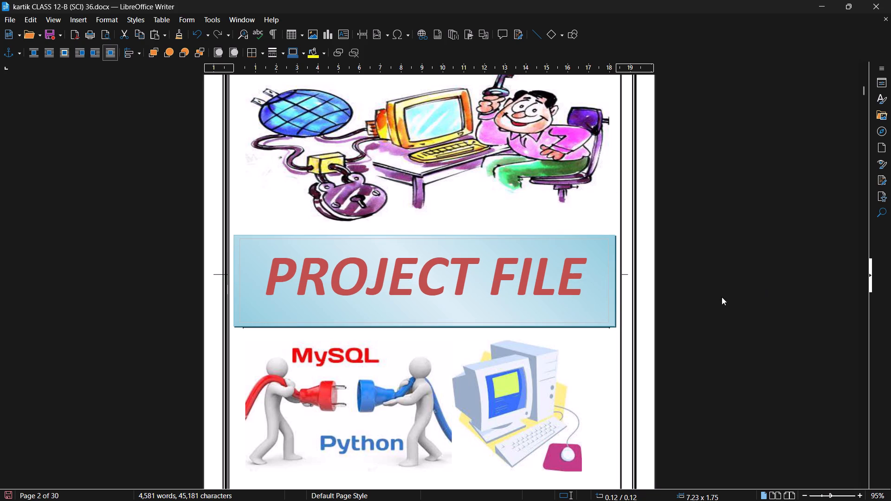
Move the school logo on the cover page up slightly so it clears the school name below it.
{"action": "scroll", "coordinate": [705, 295], "scroll_direction": "up", "scroll_amount": 20}
{"action": "scroll", "coordinate": [705, 295], "scroll_direction": "up", "scroll_amount": 6}
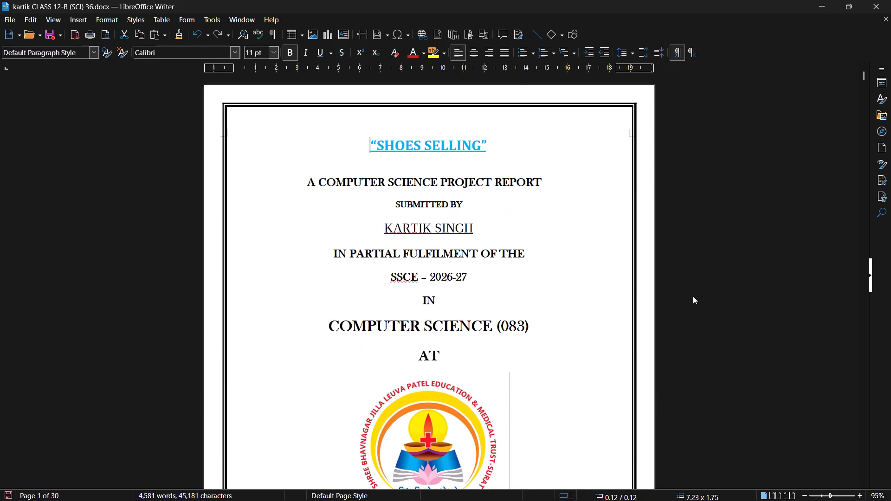
{"action": "scroll", "coordinate": [693, 296], "scroll_direction": "up", "scroll_amount": 2}
{"action": "scroll", "coordinate": [691, 295], "scroll_direction": "down", "scroll_amount": 13}
{"action": "scroll", "coordinate": [673, 306], "scroll_direction": "up", "scroll_amount": 2}
{"action": "scroll", "coordinate": [343, 247], "scroll_direction": "up", "scroll_amount": 2}
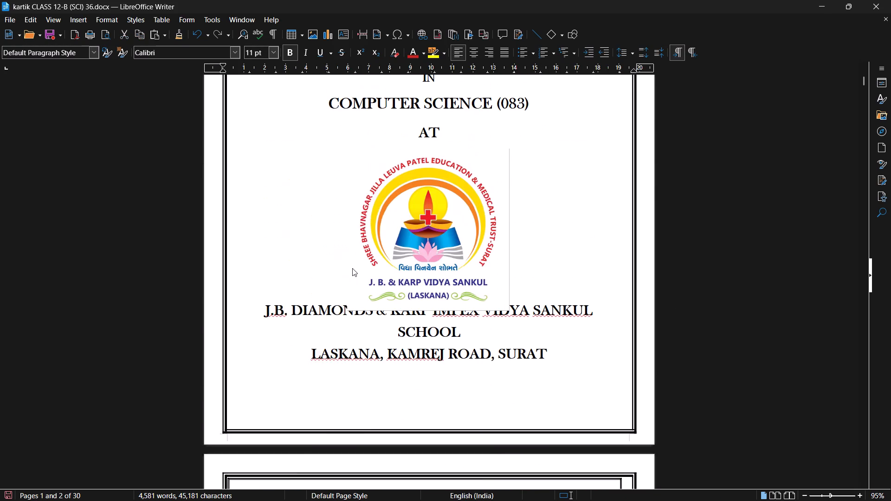
{"action": "scroll", "coordinate": [352, 268], "scroll_direction": "up", "scroll_amount": 3}
{"action": "left_click", "coordinate": [394, 267]}
{"action": "left_click_drag", "start_coordinate": [407, 273], "coordinate": [404, 270]}
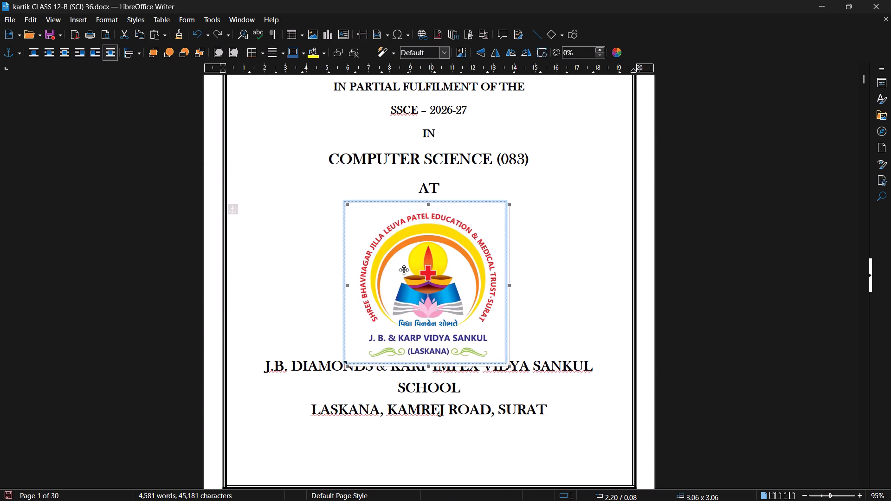
{"action": "left_click_drag", "start_coordinate": [404, 270], "coordinate": [405, 265]}
{"action": "left_click", "coordinate": [666, 330]}
{"action": "left_click", "coordinate": [600, 293]}
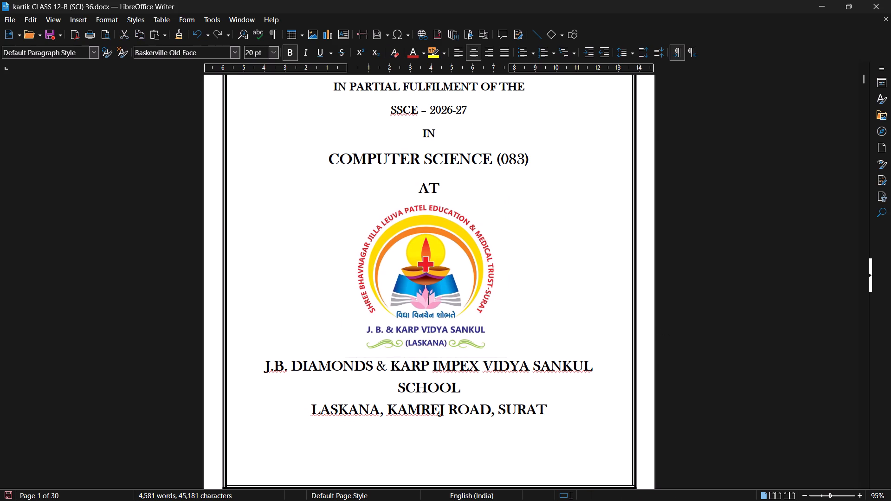
{"action": "left_click", "coordinate": [594, 393]}
Examine the layout from the PROJECT FILE page through the CERTIFICATE and ACKNOWLEDGEMENT pages to the Contents heading.
{"action": "scroll", "coordinate": [583, 425], "scroll_direction": "down", "scroll_amount": 8}
{"action": "scroll", "coordinate": [575, 421], "scroll_direction": "up", "scroll_amount": 1}
{"action": "scroll", "coordinate": [573, 418], "scroll_direction": "down", "scroll_amount": 6}
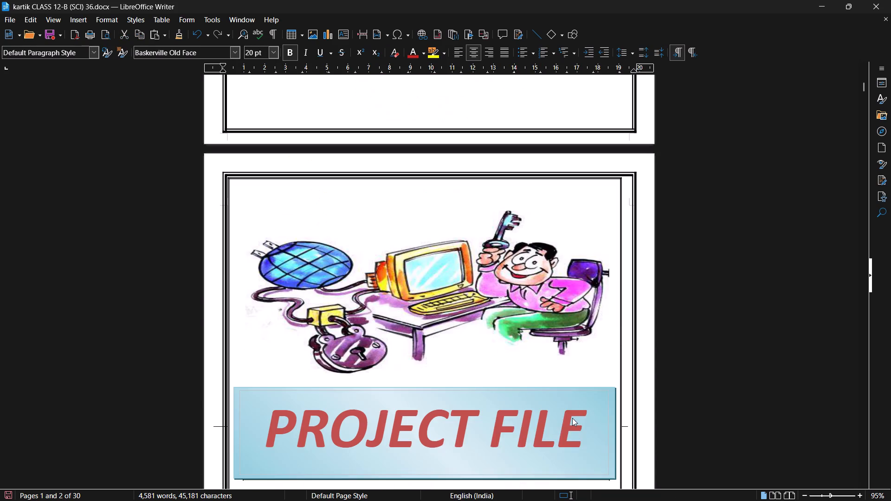
{"action": "scroll", "coordinate": [572, 418], "scroll_direction": "down", "scroll_amount": 19}
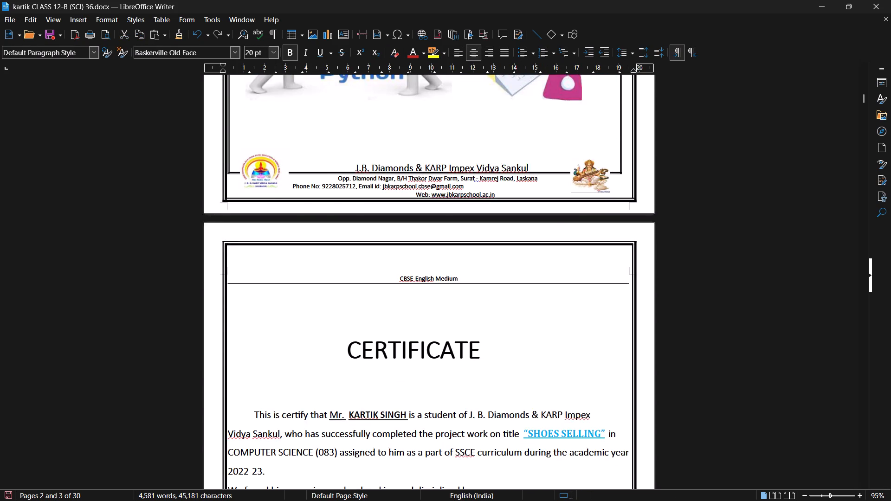
{"action": "scroll", "coordinate": [562, 414], "scroll_direction": "down", "scroll_amount": 1}
{"action": "scroll", "coordinate": [514, 335], "scroll_direction": "down", "scroll_amount": 19}
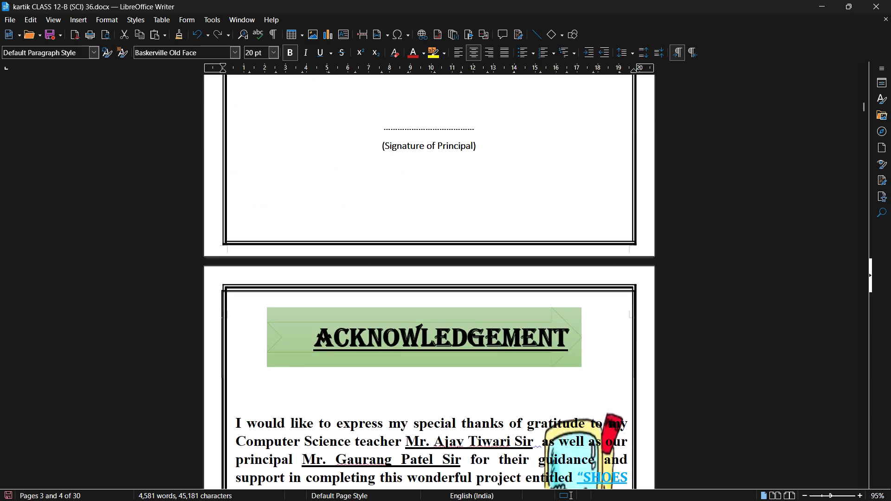
{"action": "scroll", "coordinate": [509, 331], "scroll_direction": "down", "scroll_amount": 9}
{"action": "scroll", "coordinate": [510, 336], "scroll_direction": "up", "scroll_amount": 1}
{"action": "scroll", "coordinate": [508, 342], "scroll_direction": "down", "scroll_amount": 7}
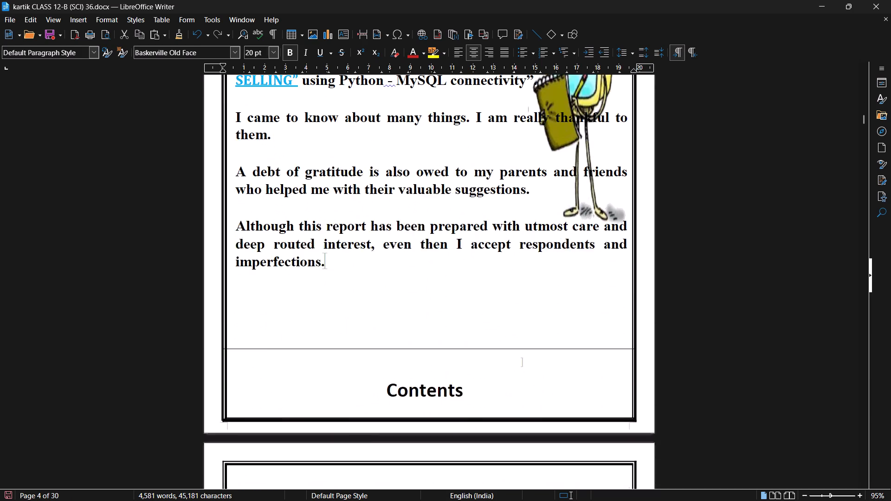
{"action": "scroll", "coordinate": [505, 347], "scroll_direction": "down", "scroll_amount": 13}
{"action": "scroll", "coordinate": [502, 351], "scroll_direction": "up", "scroll_amount": 13}
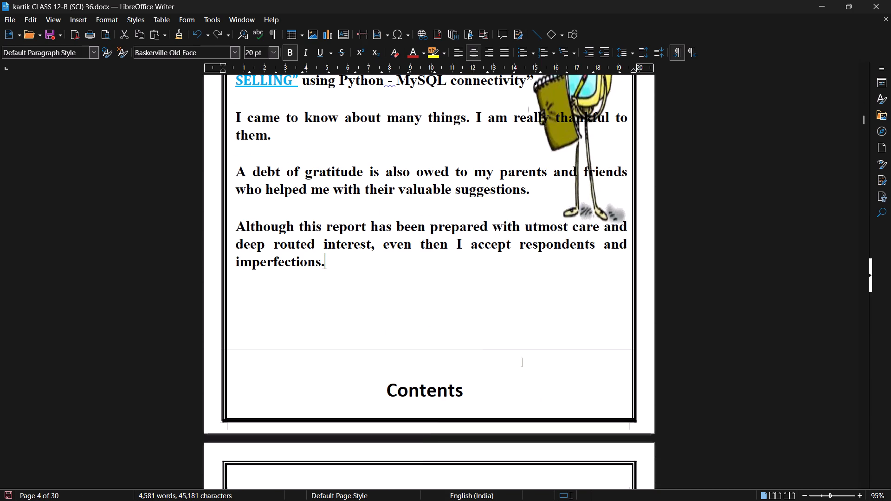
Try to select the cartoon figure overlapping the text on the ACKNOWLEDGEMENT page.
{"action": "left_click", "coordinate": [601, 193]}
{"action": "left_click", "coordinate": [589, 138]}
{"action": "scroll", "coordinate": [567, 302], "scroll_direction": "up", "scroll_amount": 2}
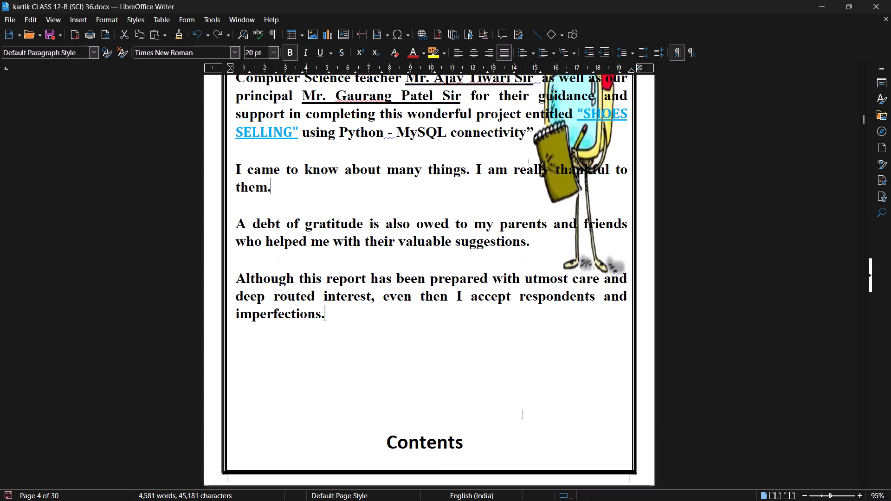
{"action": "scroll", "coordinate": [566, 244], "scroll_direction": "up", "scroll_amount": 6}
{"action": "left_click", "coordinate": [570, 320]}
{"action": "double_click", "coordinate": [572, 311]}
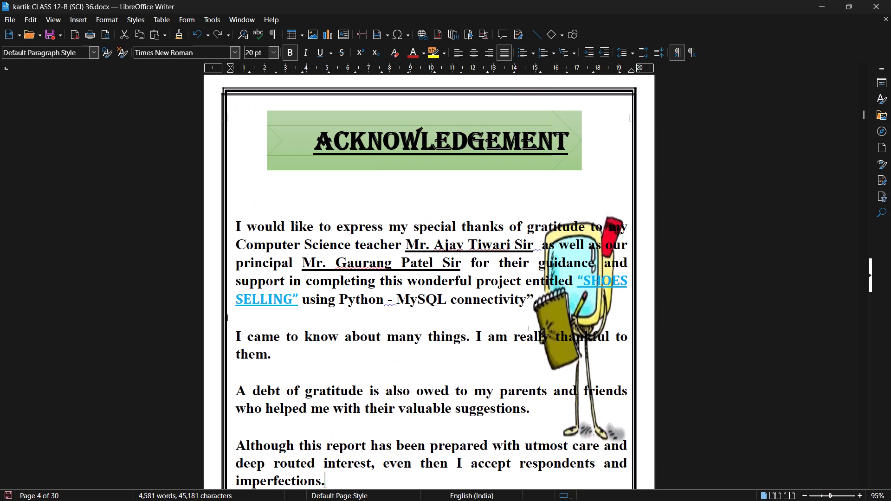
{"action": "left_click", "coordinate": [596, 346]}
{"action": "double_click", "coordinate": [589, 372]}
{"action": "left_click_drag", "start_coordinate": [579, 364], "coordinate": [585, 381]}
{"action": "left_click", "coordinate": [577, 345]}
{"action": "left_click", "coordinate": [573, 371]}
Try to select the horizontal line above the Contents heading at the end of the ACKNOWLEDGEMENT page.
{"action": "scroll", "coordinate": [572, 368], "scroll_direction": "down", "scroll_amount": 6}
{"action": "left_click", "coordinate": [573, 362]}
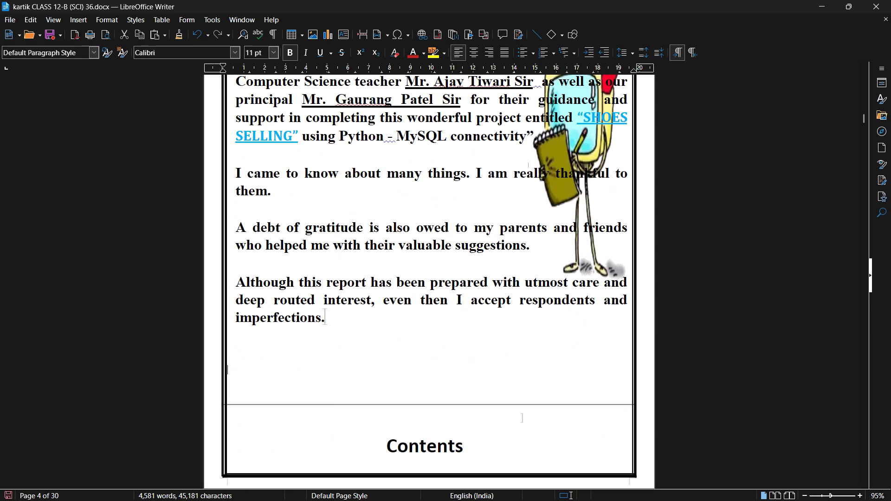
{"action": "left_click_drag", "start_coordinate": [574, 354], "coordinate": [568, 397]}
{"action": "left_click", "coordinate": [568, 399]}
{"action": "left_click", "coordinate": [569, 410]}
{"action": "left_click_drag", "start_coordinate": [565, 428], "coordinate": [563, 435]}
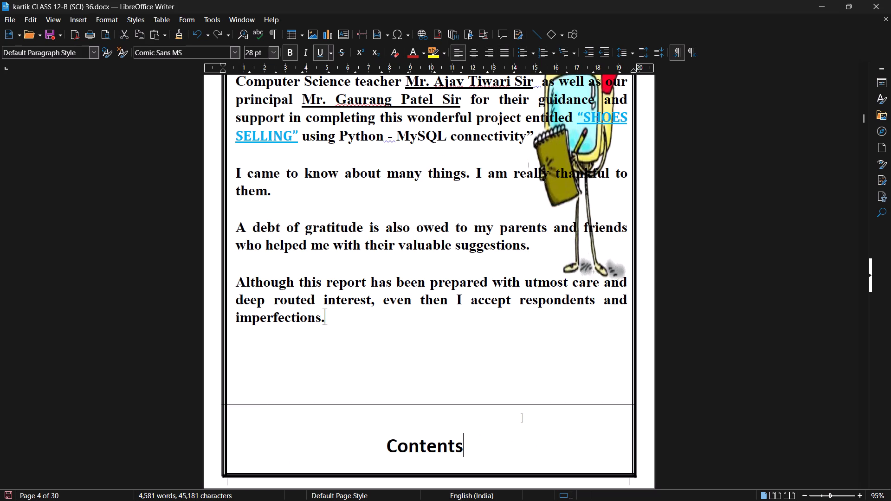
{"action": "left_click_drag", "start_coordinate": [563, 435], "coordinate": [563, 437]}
Examine the layout of the contents table and the Aim and Introduction pages.
{"action": "scroll", "coordinate": [543, 455], "scroll_direction": "down", "scroll_amount": 6}
{"action": "scroll", "coordinate": [508, 360], "scroll_direction": "down", "scroll_amount": 6}
{"action": "scroll", "coordinate": [472, 344], "scroll_direction": "down", "scroll_amount": 14}
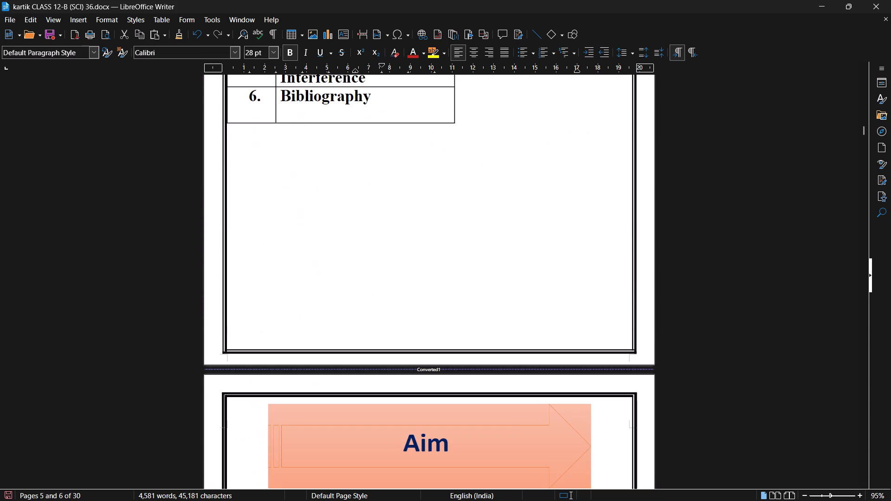
{"action": "scroll", "coordinate": [461, 388], "scroll_direction": "down", "scroll_amount": 20}
{"action": "scroll", "coordinate": [462, 396], "scroll_direction": "down", "scroll_amount": 8}
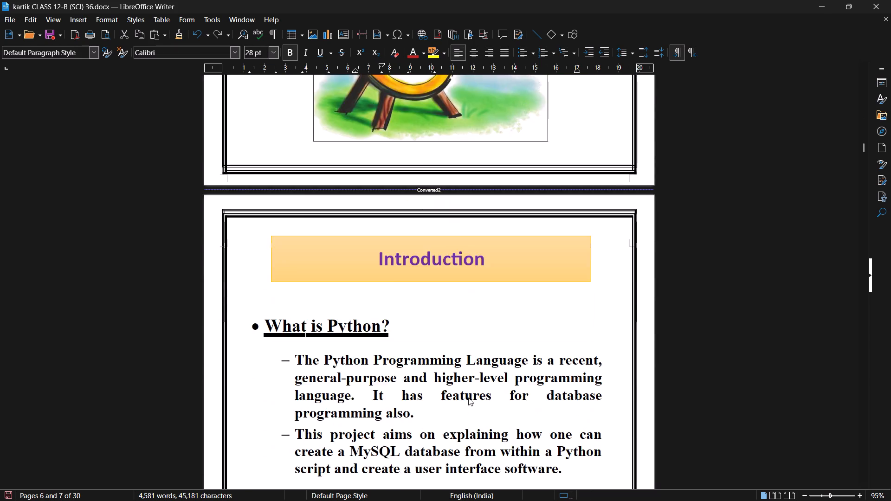
{"action": "scroll", "coordinate": [464, 399], "scroll_direction": "down", "scroll_amount": 5}
{"action": "scroll", "coordinate": [464, 405], "scroll_direction": "up", "scroll_amount": 12}
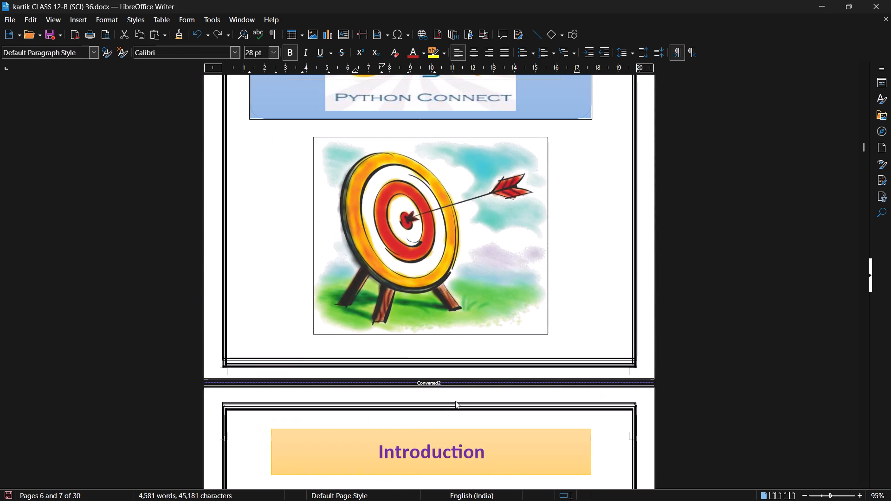
{"action": "scroll", "coordinate": [470, 304], "scroll_direction": "up", "scroll_amount": 17}
{"action": "scroll", "coordinate": [464, 308], "scroll_direction": "down", "scroll_amount": 5}
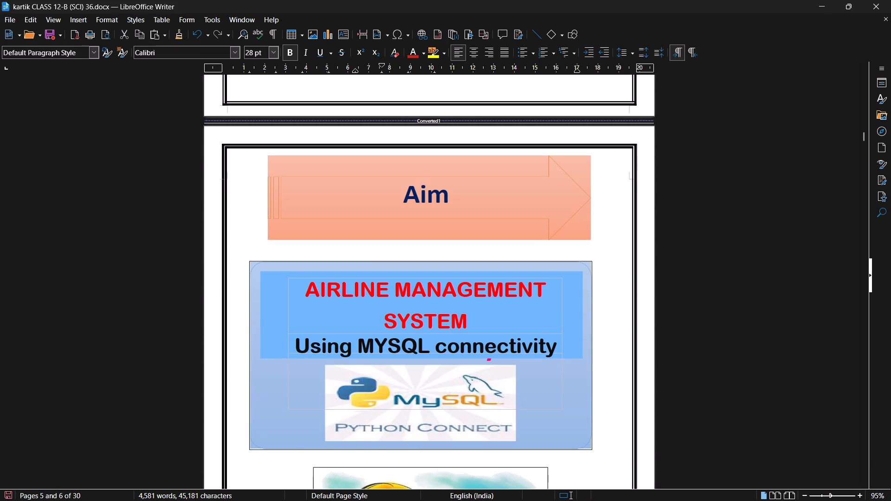
{"action": "scroll", "coordinate": [452, 348], "scroll_direction": "down", "scroll_amount": 1}
{"action": "left_click", "coordinate": [618, 355]}
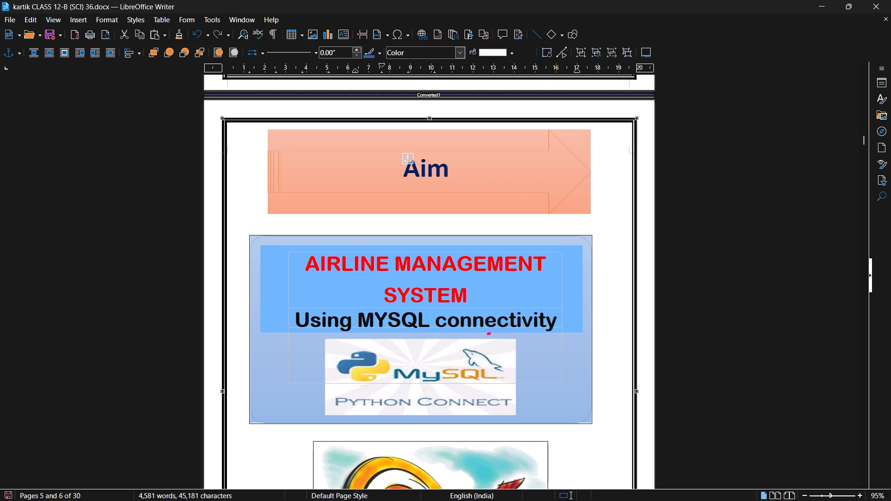
{"action": "left_click", "coordinate": [530, 308]}
{"action": "scroll", "coordinate": [559, 362], "scroll_direction": "up", "scroll_amount": 13}
{"action": "scroll", "coordinate": [539, 327], "scroll_direction": "up", "scroll_amount": 12}
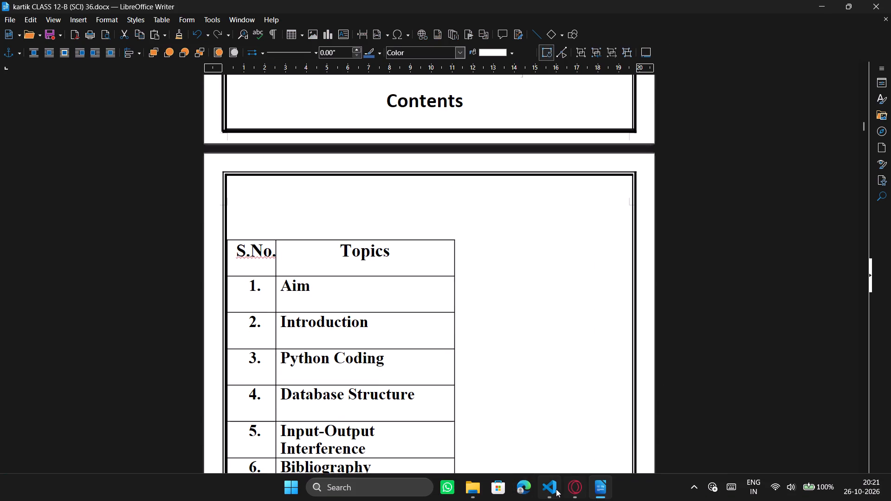
Switch to File Explorer, open the recent CLASS_12-B_SCI_36_fixed report in LibreOffice Writer and dismiss the tip of the day.
{"action": "left_click", "coordinate": [478, 498]}
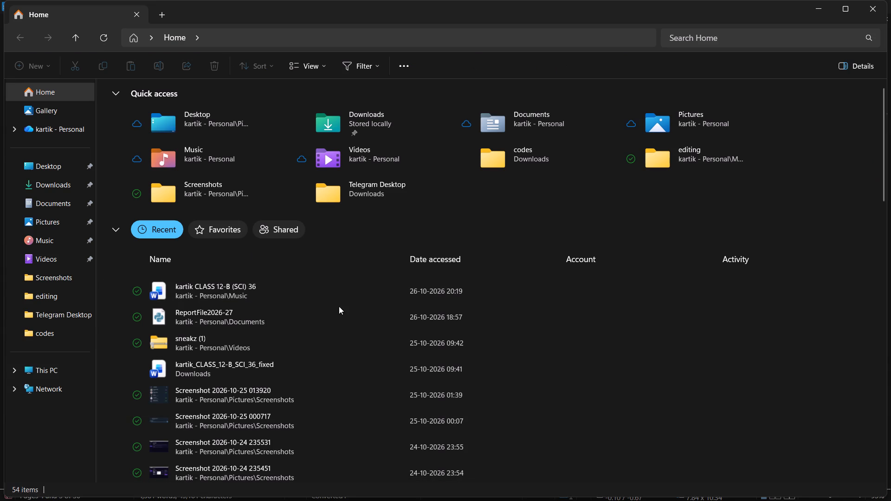
{"action": "left_click", "coordinate": [390, 369]}
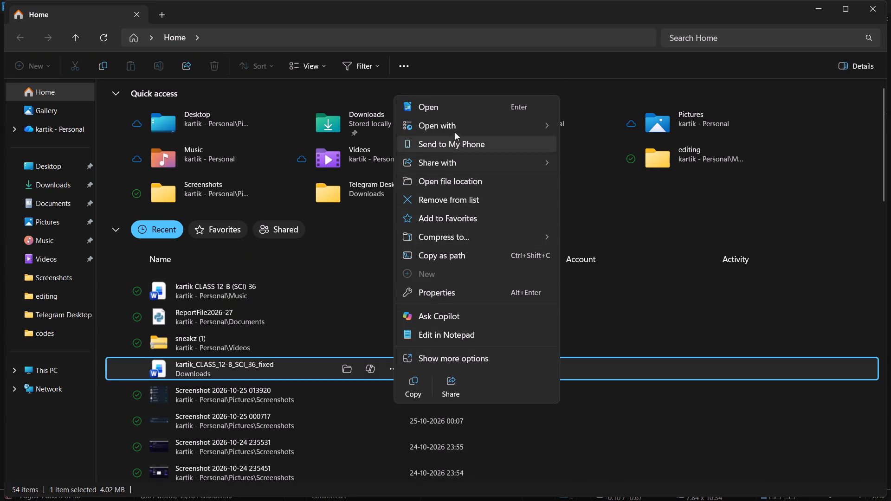
{"action": "left_click", "coordinate": [455, 132]}
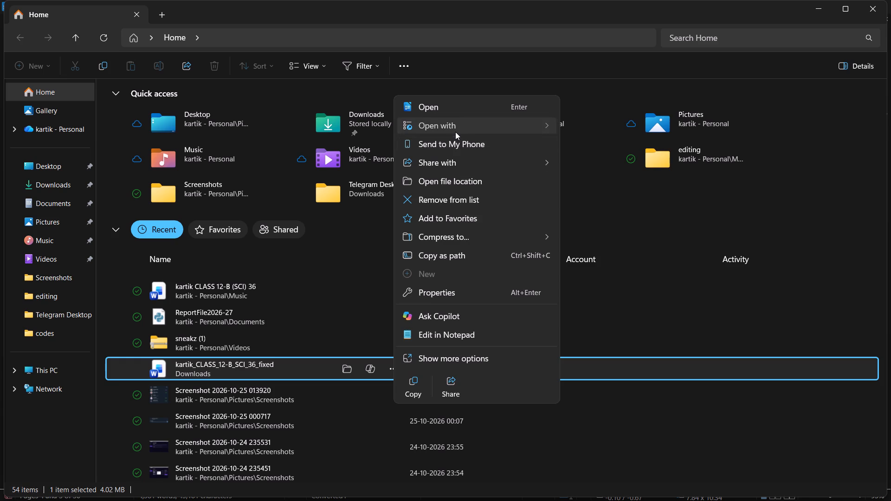
{"action": "left_click", "coordinate": [605, 136]}
{"action": "left_click", "coordinate": [609, 131]}
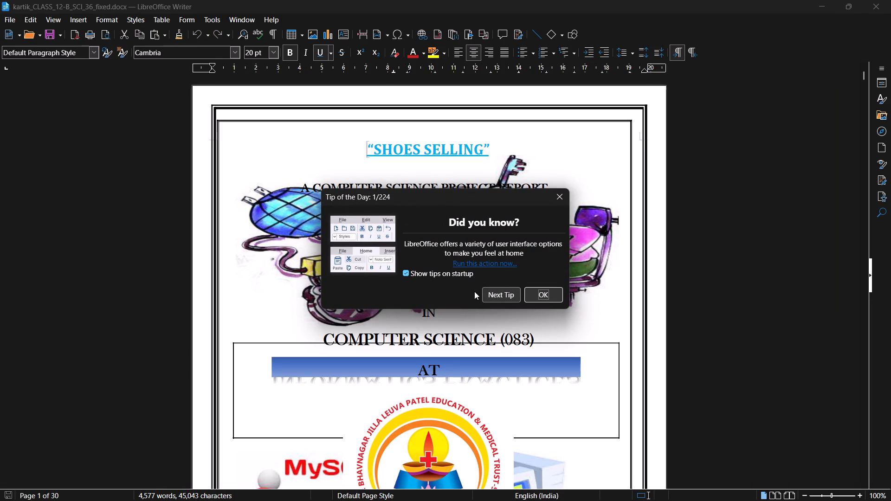
{"action": "left_click", "coordinate": [550, 295]}
Look through the opening pages of the fixed report copy and close it.
{"action": "scroll", "coordinate": [502, 287], "scroll_direction": "down", "scroll_amount": 15}
{"action": "scroll", "coordinate": [484, 280], "scroll_direction": "down", "scroll_amount": 16}
{"action": "left_click", "coordinate": [890, 0]}
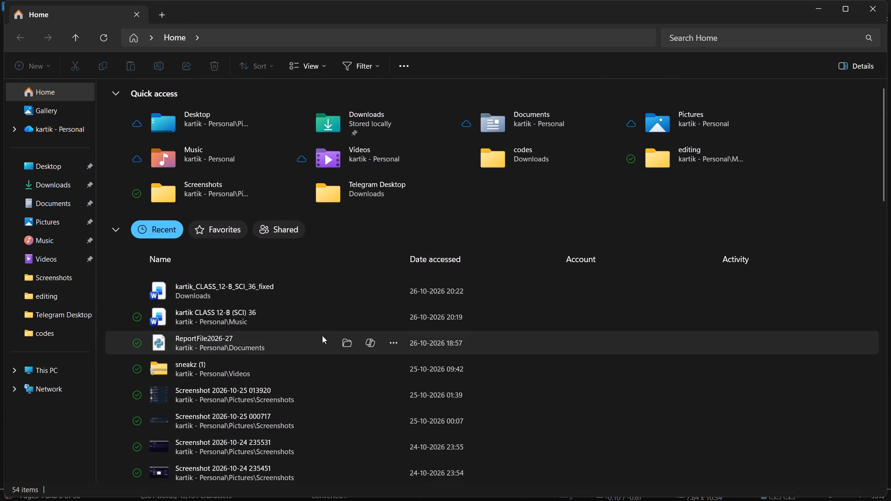
Return to the original CLASS 12-B (SCI) 36 report from the recent files.
{"action": "double_click", "coordinate": [282, 289]}
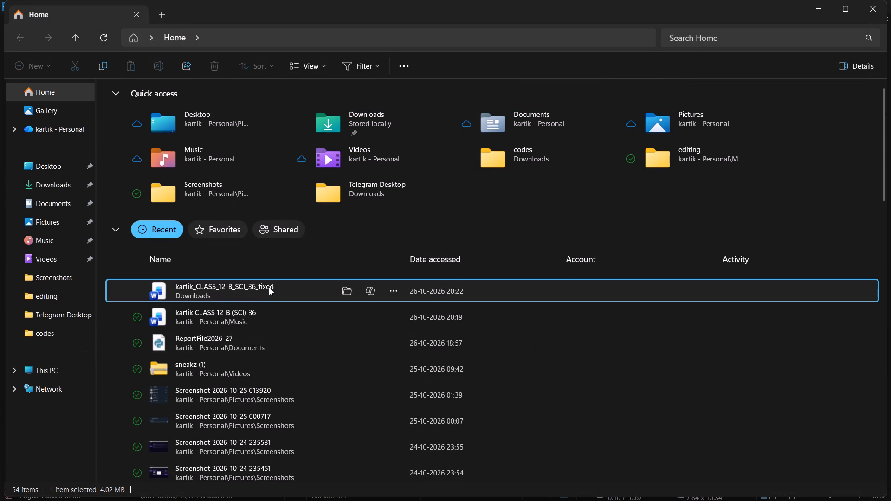
{"action": "double_click", "coordinate": [244, 323]}
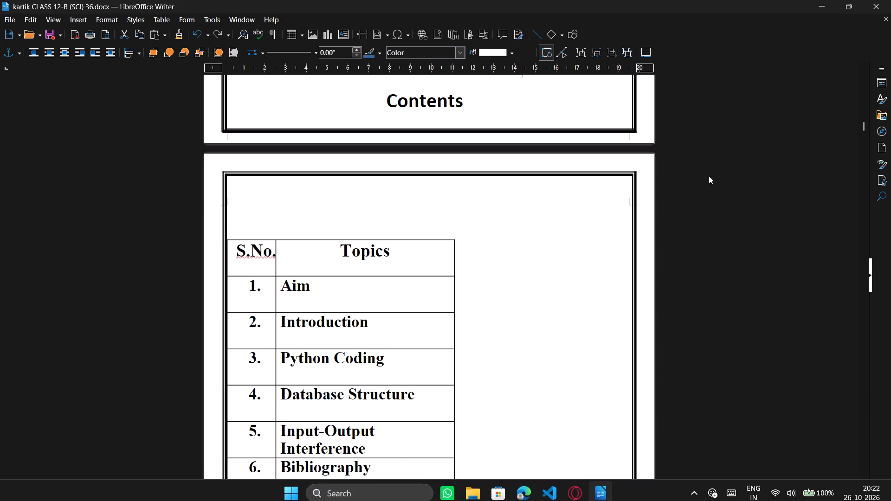
Switch back to File Explorer and bring up the file actions for the CLASS_12-B_SCI_36_fixed report.
{"action": "key", "text": "alt+Tab"}
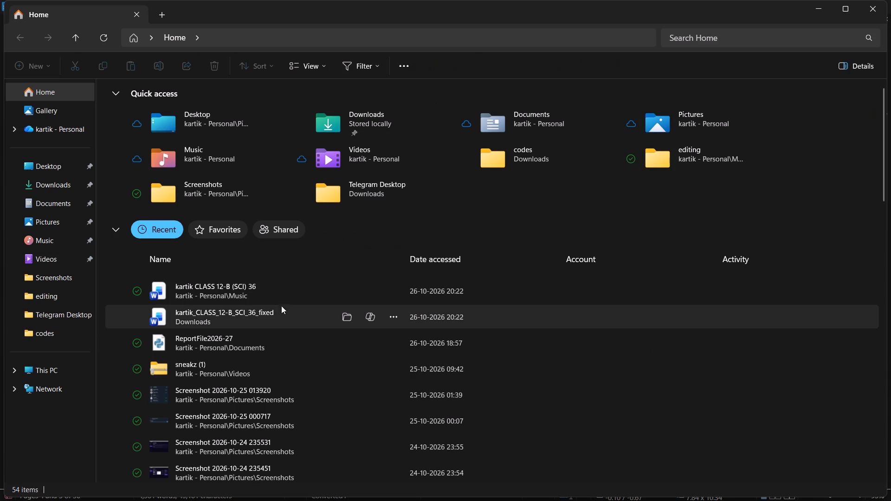
{"action": "left_click", "coordinate": [386, 318]}
{"action": "left_click", "coordinate": [391, 319]}
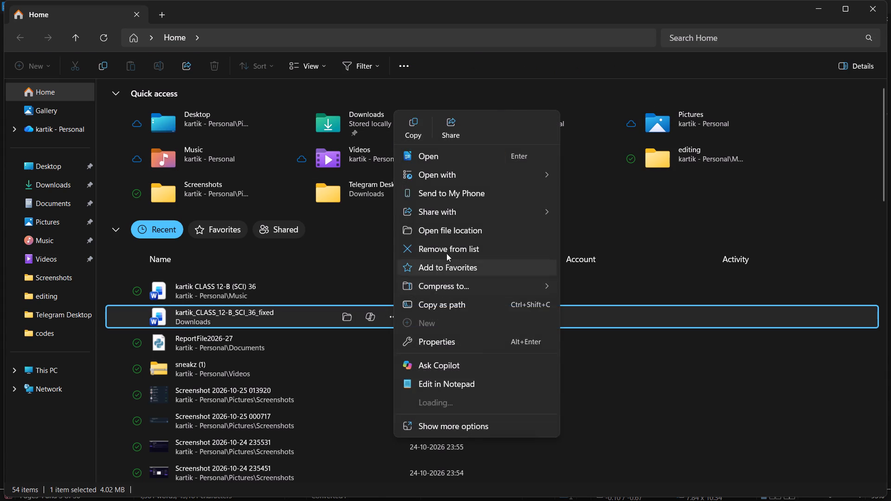
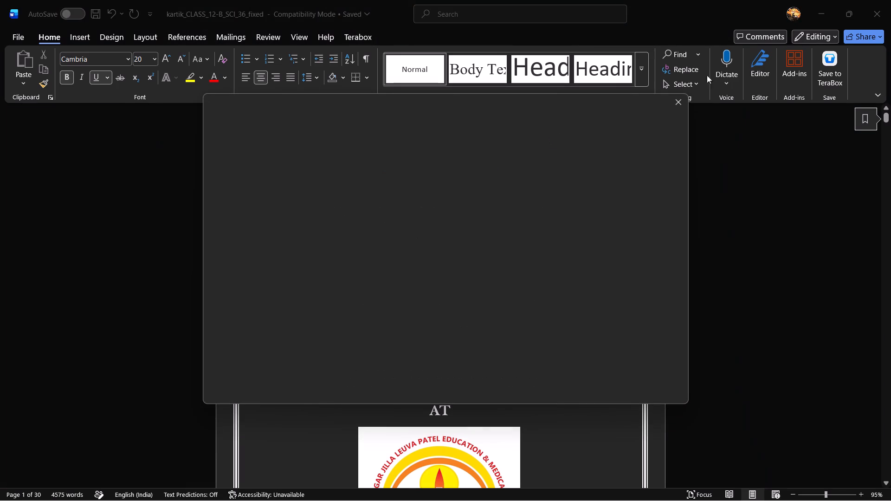
Dismiss the pop-up over the fixed report copy and shift the PROJECT FILE banner on page 2 towards the page's left border.
{"action": "left_click", "coordinate": [674, 103]}
{"action": "scroll", "coordinate": [654, 102], "scroll_direction": "down", "scroll_amount": 14}
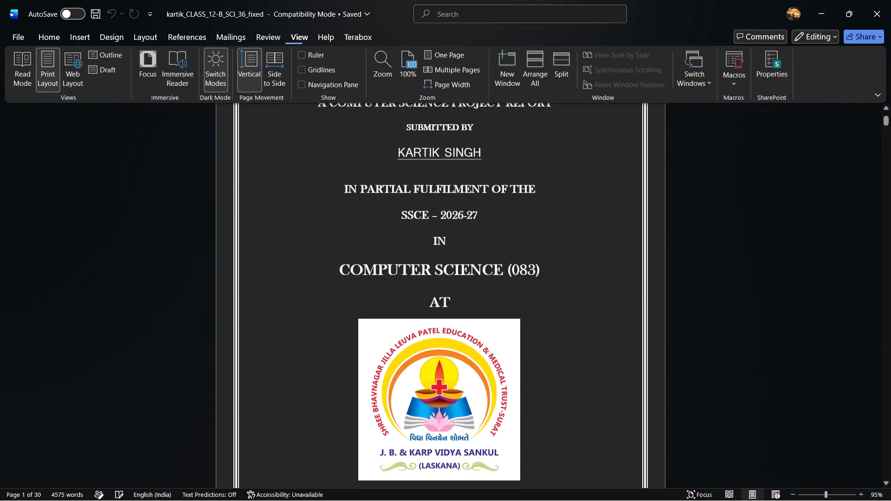
{"action": "scroll", "coordinate": [550, 219], "scroll_direction": "down", "scroll_amount": 16}
{"action": "scroll", "coordinate": [542, 231], "scroll_direction": "down", "scroll_amount": 5}
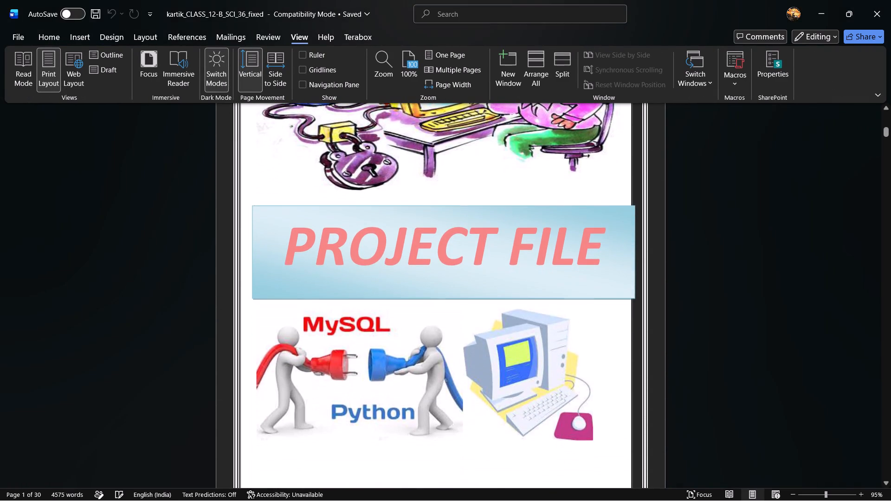
{"action": "left_click", "coordinate": [513, 265]}
{"action": "left_click_drag", "start_coordinate": [513, 265], "coordinate": [508, 265]}
{"action": "left_click", "coordinate": [482, 286]}
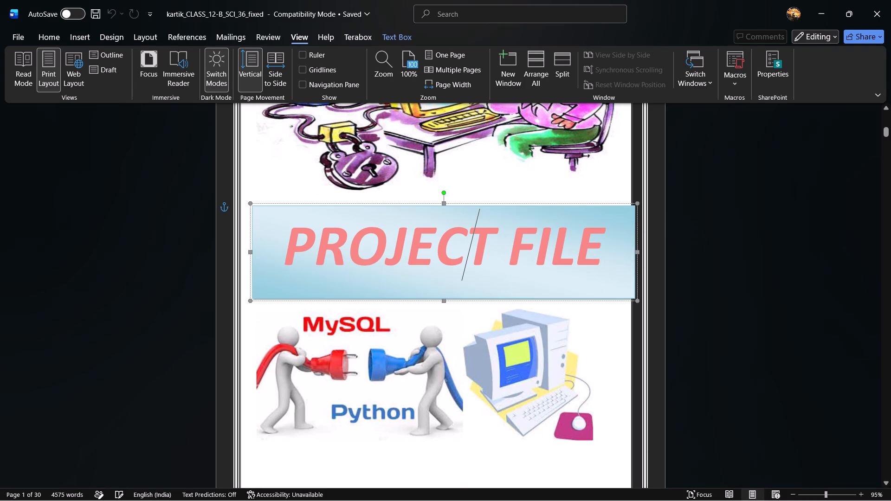
{"action": "left_click", "coordinate": [483, 294]}
{"action": "left_click", "coordinate": [483, 297]}
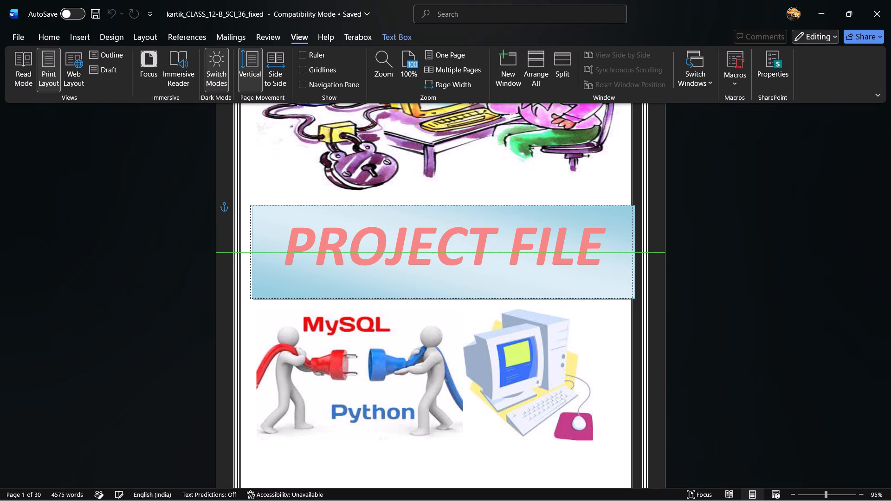
{"action": "left_click", "coordinate": [480, 283]}
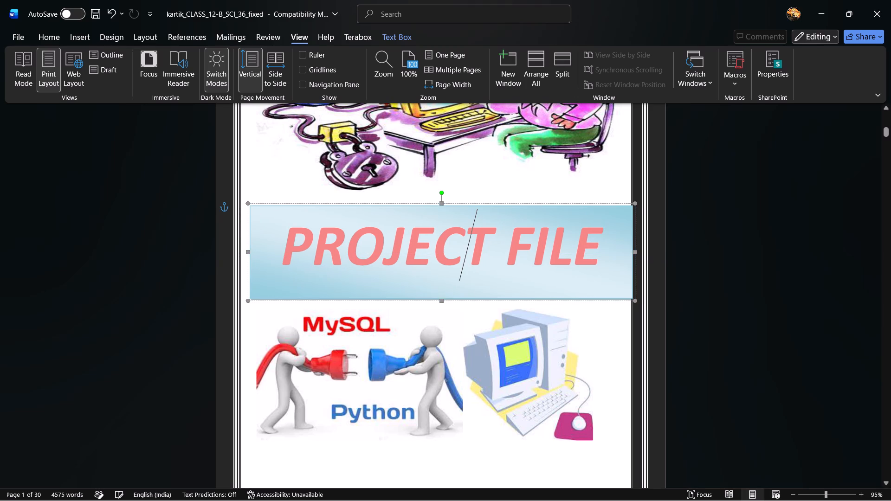
{"action": "left_click", "coordinate": [481, 291]}
{"action": "left_click_drag", "start_coordinate": [485, 299], "coordinate": [480, 298]}
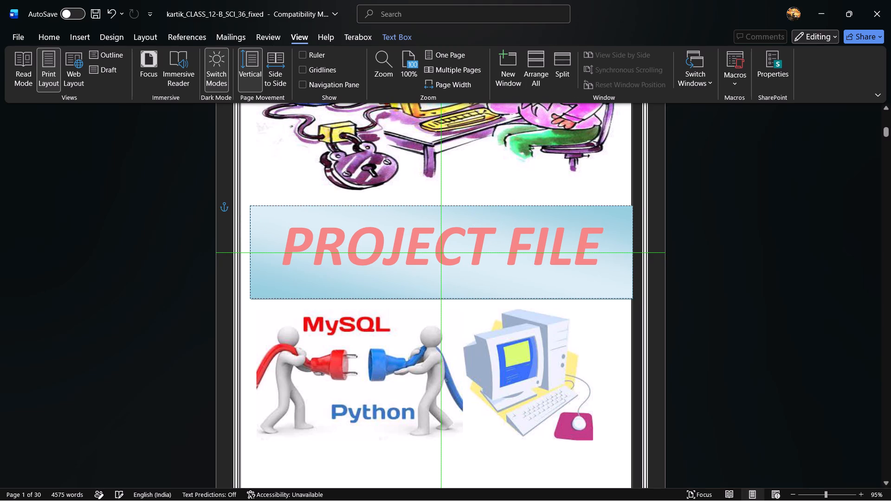
{"action": "left_click_drag", "start_coordinate": [480, 298], "coordinate": [468, 298]}
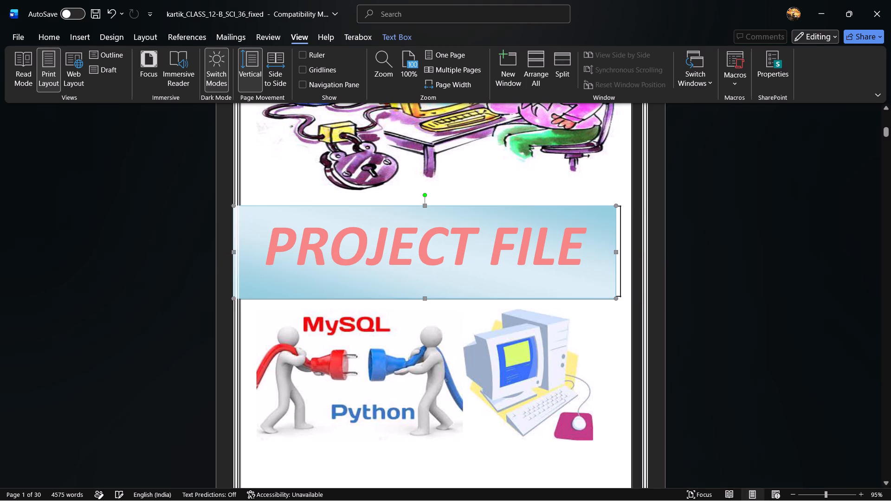
Resize the PROJECT FILE banner by adjusting its right and left edges so it fits within the white cover picture.
{"action": "left_click_drag", "start_coordinate": [615, 252], "coordinate": [618, 252]}
{"action": "left_click_drag", "start_coordinate": [618, 252], "coordinate": [621, 253]}
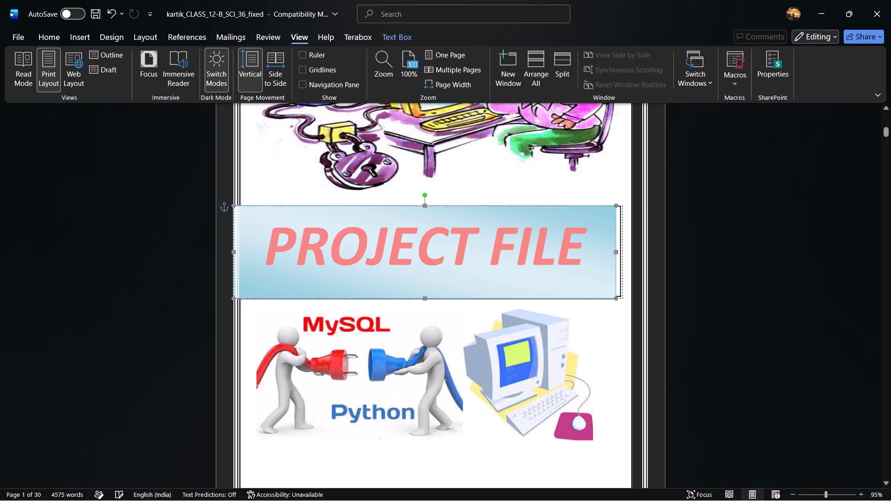
{"action": "left_click_drag", "start_coordinate": [621, 253], "coordinate": [619, 253]}
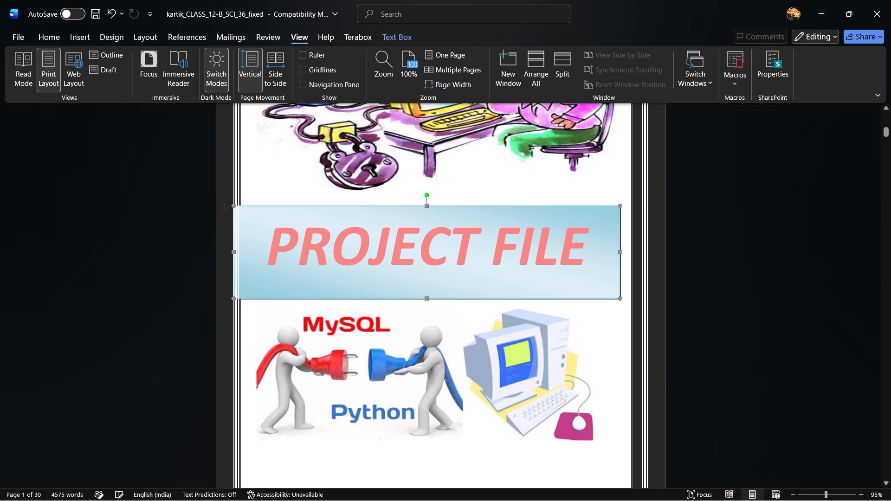
{"action": "left_click_drag", "start_coordinate": [235, 251], "coordinate": [258, 255]}
{"action": "left_click", "coordinate": [256, 252]}
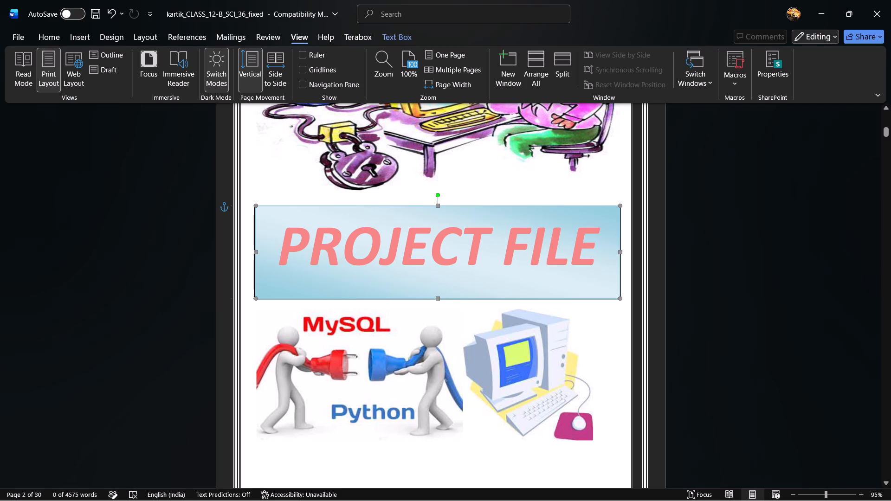
{"action": "left_click", "coordinate": [348, 321]}
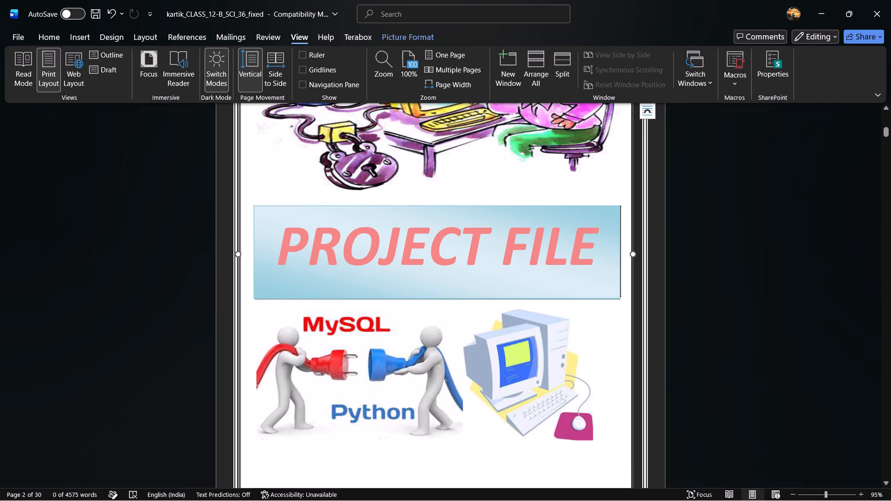
Look through the Certificate, Acknowledgement and Contents pages of the fixed report copy.
{"action": "scroll", "coordinate": [340, 275], "scroll_direction": "down", "scroll_amount": 7}
{"action": "scroll", "coordinate": [335, 283], "scroll_direction": "down", "scroll_amount": 14}
{"action": "scroll", "coordinate": [326, 288], "scroll_direction": "down", "scroll_amount": 13}
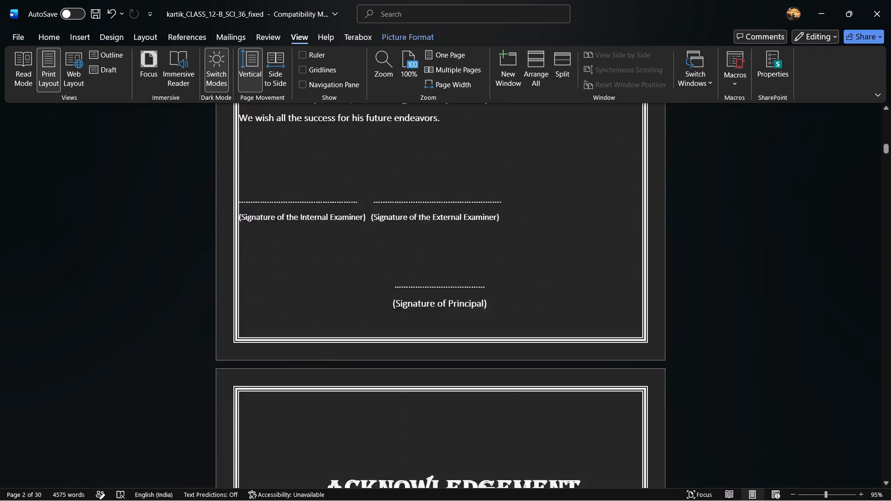
{"action": "scroll", "coordinate": [320, 293], "scroll_direction": "down", "scroll_amount": 16}
{"action": "scroll", "coordinate": [316, 295], "scroll_direction": "down", "scroll_amount": 15}
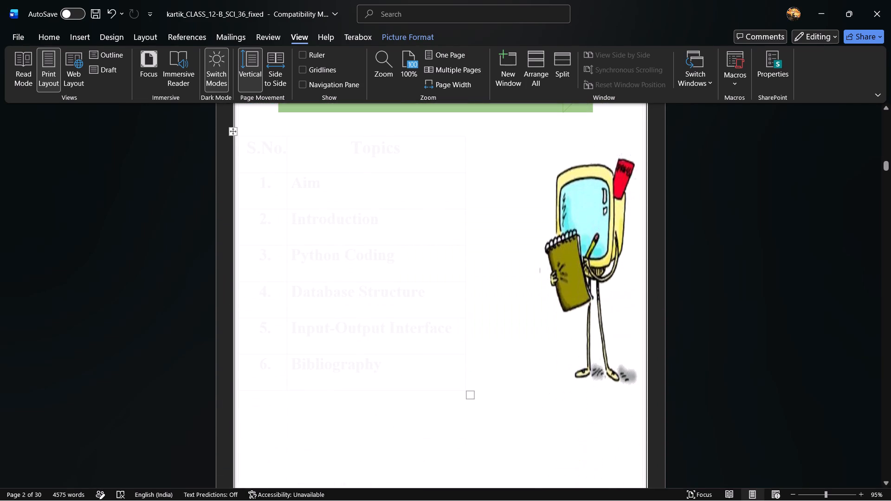
{"action": "scroll", "coordinate": [329, 276], "scroll_direction": "up", "scroll_amount": 13}
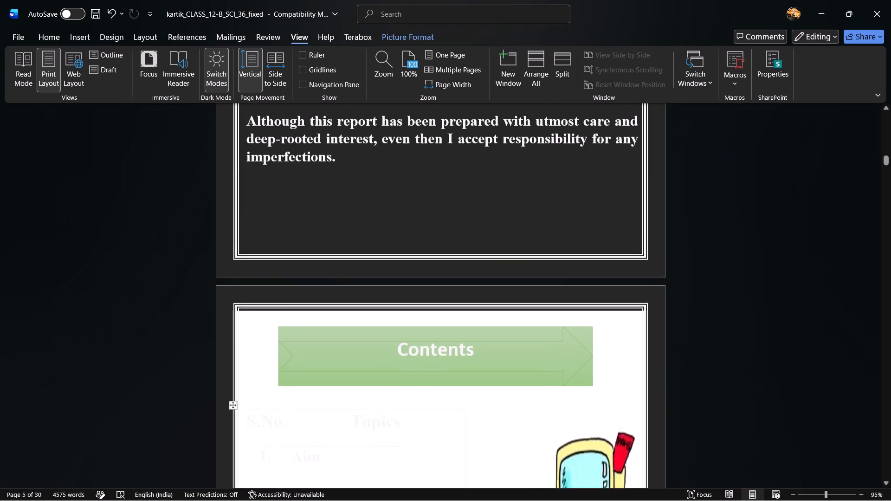
{"action": "scroll", "coordinate": [326, 276], "scroll_direction": "up", "scroll_amount": 5}
{"action": "scroll", "coordinate": [323, 329], "scroll_direction": "up", "scroll_amount": 6}
{"action": "scroll", "coordinate": [320, 364], "scroll_direction": "up", "scroll_amount": 20}
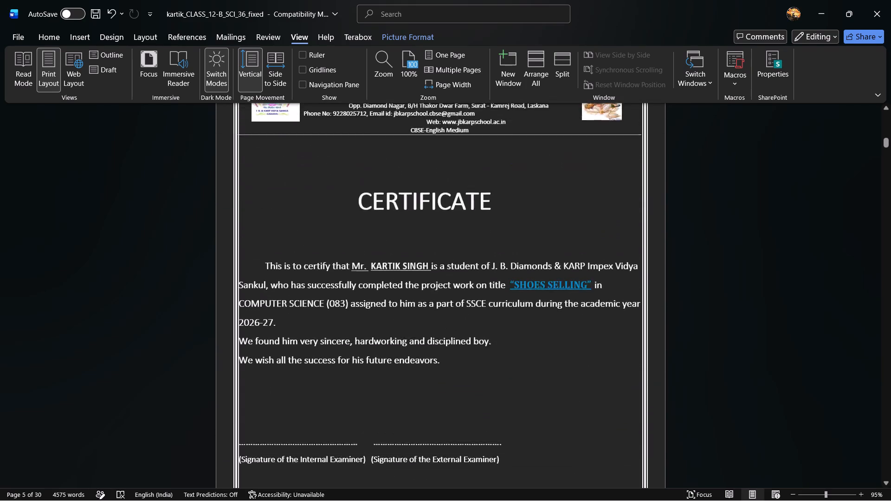
{"action": "scroll", "coordinate": [317, 373], "scroll_direction": "up", "scroll_amount": 6}
{"action": "scroll", "coordinate": [315, 370], "scroll_direction": "up", "scroll_amount": 18}
Switch to the original CLASS 12-B (SCI) 36 report in LibreOffice Writer.
{"action": "key", "text": "alt+Tab"}
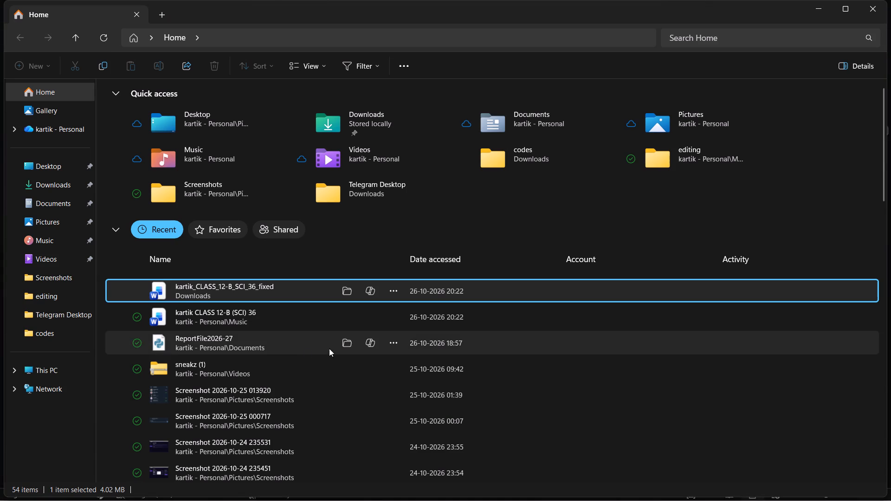
{"action": "left_click", "coordinate": [607, 488]}
{"action": "left_click", "coordinate": [582, 481]}
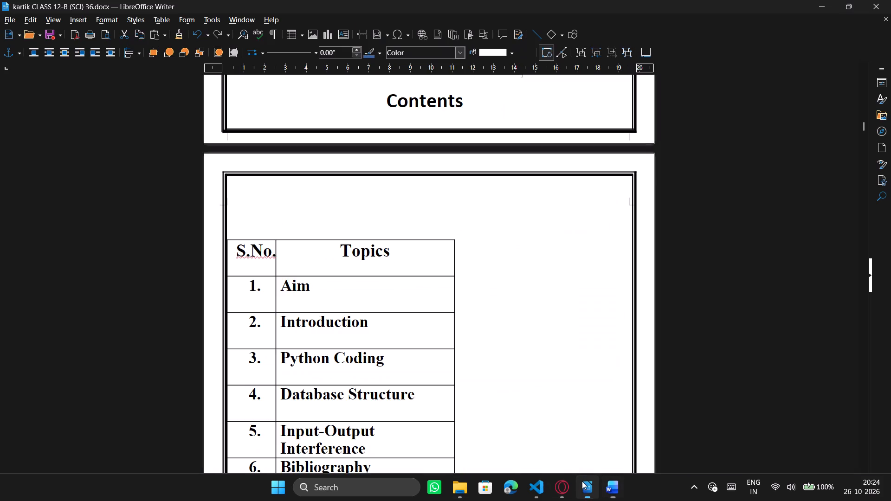
Examine the layout of the Acknowledgement page and the Contents heading and table that follow it.
{"action": "scroll", "coordinate": [547, 422], "scroll_direction": "up", "scroll_amount": 20}
{"action": "scroll", "coordinate": [547, 422], "scroll_direction": "up", "scroll_amount": 9}
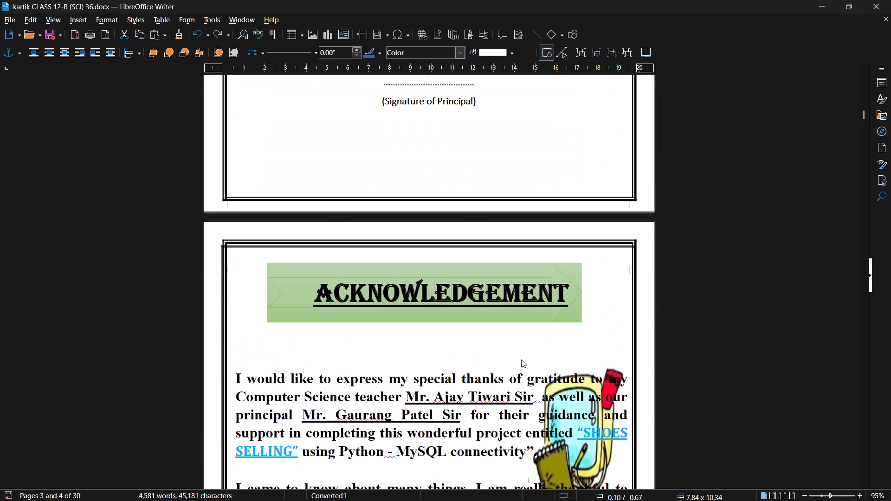
{"action": "scroll", "coordinate": [521, 360], "scroll_direction": "up", "scroll_amount": 16}
{"action": "scroll", "coordinate": [517, 357], "scroll_direction": "down", "scroll_amount": 20}
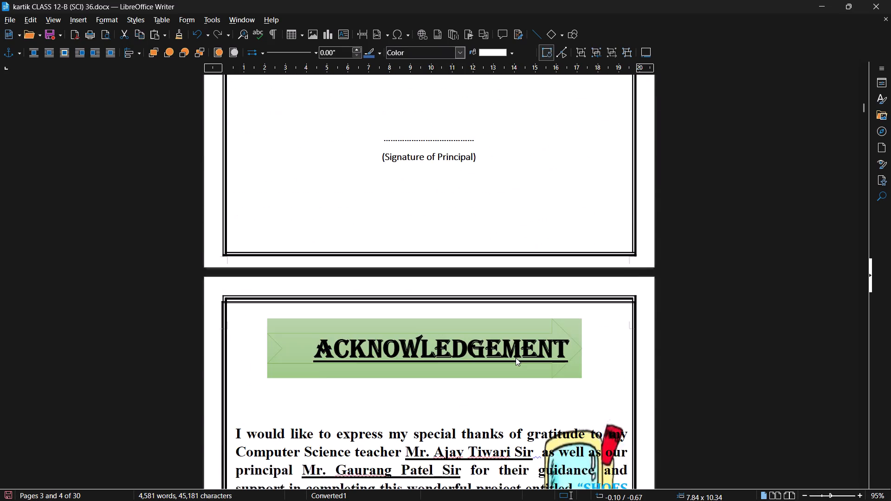
{"action": "scroll", "coordinate": [516, 358], "scroll_direction": "down", "scroll_amount": 14}
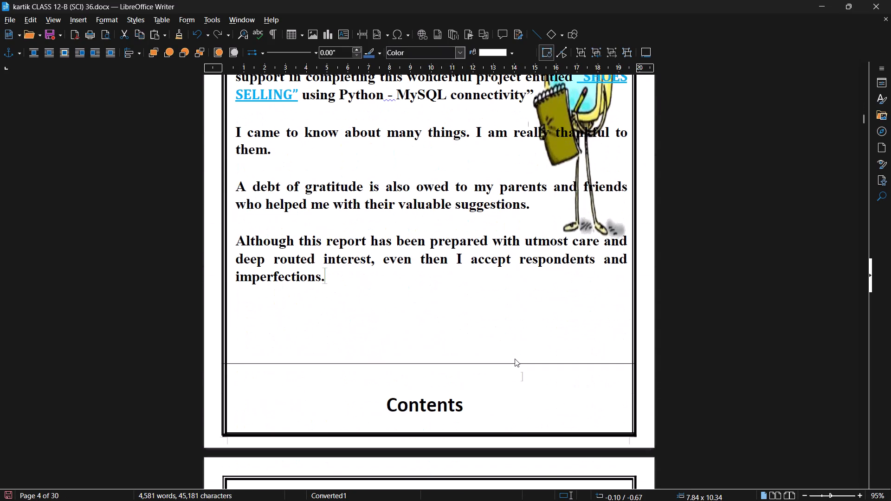
{"action": "scroll", "coordinate": [515, 359], "scroll_direction": "down", "scroll_amount": 9}
{"action": "scroll", "coordinate": [512, 360], "scroll_direction": "up", "scroll_amount": 14}
{"action": "scroll", "coordinate": [511, 360], "scroll_direction": "down", "scroll_amount": 4}
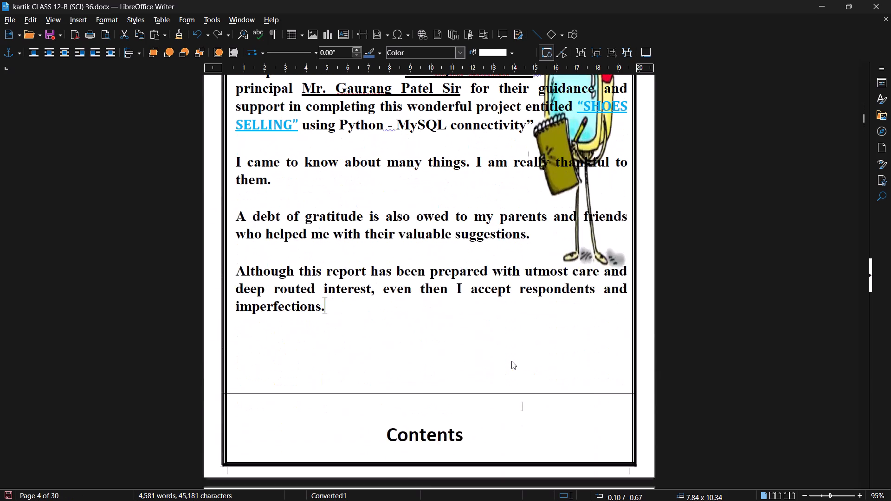
{"action": "scroll", "coordinate": [511, 361], "scroll_direction": "up", "scroll_amount": 7}
Select the frame around the Acknowledgement page and check how the page's objects sit relative to the Contents section.
{"action": "left_click", "coordinate": [633, 155]}
{"action": "left_click", "coordinate": [600, 177]}
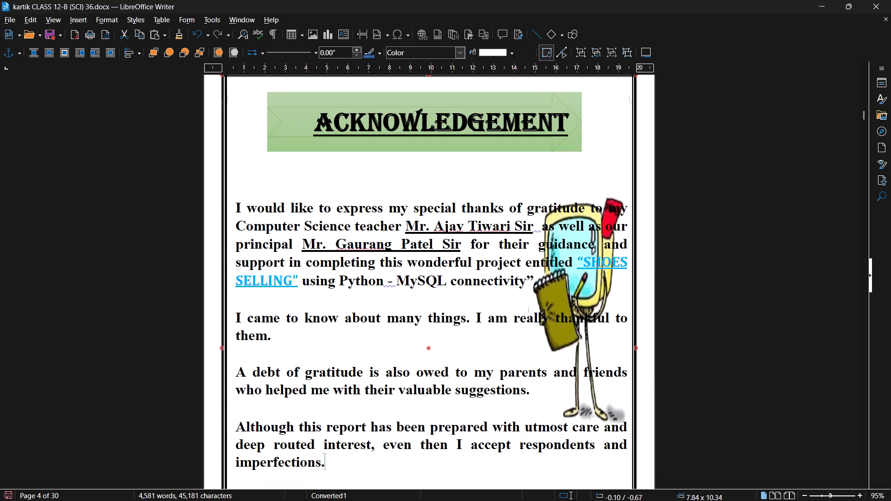
{"action": "scroll", "coordinate": [584, 258], "scroll_direction": "down", "scroll_amount": 19}
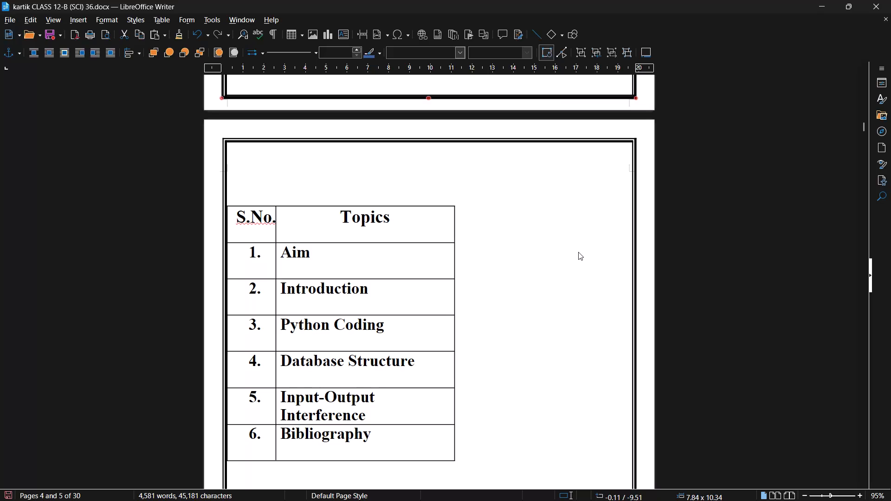
{"action": "scroll", "coordinate": [612, 199], "scroll_direction": "up", "scroll_amount": 6}
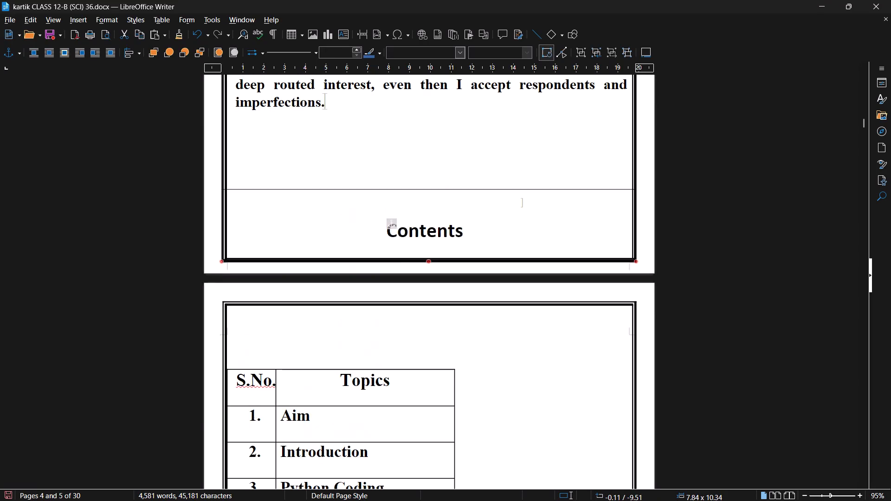
{"action": "scroll", "coordinate": [608, 198], "scroll_direction": "up", "scroll_amount": 5}
{"action": "scroll", "coordinate": [599, 197], "scroll_direction": "down", "scroll_amount": 2}
{"action": "scroll", "coordinate": [597, 196], "scroll_direction": "up", "scroll_amount": 14}
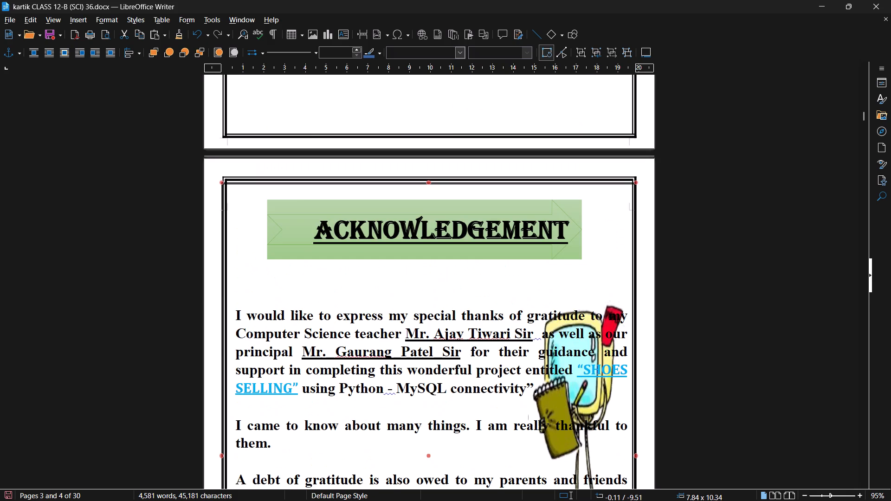
{"action": "left_click", "coordinate": [582, 287]}
{"action": "scroll", "coordinate": [599, 171], "scroll_direction": "down", "scroll_amount": 4}
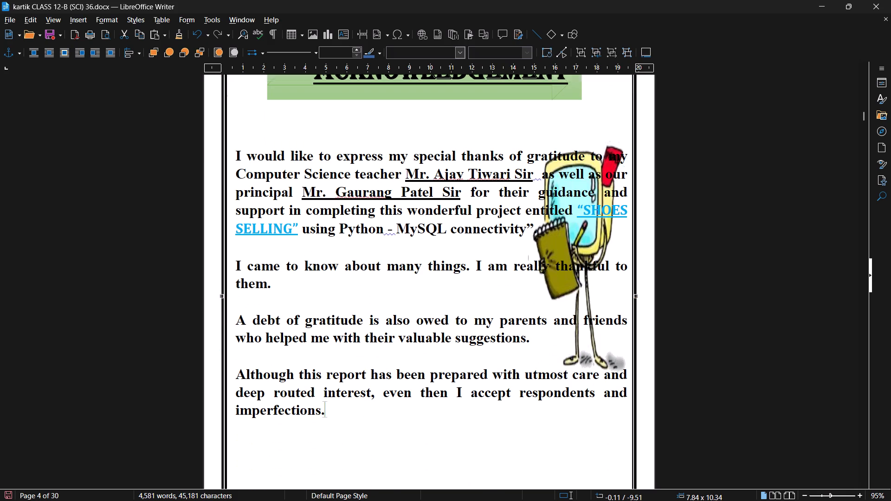
{"action": "scroll", "coordinate": [570, 349], "scroll_direction": "down", "scroll_amount": 6}
{"action": "scroll", "coordinate": [568, 348], "scroll_direction": "up", "scroll_amount": 8}
{"action": "scroll", "coordinate": [559, 332], "scroll_direction": "up", "scroll_amount": 14}
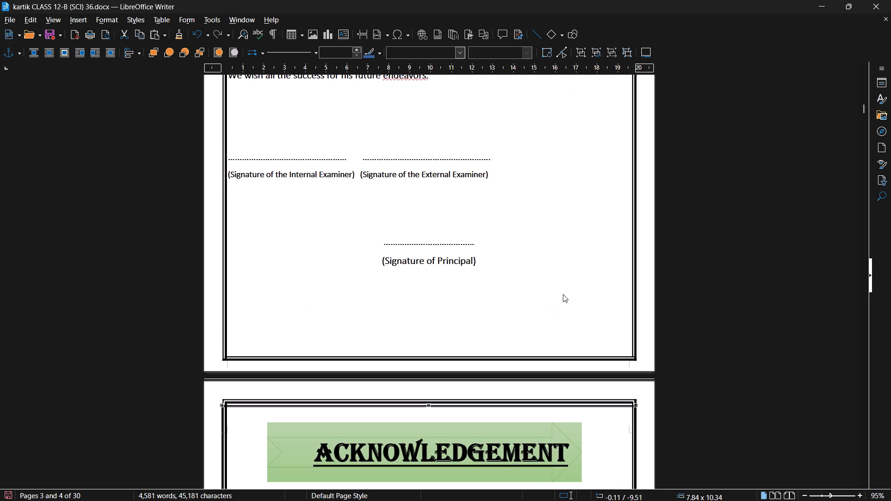
Insert eight blank lines above the Acknowledgement heading to push the Contents banner and picture onto the next page.
{"action": "left_click", "coordinate": [568, 319]}
{"action": "left_click", "coordinate": [565, 322]}
{"action": "left_click", "coordinate": [562, 335]}
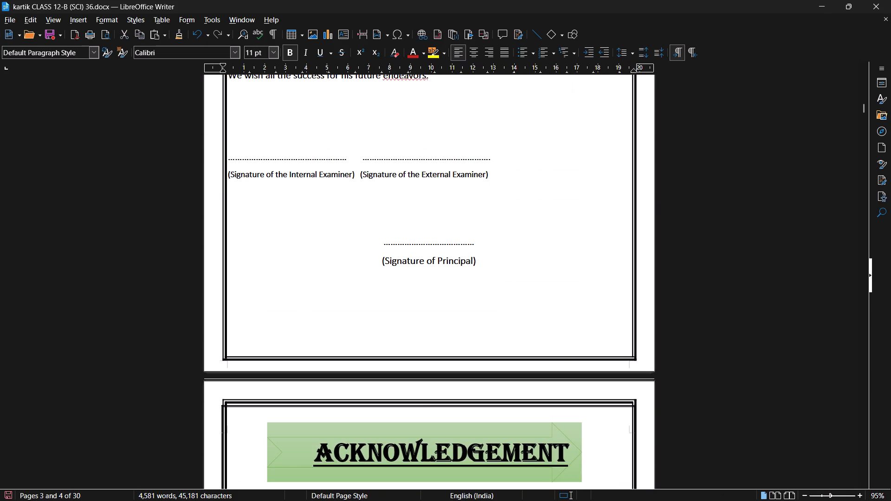
{"action": "left_click", "coordinate": [560, 338]}
{"action": "left_click", "coordinate": [564, 347]}
{"action": "key", "text": "Return"}
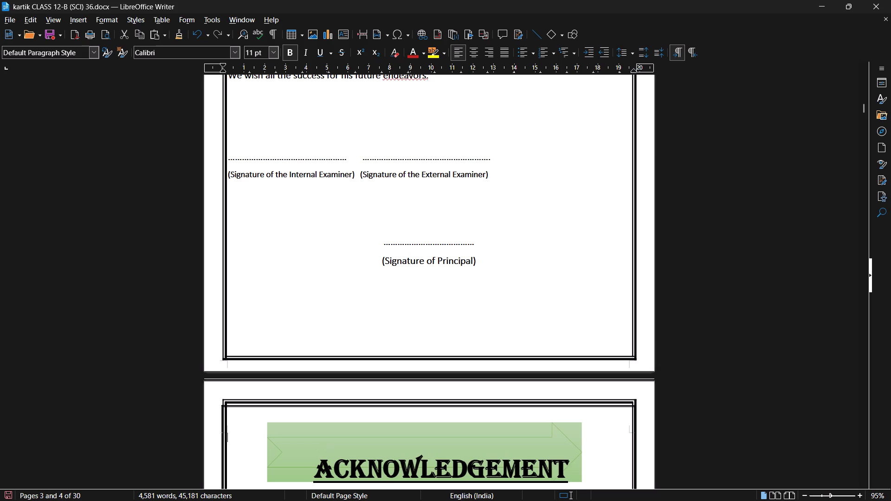
{"action": "scroll", "coordinate": [561, 345], "scroll_direction": "down", "scroll_amount": 6}
{"action": "key", "text": "Return"}
{"action": "key", "text": "Return"}
{"action": "key", "text": "Return"}
{"action": "key", "text": "Return"}
{"action": "key", "text": "Return"}
{"action": "key", "text": "Return"}
{"action": "key", "text": "Return"}
{"action": "scroll", "coordinate": [556, 343], "scroll_direction": "down", "scroll_amount": 11}
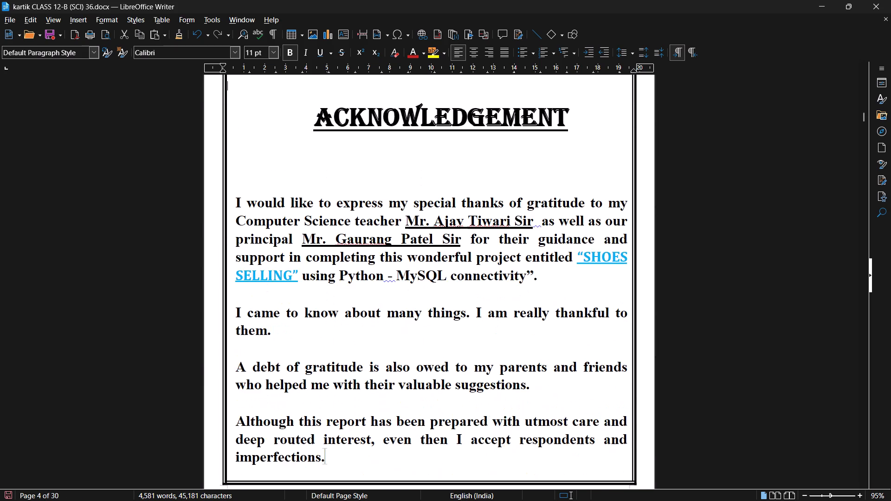
Remove two of the extra blank lines above the Acknowledgement heading and check the Contents page layout.
{"action": "scroll", "coordinate": [556, 344], "scroll_direction": "down", "scroll_amount": 14}
{"action": "scroll", "coordinate": [555, 344], "scroll_direction": "up", "scroll_amount": 10}
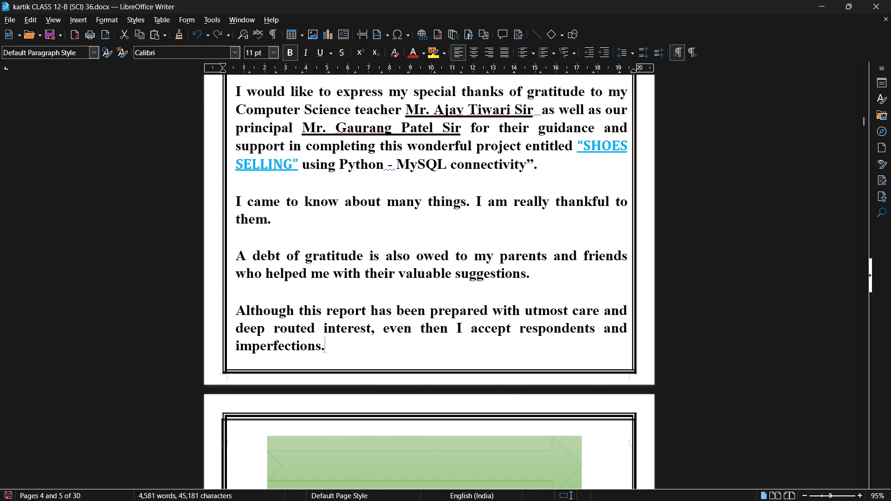
{"action": "scroll", "coordinate": [554, 344], "scroll_direction": "down", "scroll_amount": 8}
{"action": "scroll", "coordinate": [553, 343], "scroll_direction": "up", "scroll_amount": 8}
{"action": "key", "text": "BackSpace"}
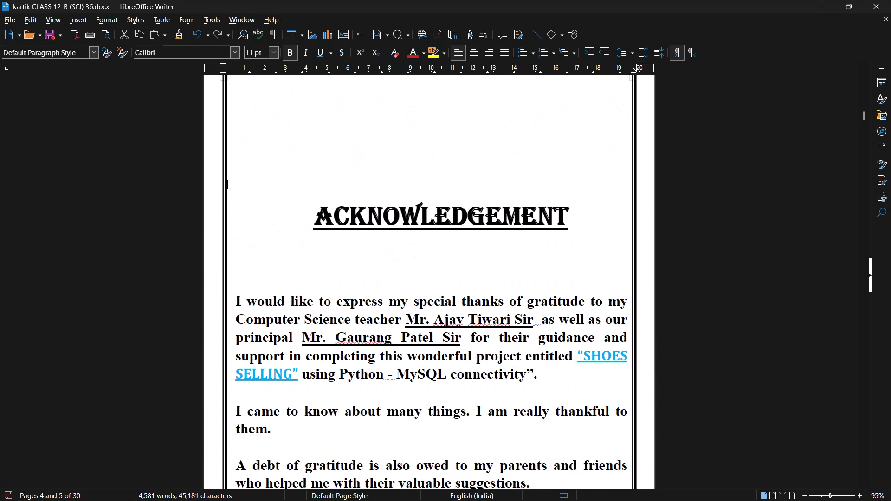
{"action": "scroll", "coordinate": [549, 337], "scroll_direction": "down", "scroll_amount": 5}
{"action": "scroll", "coordinate": [548, 336], "scroll_direction": "up", "scroll_amount": 7}
{"action": "scroll", "coordinate": [547, 334], "scroll_direction": "down", "scroll_amount": 3}
{"action": "key", "text": "BackSpace"}
{"action": "scroll", "coordinate": [547, 334], "scroll_direction": "down", "scroll_amount": 4}
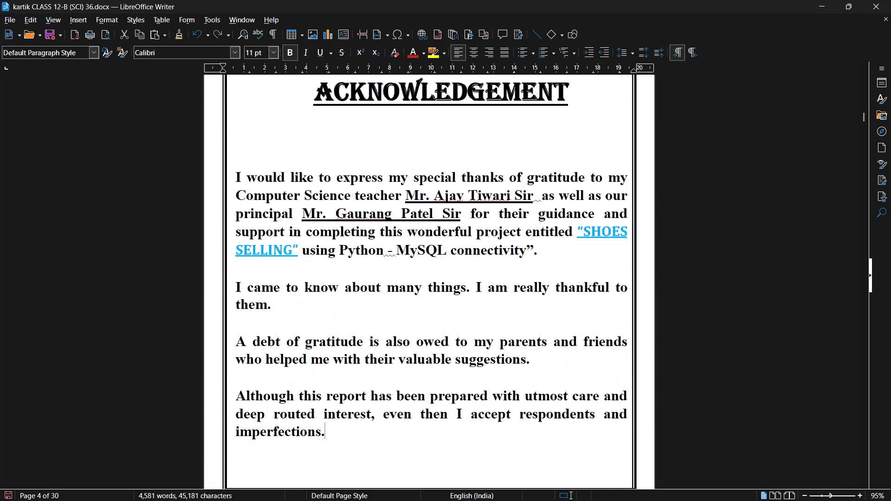
{"action": "scroll", "coordinate": [547, 334], "scroll_direction": "down", "scroll_amount": 13}
{"action": "scroll", "coordinate": [546, 333], "scroll_direction": "up", "scroll_amount": 3}
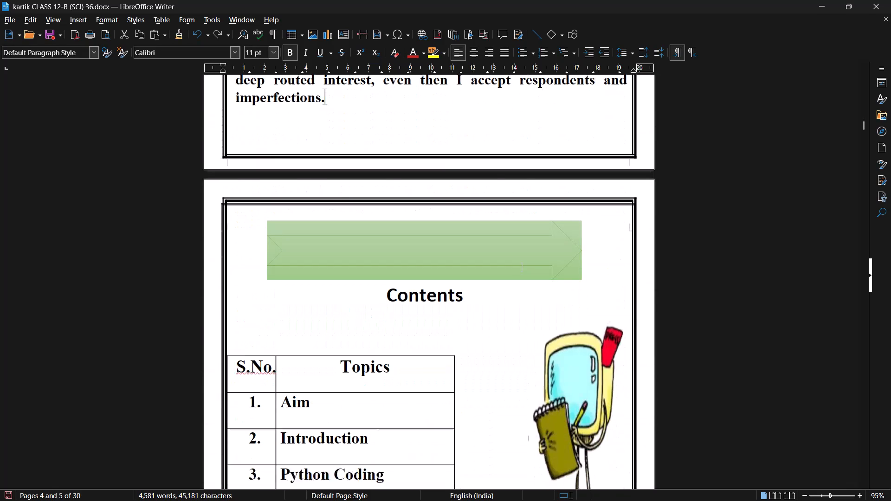
Examine how the banner, heading, table and picture sit on the Contents page relative to the end of the Acknowledgement page.
{"action": "scroll", "coordinate": [546, 333], "scroll_direction": "up", "scroll_amount": 1}
{"action": "left_click", "coordinate": [531, 319]}
{"action": "left_click", "coordinate": [544, 366]}
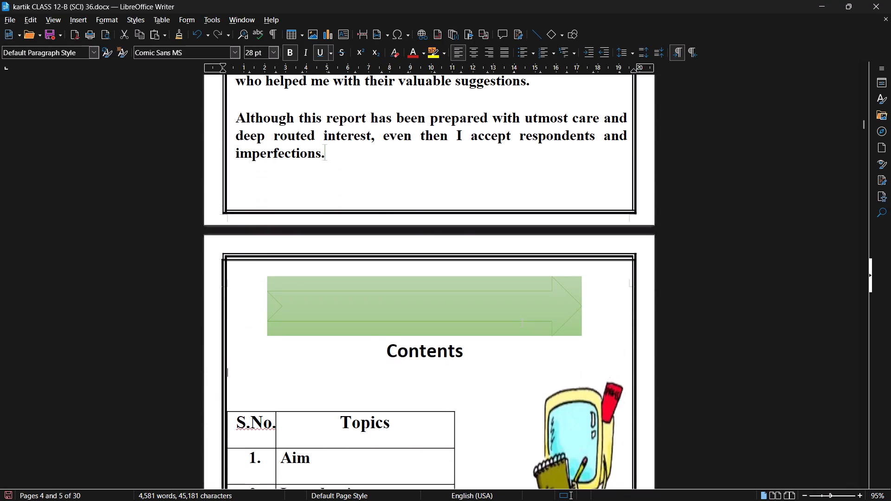
{"action": "scroll", "coordinate": [541, 362], "scroll_direction": "down", "scroll_amount": 6}
{"action": "left_click", "coordinate": [531, 349]}
{"action": "scroll", "coordinate": [529, 342], "scroll_direction": "up", "scroll_amount": 4}
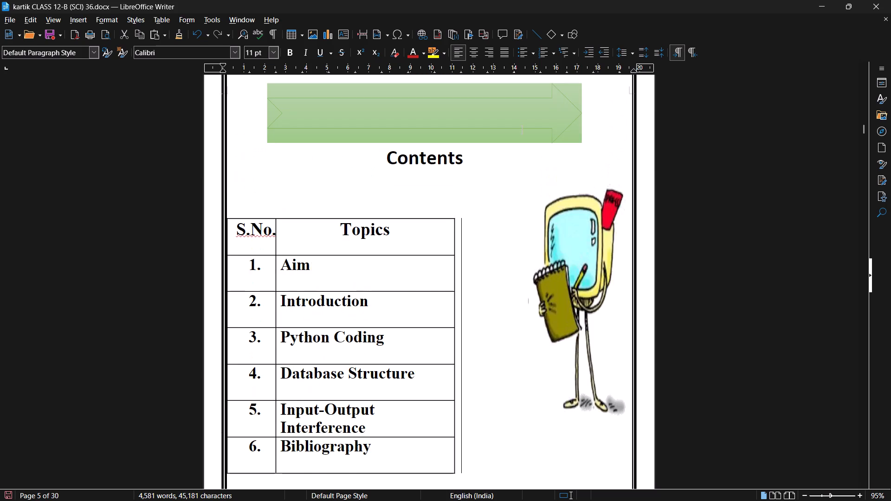
{"action": "scroll", "coordinate": [526, 336], "scroll_direction": "up", "scroll_amount": 5}
{"action": "left_click", "coordinate": [434, 302]}
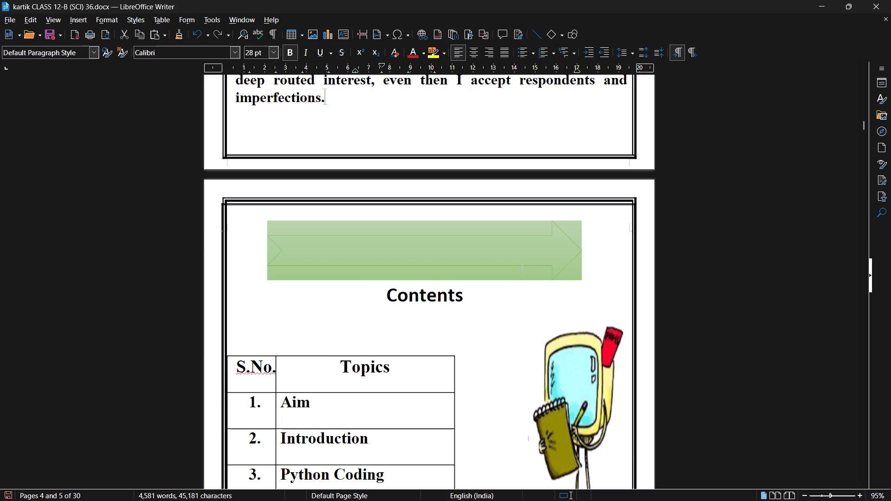
{"action": "left_click_drag", "start_coordinate": [462, 301], "coordinate": [397, 286]}
{"action": "scroll", "coordinate": [397, 285], "scroll_direction": "up", "scroll_amount": 8}
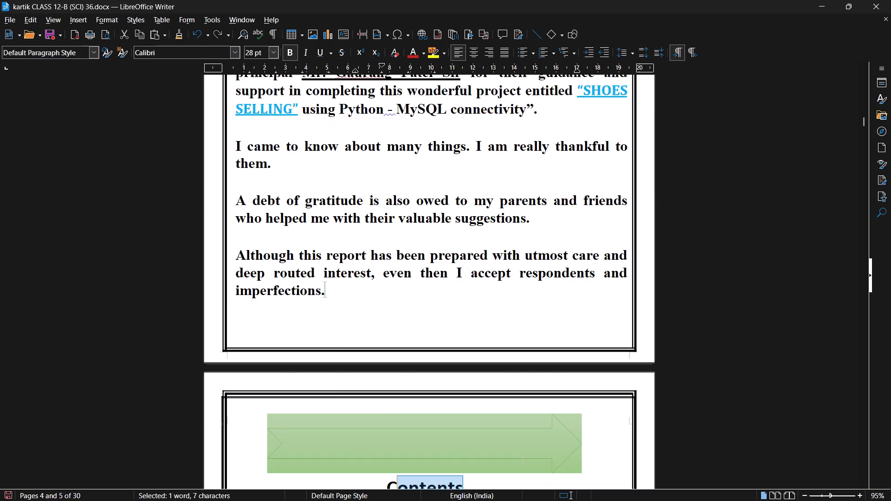
{"action": "scroll", "coordinate": [397, 285], "scroll_direction": "up", "scroll_amount": 15}
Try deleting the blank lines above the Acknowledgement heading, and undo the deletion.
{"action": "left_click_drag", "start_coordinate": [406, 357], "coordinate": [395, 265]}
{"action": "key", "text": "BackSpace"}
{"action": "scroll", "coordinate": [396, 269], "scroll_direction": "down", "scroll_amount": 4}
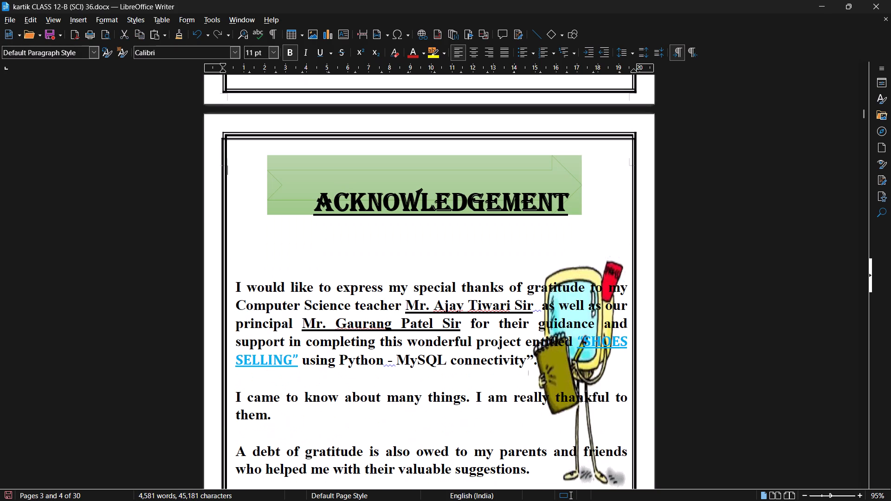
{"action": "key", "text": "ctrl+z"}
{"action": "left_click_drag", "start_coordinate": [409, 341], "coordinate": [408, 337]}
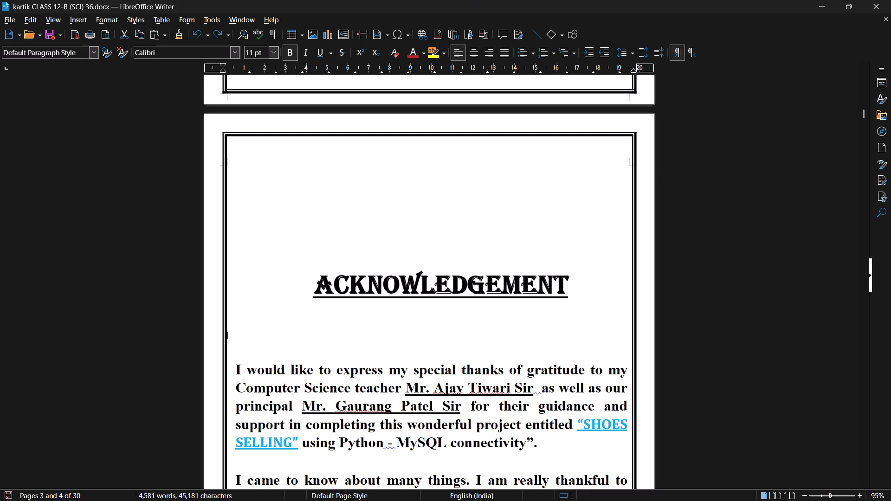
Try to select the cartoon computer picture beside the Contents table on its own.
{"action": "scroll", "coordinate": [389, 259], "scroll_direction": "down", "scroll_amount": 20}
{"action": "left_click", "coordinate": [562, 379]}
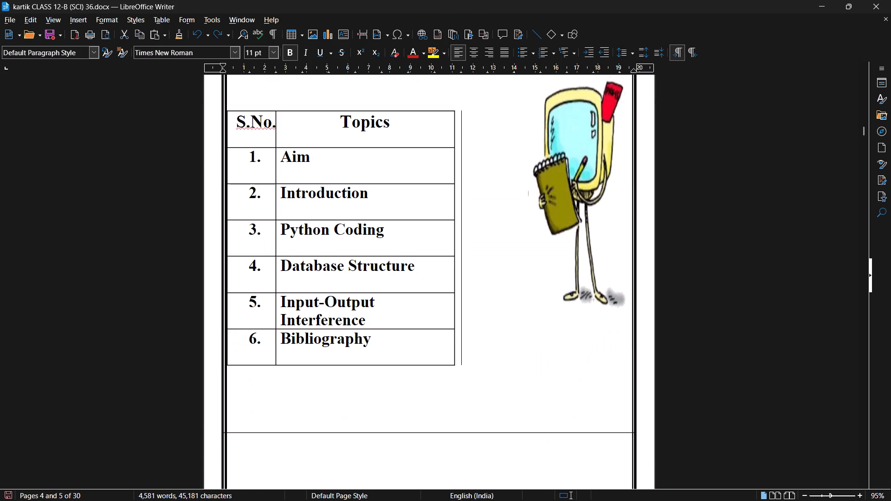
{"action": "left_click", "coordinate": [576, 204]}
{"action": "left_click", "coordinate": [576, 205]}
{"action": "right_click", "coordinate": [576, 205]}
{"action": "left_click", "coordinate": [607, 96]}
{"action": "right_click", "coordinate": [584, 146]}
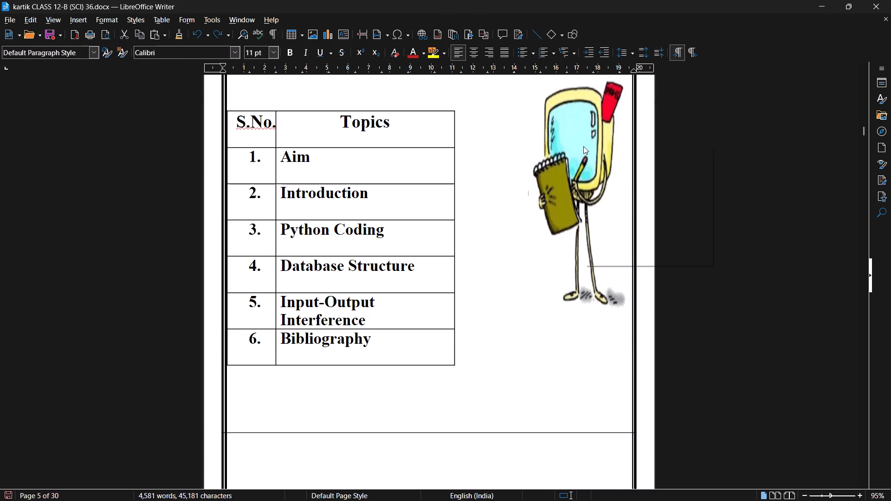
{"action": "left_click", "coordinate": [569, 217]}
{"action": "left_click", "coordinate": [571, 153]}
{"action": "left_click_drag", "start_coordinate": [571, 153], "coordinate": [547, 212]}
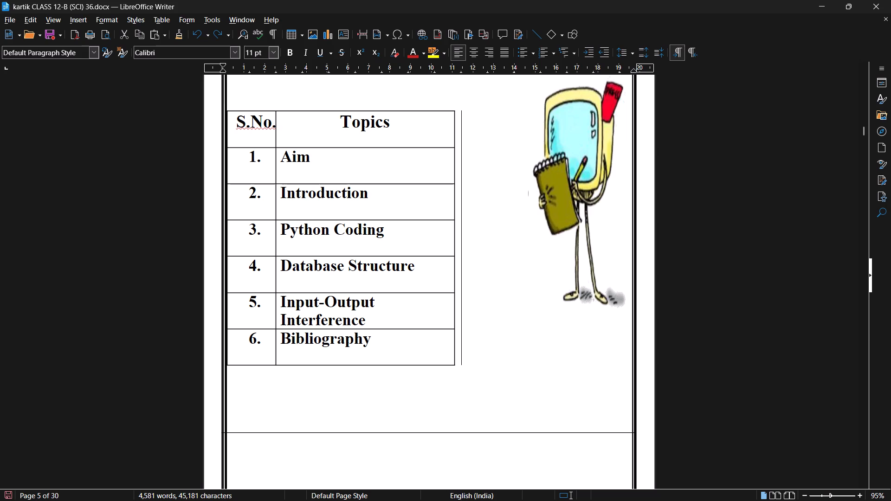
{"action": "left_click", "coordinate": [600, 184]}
Cut the grouped border, green banner and cartoon picture from the Contents page.
{"action": "scroll", "coordinate": [581, 215], "scroll_direction": "up", "scroll_amount": 5}
{"action": "left_click", "coordinate": [567, 272]}
{"action": "scroll", "coordinate": [564, 265], "scroll_direction": "up", "scroll_amount": 9}
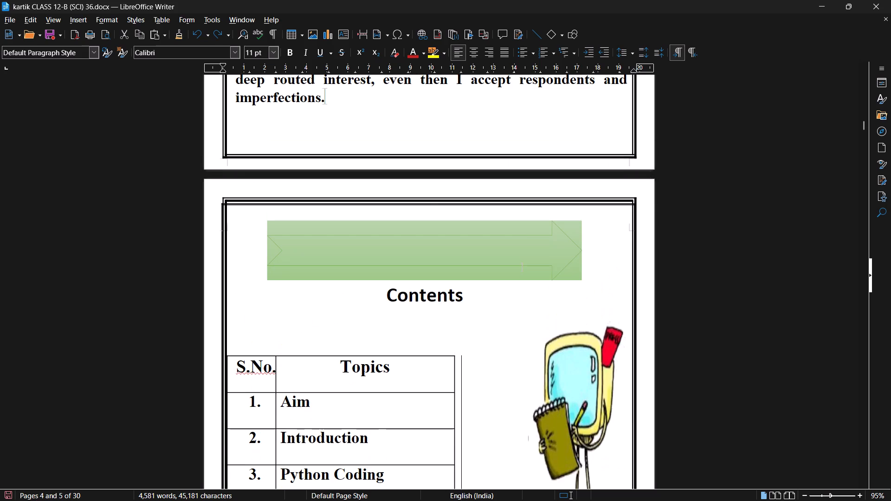
{"action": "left_click", "coordinate": [594, 218]}
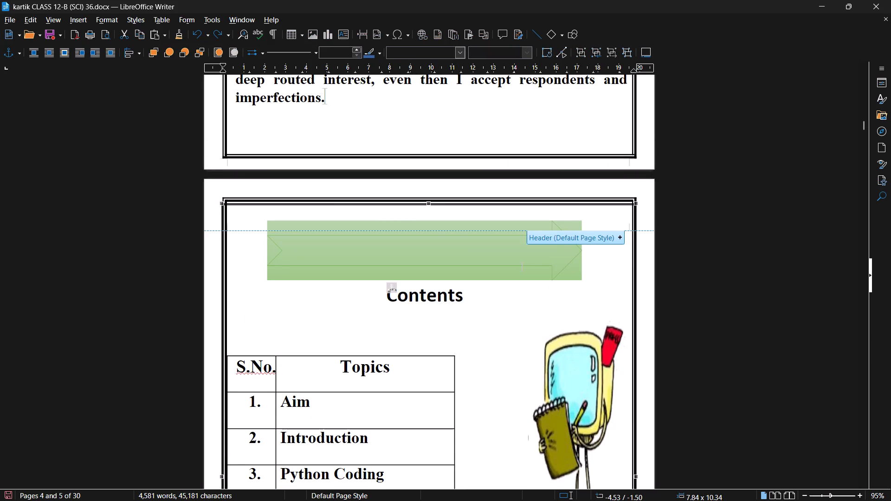
{"action": "left_click", "coordinate": [577, 270]}
{"action": "left_click", "coordinate": [549, 257]}
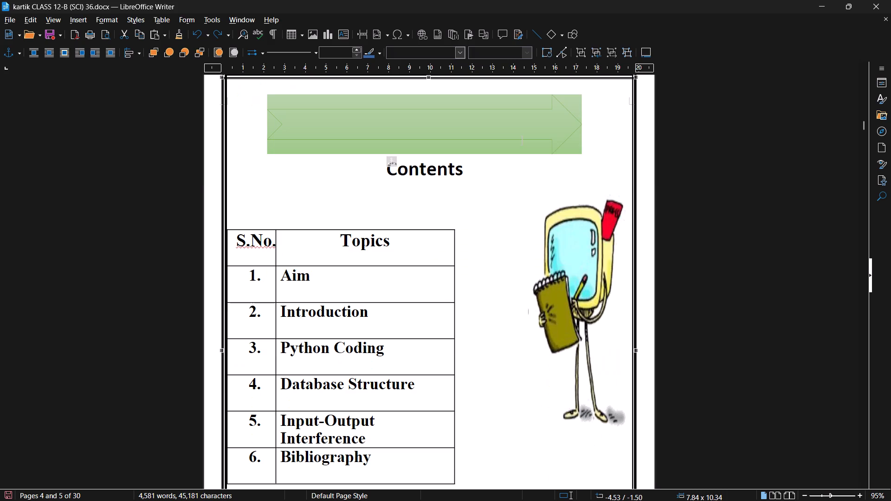
{"action": "left_click", "coordinate": [482, 66]}
{"action": "left_click", "coordinate": [455, 131]}
{"action": "right_click", "coordinate": [454, 131]}
{"action": "left_click", "coordinate": [374, 132]}
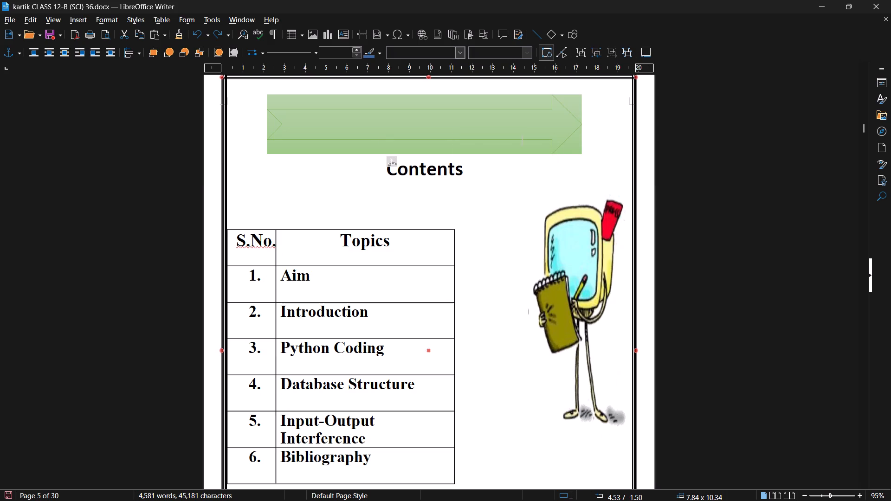
{"action": "right_click", "coordinate": [364, 133]}
{"action": "left_click", "coordinate": [378, 140]}
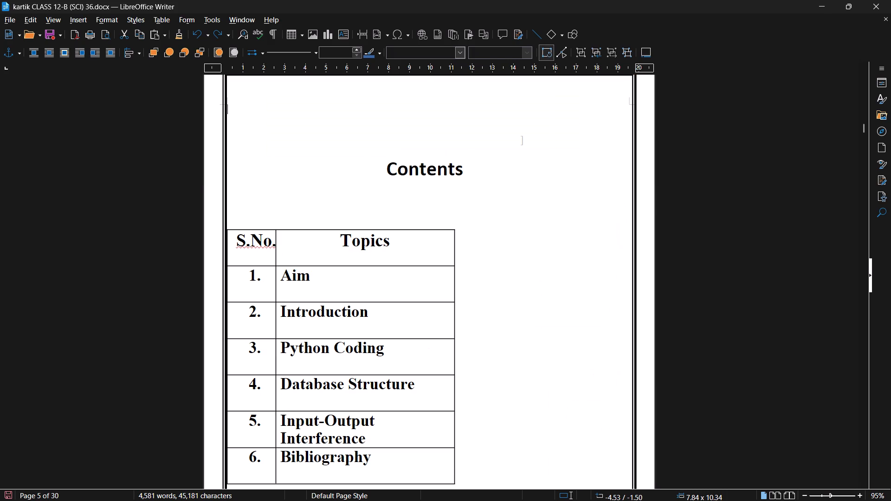
Paste the cut border, banner and picture group into the blank area above the Contents heading.
{"action": "scroll", "coordinate": [387, 185], "scroll_direction": "up", "scroll_amount": 2}
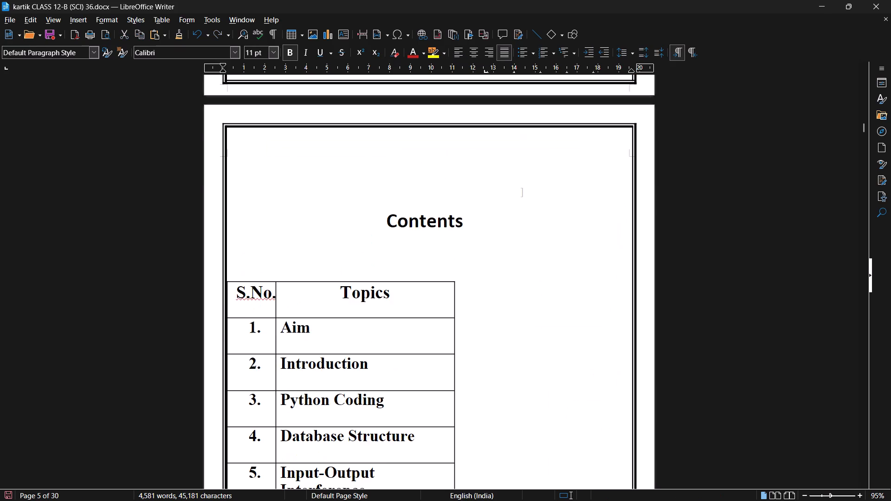
{"action": "scroll", "coordinate": [385, 186], "scroll_direction": "up", "scroll_amount": 11}
{"action": "scroll", "coordinate": [381, 186], "scroll_direction": "down", "scroll_amount": 8}
{"action": "right_click", "coordinate": [380, 270]}
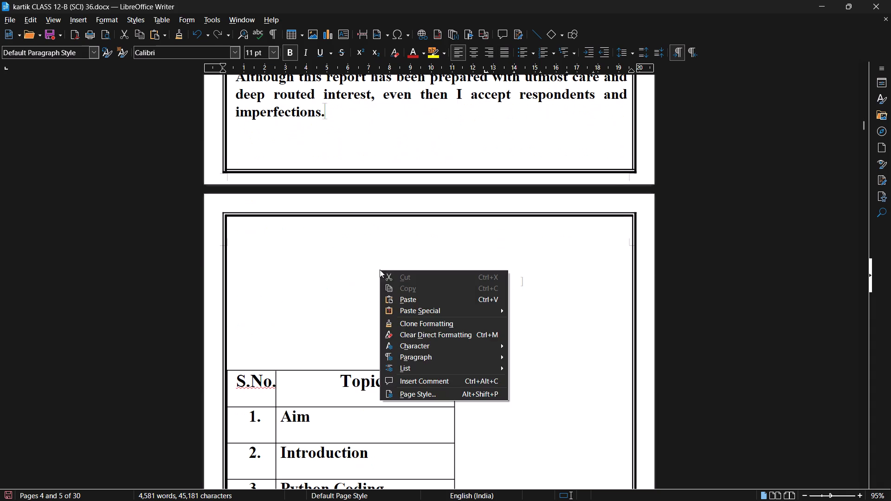
{"action": "left_click", "coordinate": [405, 298]}
{"action": "right_click", "coordinate": [389, 275]}
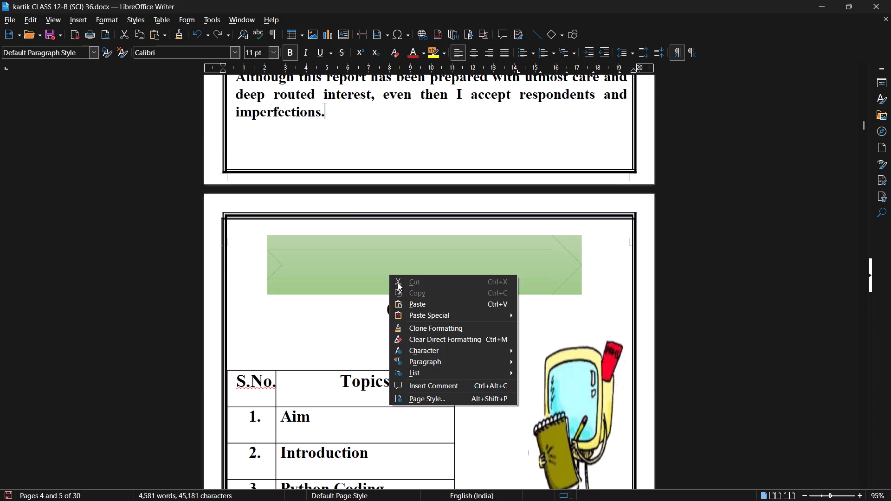
{"action": "left_click", "coordinate": [364, 249]}
{"action": "left_click", "coordinate": [368, 256]}
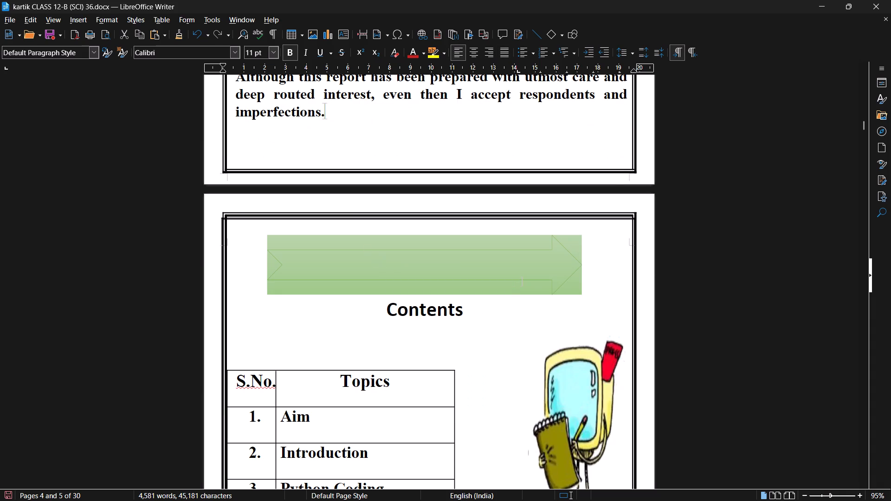
Remove the blank lines and extra spacing before the Contents heading to move it up onto the green banner.
{"action": "key", "text": "BackSpace"}
{"action": "key", "text": "BackSpace"}
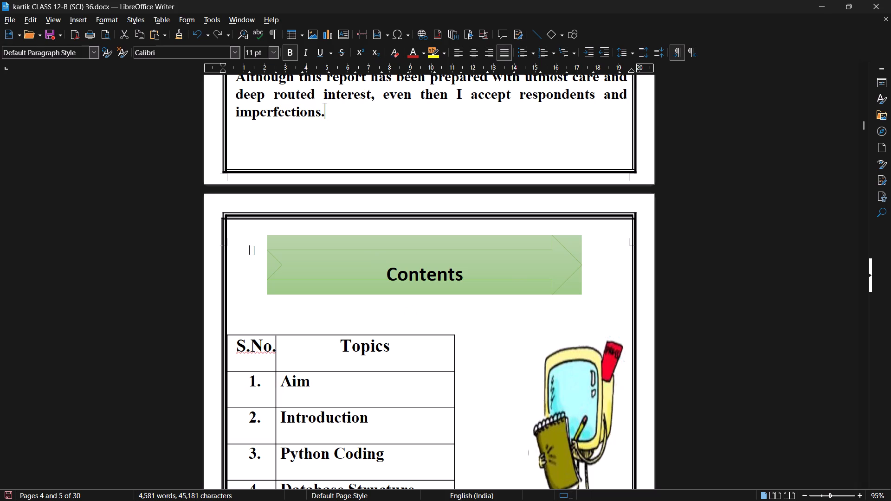
{"action": "left_click", "coordinate": [311, 263]}
{"action": "key", "text": "BackSpace"}
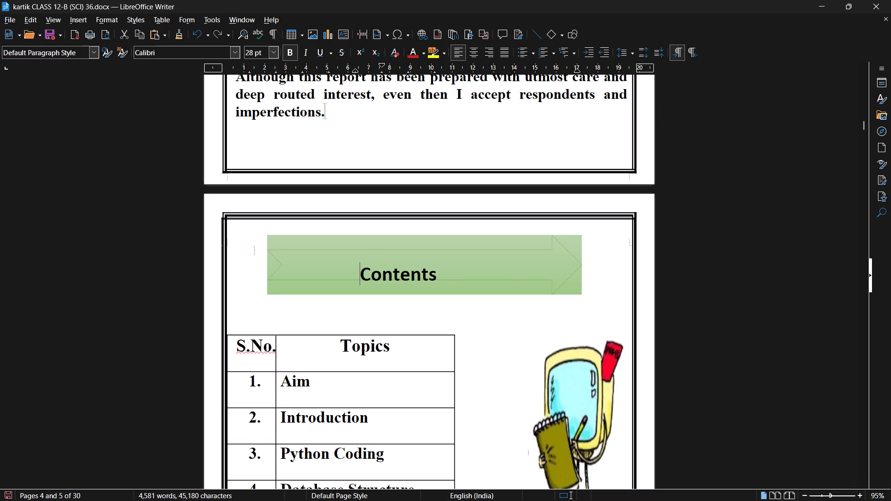
{"action": "key", "text": "BackSpace"}
{"action": "key", "text": "BackSpace"}
Shift the Contents heading toward the middle of the green banner using four tabs and seven spaces before it.
{"action": "key", "text": "Tab"}
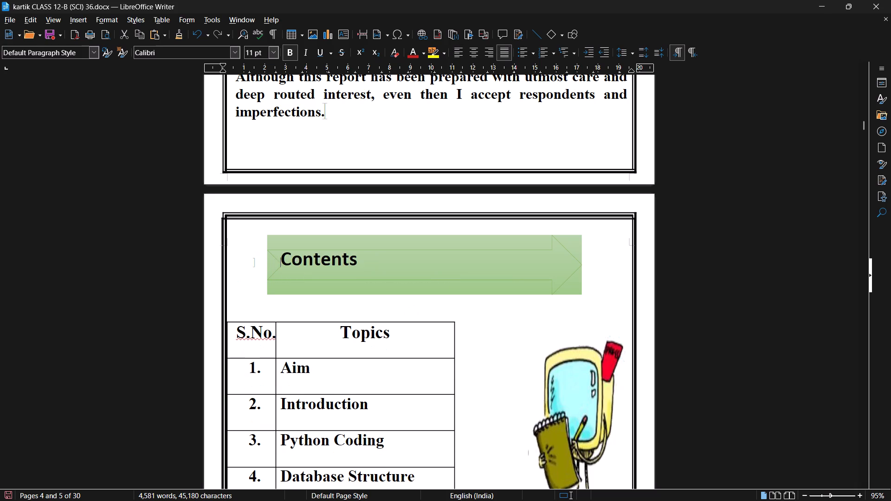
{"action": "key", "text": "Tab"}
{"action": "key", "text": "Tab"}
{"action": "key", "text": "Tab"}
{"action": "key", "text": "Tab"}
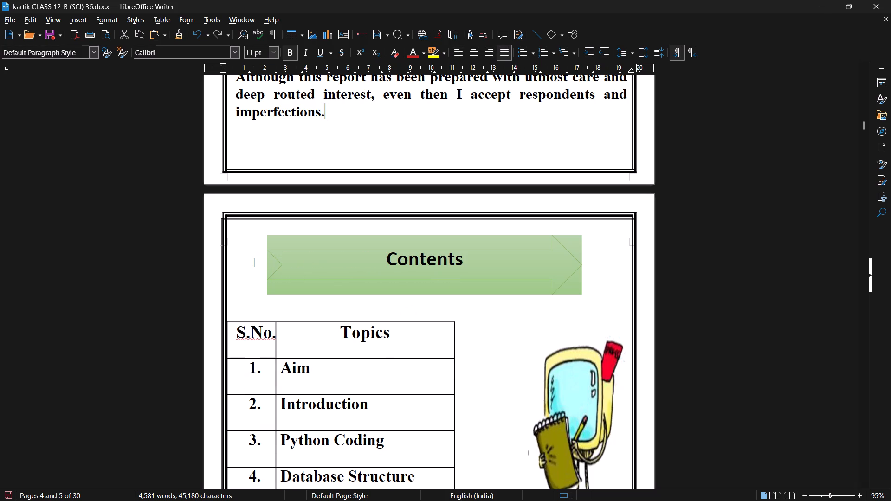
{"action": "key", "text": "BackSpace"}
{"action": "key", "text": "space"}
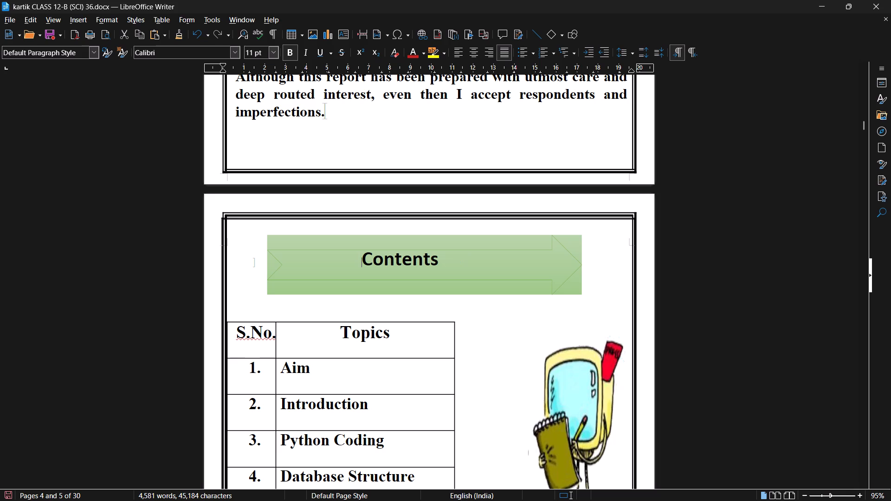
{"action": "key", "text": "space"}
{"action": "key", "text": "space"}
{"action": "key", "text": "space"}
{"action": "key", "text": "space"}
{"action": "key", "text": "space"}
{"action": "key", "text": "space"}
Insert a blank line below the last paragraph of the Acknowledgement text.
{"action": "scroll", "coordinate": [374, 255], "scroll_direction": "up", "scroll_amount": 4}
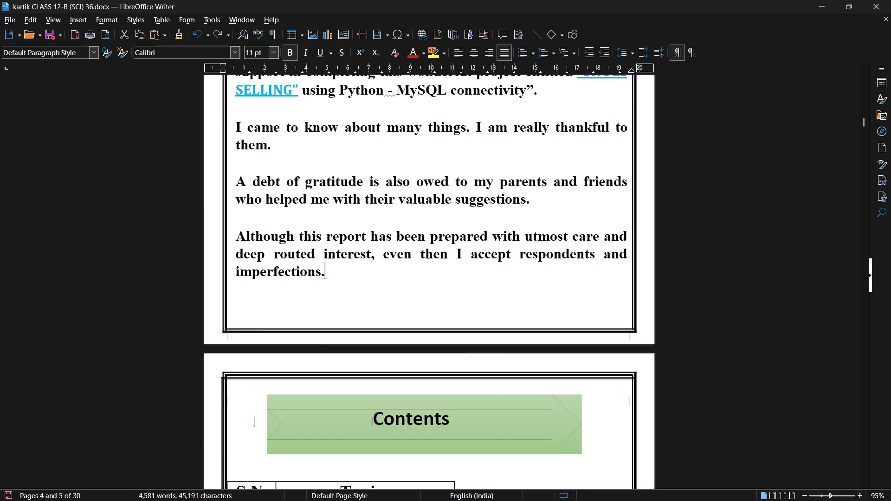
{"action": "scroll", "coordinate": [374, 253], "scroll_direction": "up", "scroll_amount": 15}
{"action": "scroll", "coordinate": [358, 262], "scroll_direction": "down", "scroll_amount": 8}
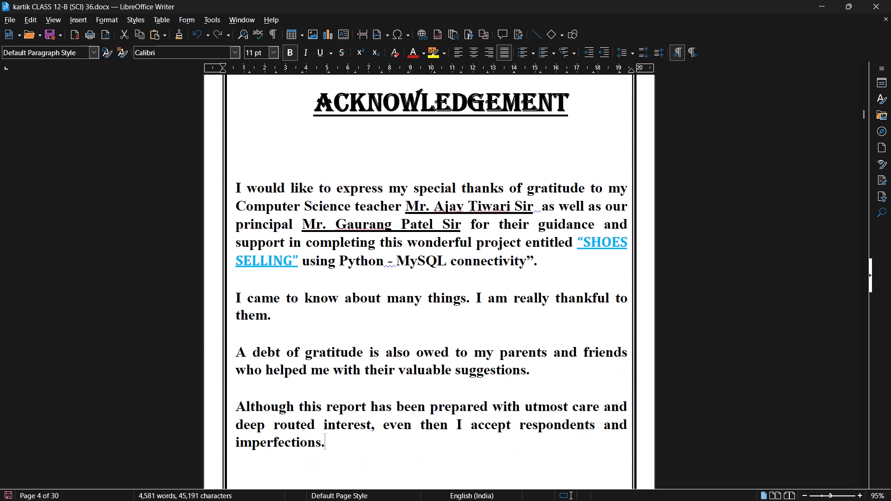
{"action": "scroll", "coordinate": [356, 263], "scroll_direction": "down", "scroll_amount": 8}
{"action": "left_click", "coordinate": [379, 221]}
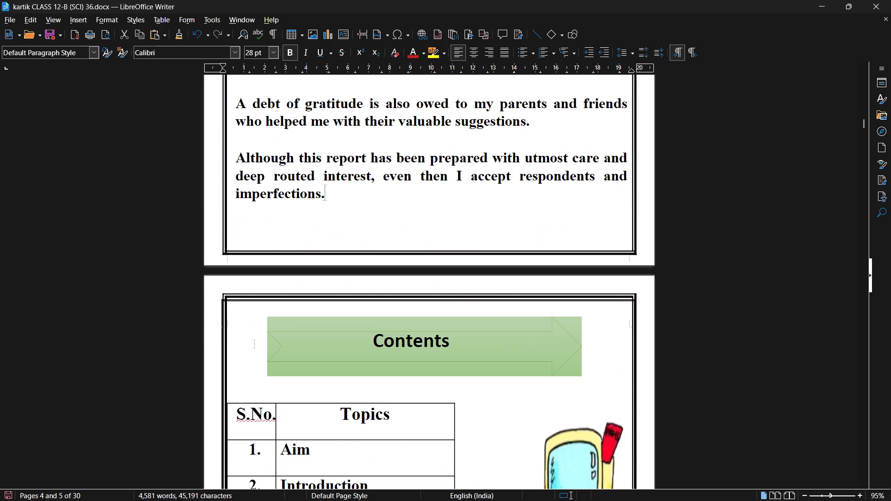
{"action": "key", "text": "Return"}
Remove two blank lines above the Acknowledgement heading and check the Contents page layout.
{"action": "scroll", "coordinate": [376, 216], "scroll_direction": "up", "scroll_amount": 13}
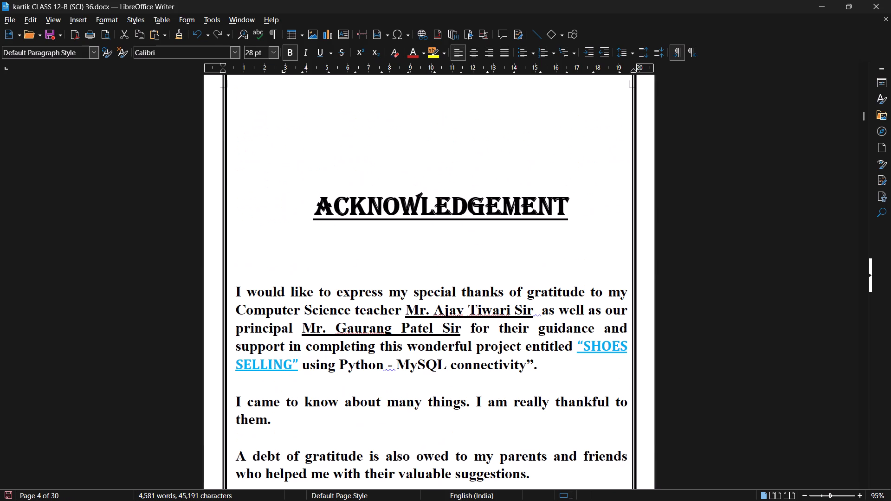
{"action": "left_click", "coordinate": [369, 179]}
{"action": "left_click", "coordinate": [368, 192]}
{"action": "left_click", "coordinate": [362, 178]}
{"action": "key", "text": "BackSpace"}
{"action": "key", "text": "BackSpace"}
{"action": "scroll", "coordinate": [359, 173], "scroll_direction": "down", "scroll_amount": 14}
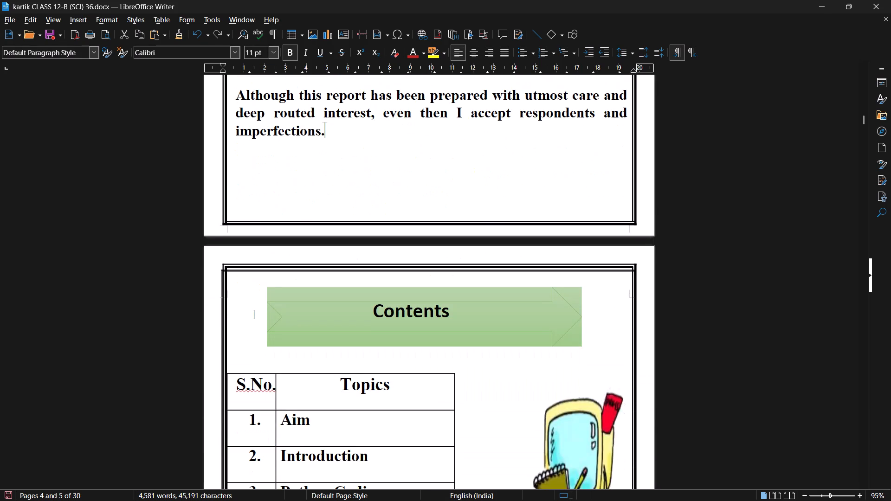
{"action": "scroll", "coordinate": [359, 175], "scroll_direction": "down", "scroll_amount": 1}
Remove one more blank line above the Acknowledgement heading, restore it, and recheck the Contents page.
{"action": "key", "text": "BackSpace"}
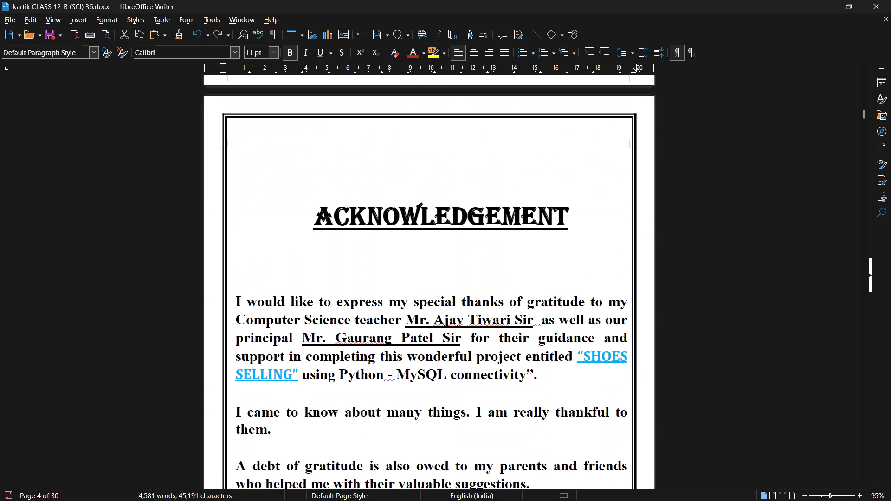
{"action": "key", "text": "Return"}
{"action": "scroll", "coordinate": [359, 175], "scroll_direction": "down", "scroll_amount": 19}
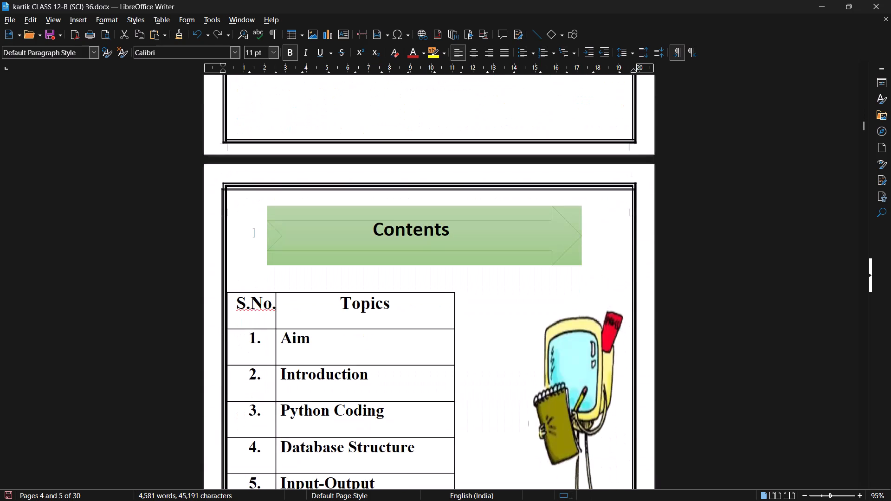
Examine the Contents page banner and table, then compare with the Acknowledgement and Certificate pages for overlapping elements.
{"action": "left_click", "coordinate": [337, 205]}
{"action": "left_click", "coordinate": [326, 246]}
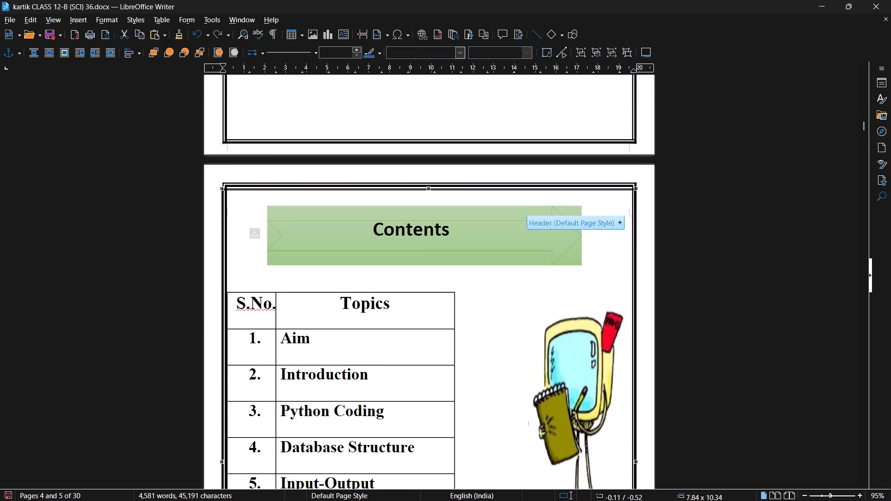
{"action": "left_click", "coordinate": [308, 231]}
{"action": "left_click", "coordinate": [261, 223]}
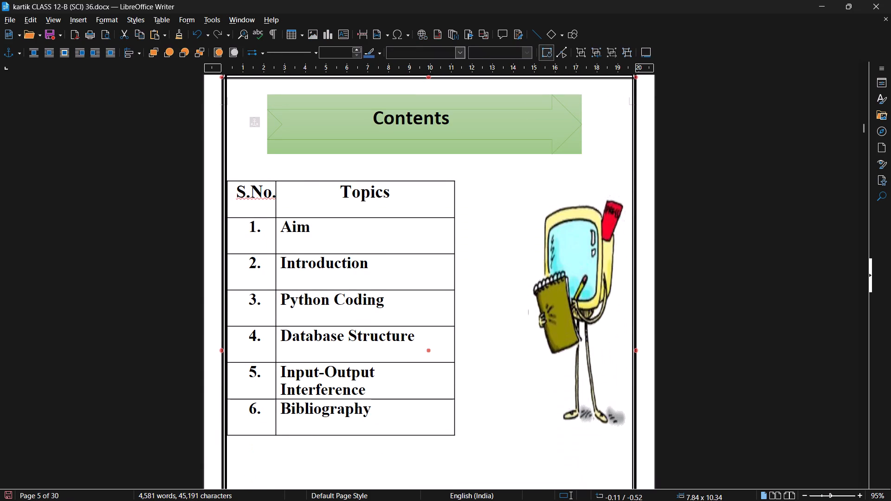
{"action": "scroll", "coordinate": [271, 238], "scroll_direction": "down", "scroll_amount": 5}
{"action": "scroll", "coordinate": [272, 240], "scroll_direction": "up", "scroll_amount": 7}
{"action": "scroll", "coordinate": [271, 242], "scroll_direction": "down", "scroll_amount": 7}
{"action": "scroll", "coordinate": [268, 244], "scroll_direction": "up", "scroll_amount": 7}
{"action": "scroll", "coordinate": [267, 244], "scroll_direction": "up", "scroll_amount": 17}
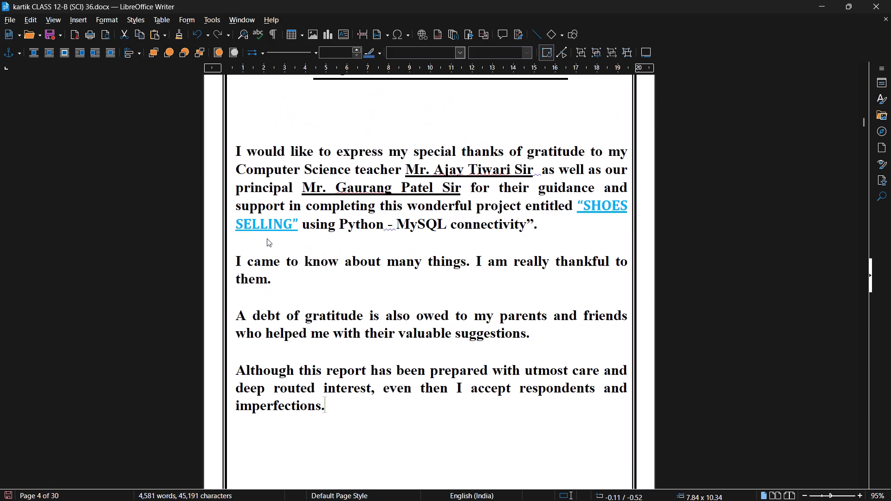
{"action": "scroll", "coordinate": [267, 238], "scroll_direction": "up", "scroll_amount": 7}
{"action": "scroll", "coordinate": [266, 236], "scroll_direction": "up", "scroll_amount": 19}
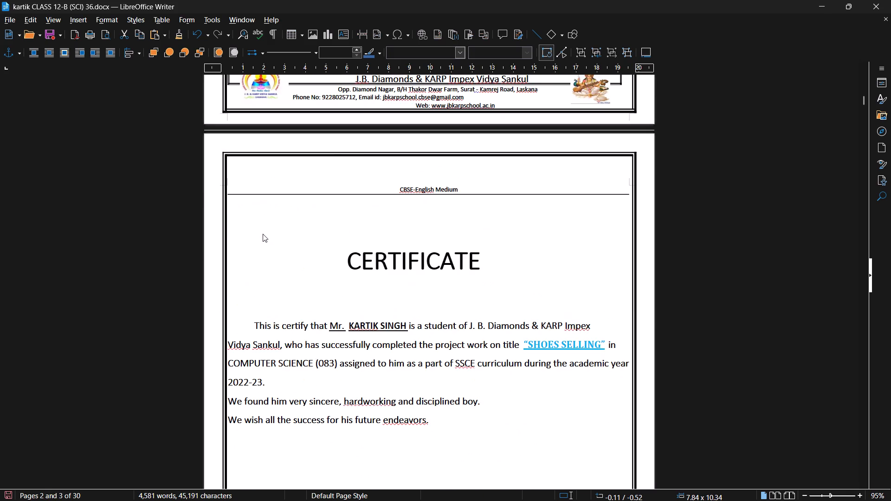
{"action": "scroll", "coordinate": [263, 234], "scroll_direction": "down", "scroll_amount": 20}
{"action": "scroll", "coordinate": [260, 235], "scroll_direction": "down", "scroll_amount": 12}
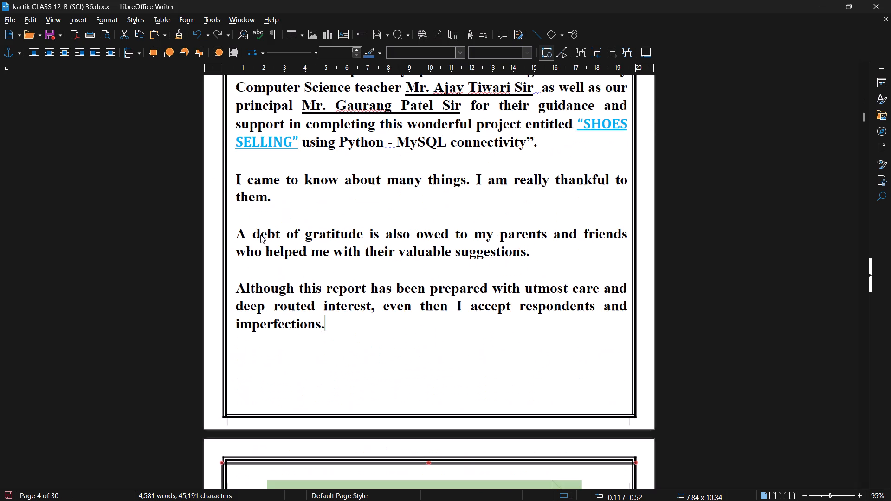
{"action": "scroll", "coordinate": [260, 235], "scroll_direction": "down", "scroll_amount": 14}
{"action": "left_click", "coordinate": [695, 288]}
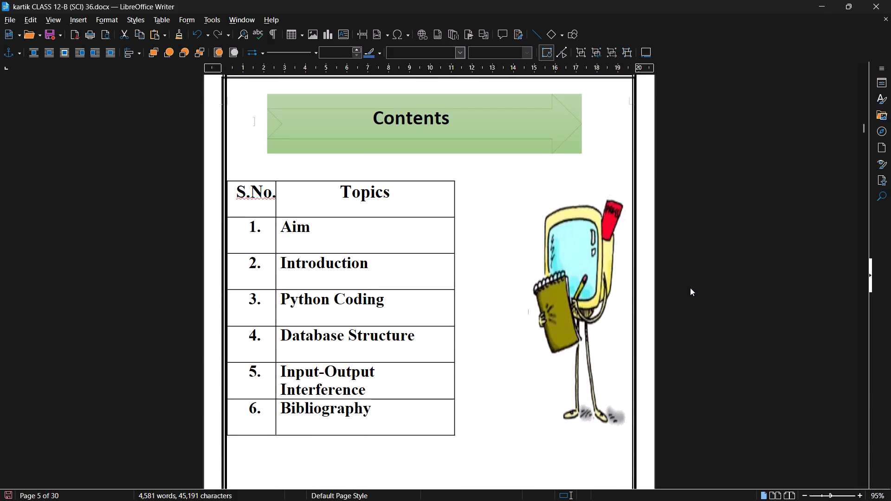
Examine the pages from Aim through Interface Python with MySQL to the SOURCE CODE page for overlaps and cut-off headings.
{"action": "scroll", "coordinate": [591, 269], "scroll_direction": "down", "scroll_amount": 19}
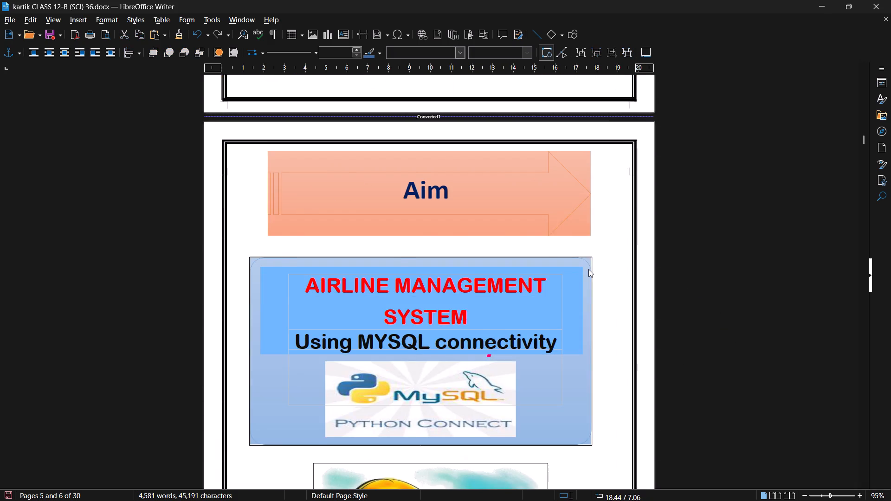
{"action": "scroll", "coordinate": [588, 269], "scroll_direction": "down", "scroll_amount": 7}
{"action": "scroll", "coordinate": [588, 269], "scroll_direction": "down", "scroll_amount": 14}
{"action": "scroll", "coordinate": [584, 266], "scroll_direction": "down", "scroll_amount": 7}
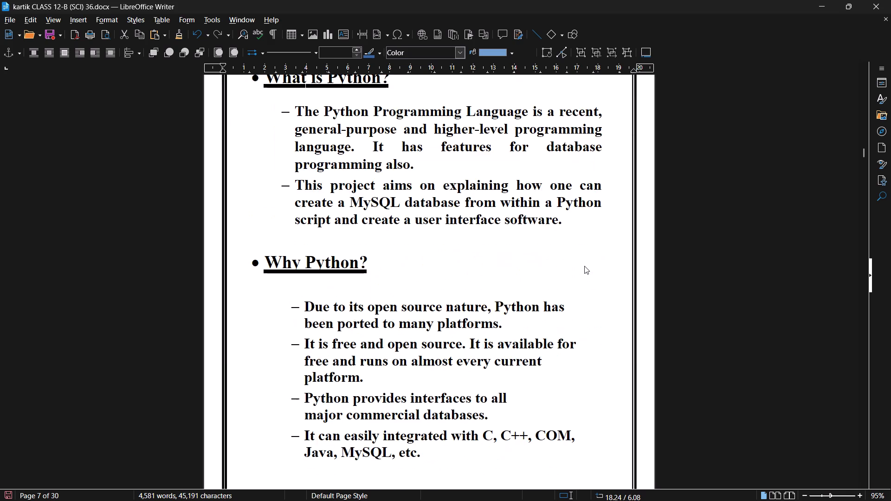
{"action": "scroll", "coordinate": [583, 266], "scroll_direction": "down", "scroll_amount": 7}
{"action": "scroll", "coordinate": [583, 266], "scroll_direction": "down", "scroll_amount": 20}
{"action": "scroll", "coordinate": [583, 266], "scroll_direction": "down", "scroll_amount": 14}
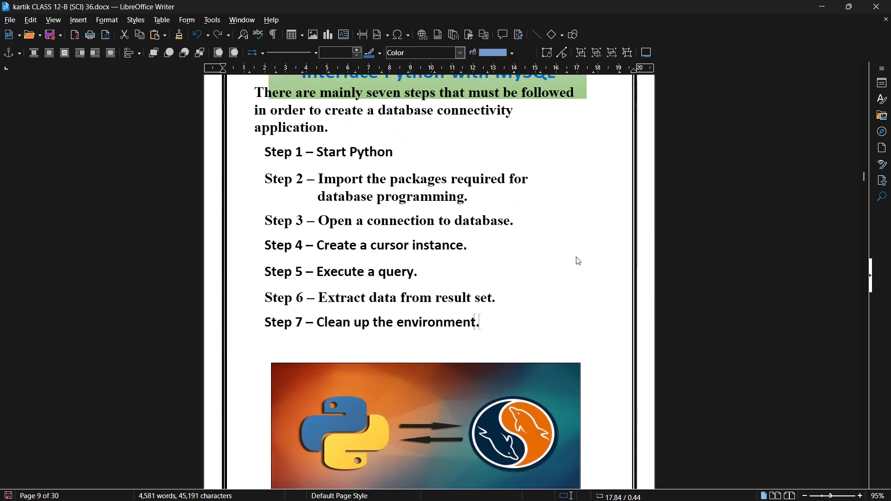
{"action": "scroll", "coordinate": [575, 257], "scroll_direction": "up", "scroll_amount": 3}
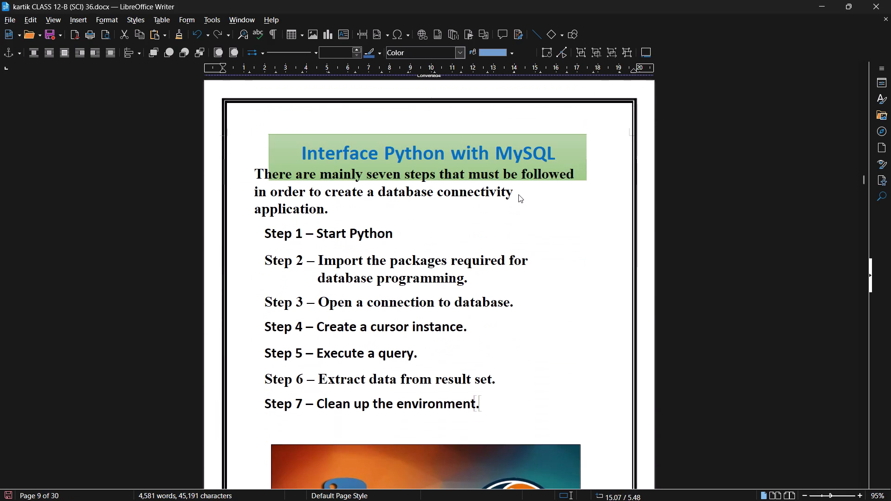
{"action": "scroll", "coordinate": [510, 212], "scroll_direction": "down", "scroll_amount": 14}
{"action": "scroll", "coordinate": [506, 217], "scroll_direction": "down", "scroll_amount": 7}
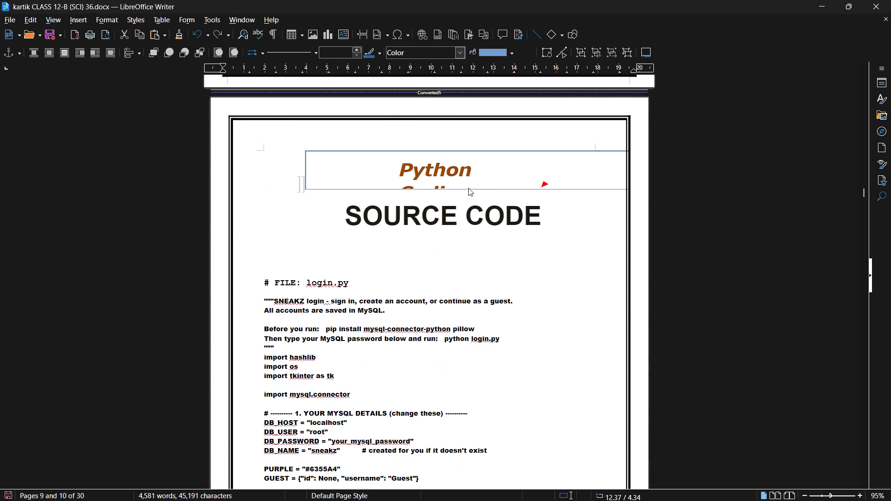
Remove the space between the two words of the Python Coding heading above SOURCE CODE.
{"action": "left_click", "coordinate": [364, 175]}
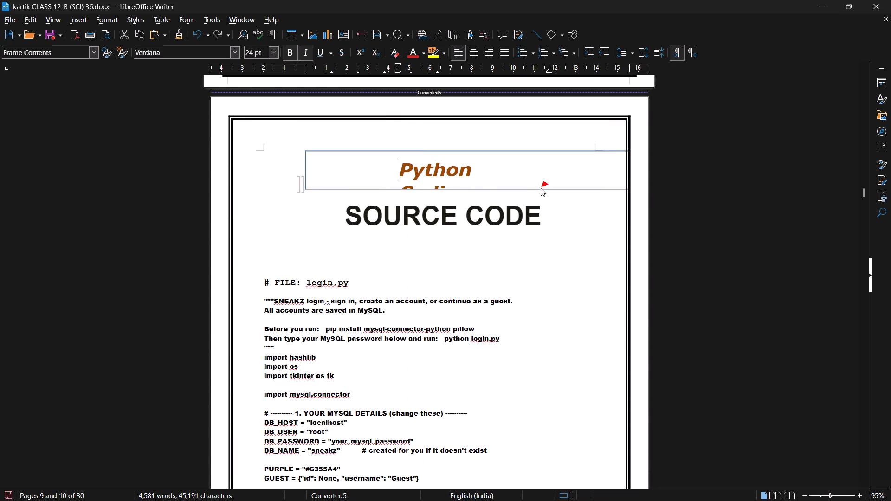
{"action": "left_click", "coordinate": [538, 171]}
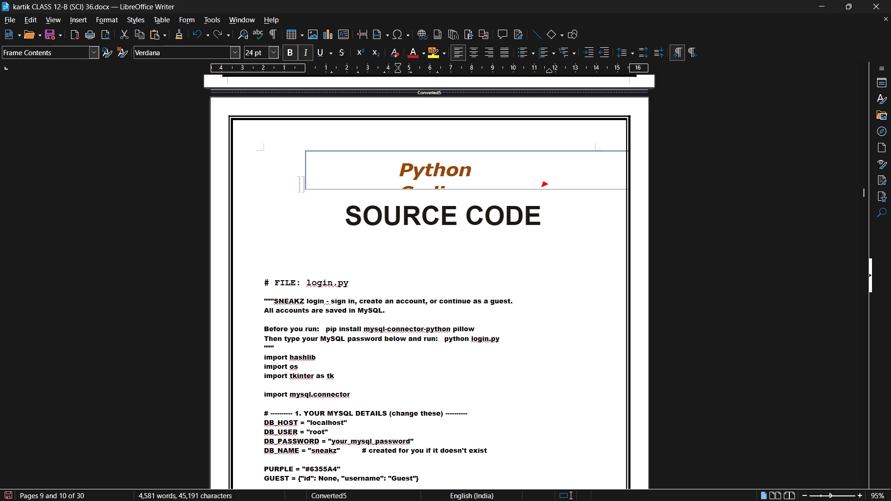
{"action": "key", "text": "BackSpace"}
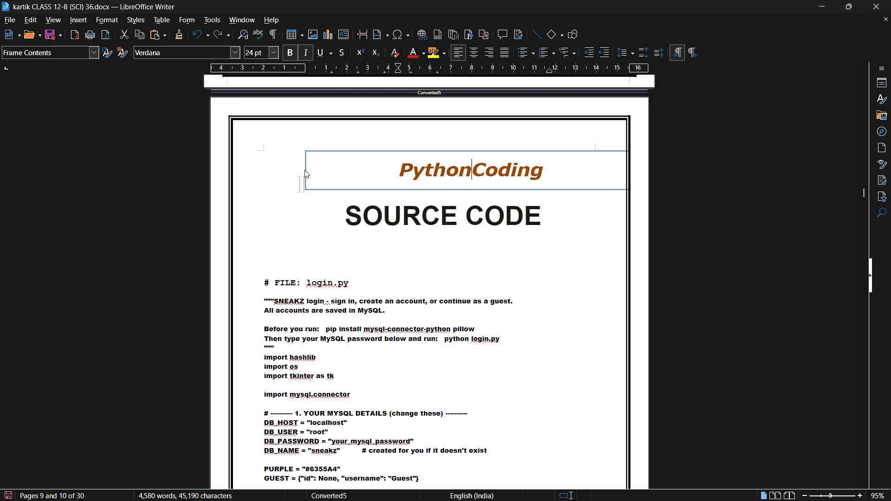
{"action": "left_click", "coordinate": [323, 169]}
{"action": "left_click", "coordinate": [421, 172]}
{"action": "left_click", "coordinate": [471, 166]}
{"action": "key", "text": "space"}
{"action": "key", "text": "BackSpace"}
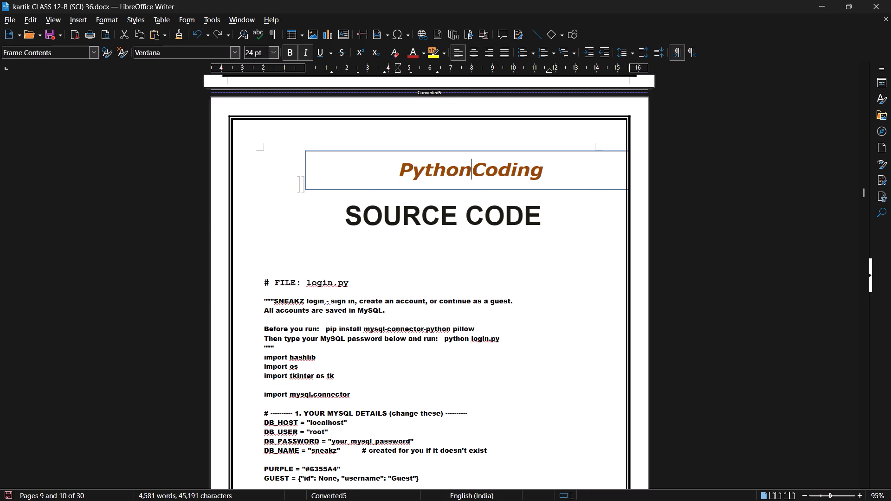
Set the font size of the PythonCoding heading above SOURCE CODE to 22 pt.
{"action": "right_click", "coordinate": [461, 172]}
{"action": "left_click_drag", "start_coordinate": [401, 169], "coordinate": [484, 170]}
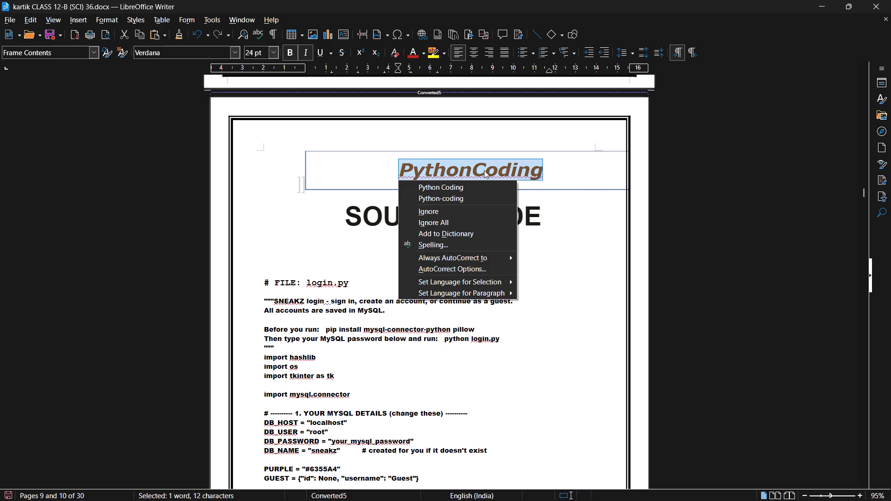
{"action": "left_click_drag", "start_coordinate": [484, 170], "coordinate": [504, 166]}
{"action": "left_click_drag", "start_coordinate": [401, 172], "coordinate": [540, 179]}
{"action": "right_click", "coordinate": [508, 165]}
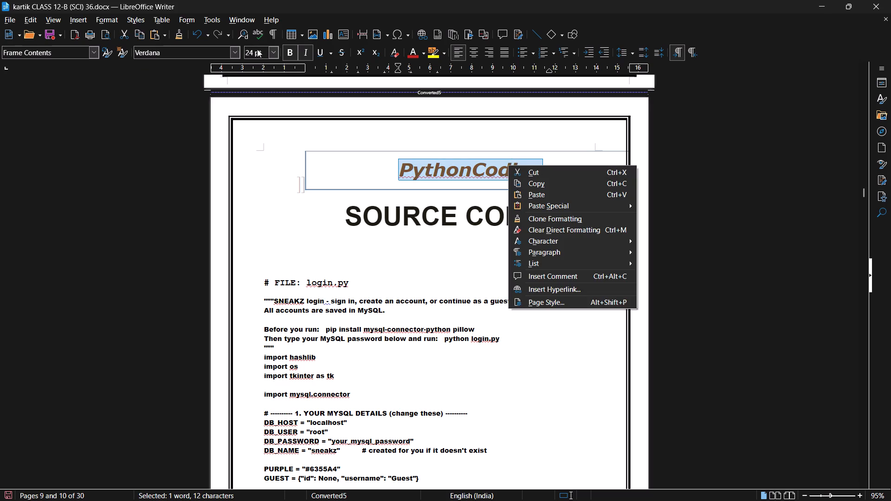
{"action": "left_click", "coordinate": [273, 51]}
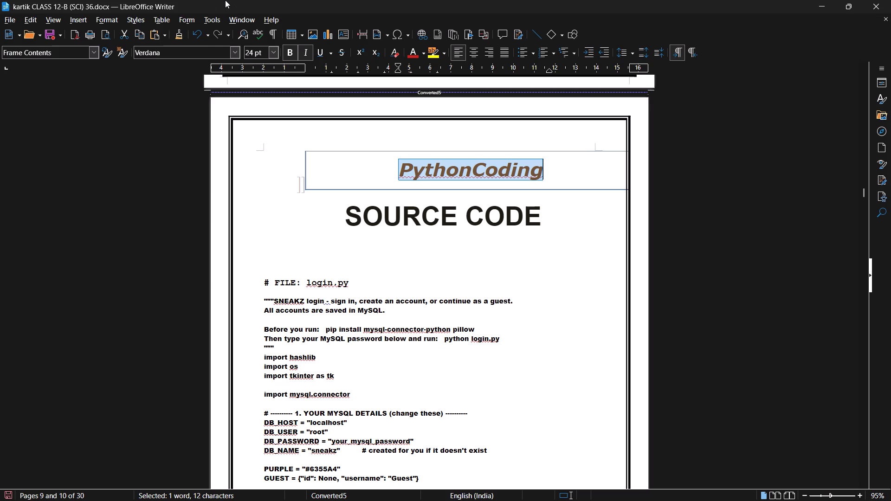
{"action": "left_click", "coordinate": [272, 49]}
{"action": "left_click", "coordinate": [262, 166]}
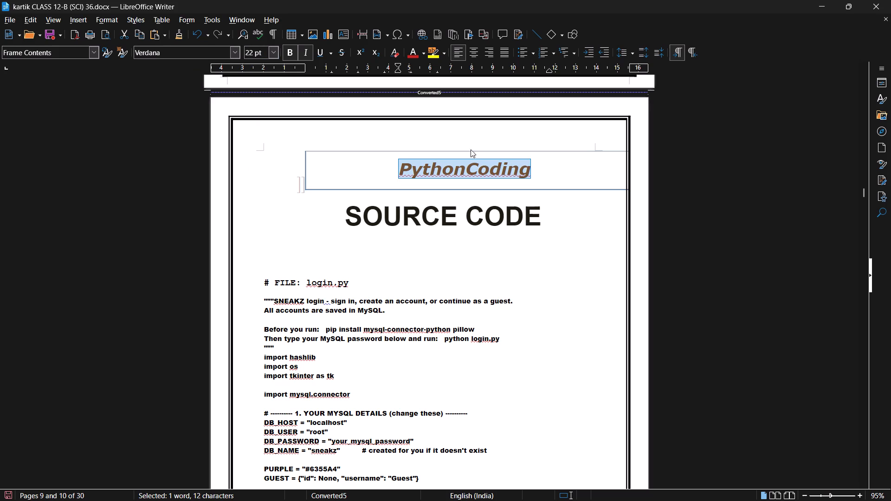
Insert a space in the PythonCoding heading so it reads "Python Coding".
{"action": "left_click", "coordinate": [449, 216]}
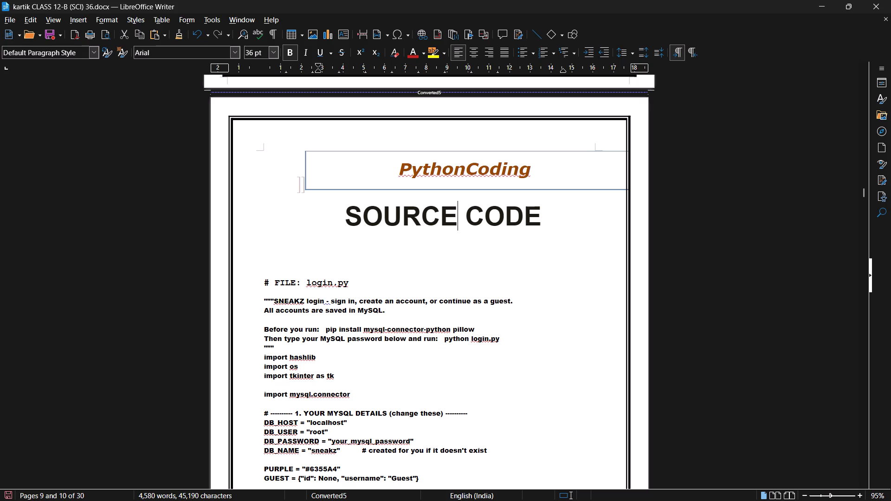
{"action": "left_click", "coordinate": [466, 166]}
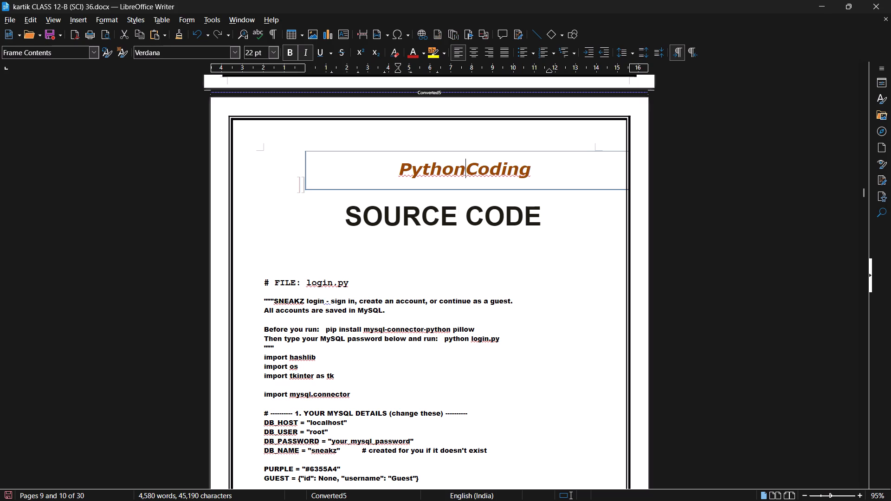
{"action": "key", "text": "space"}
{"action": "left_click", "coordinate": [575, 281]}
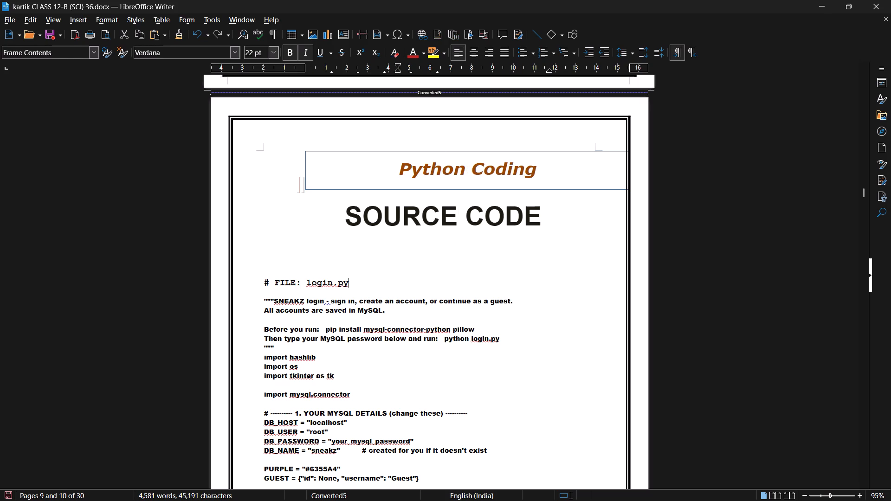
Examine the login.py source code pages down to the LOGIN(SIGN IN) heading for layout problems.
{"action": "scroll", "coordinate": [554, 278], "scroll_direction": "down", "scroll_amount": 14}
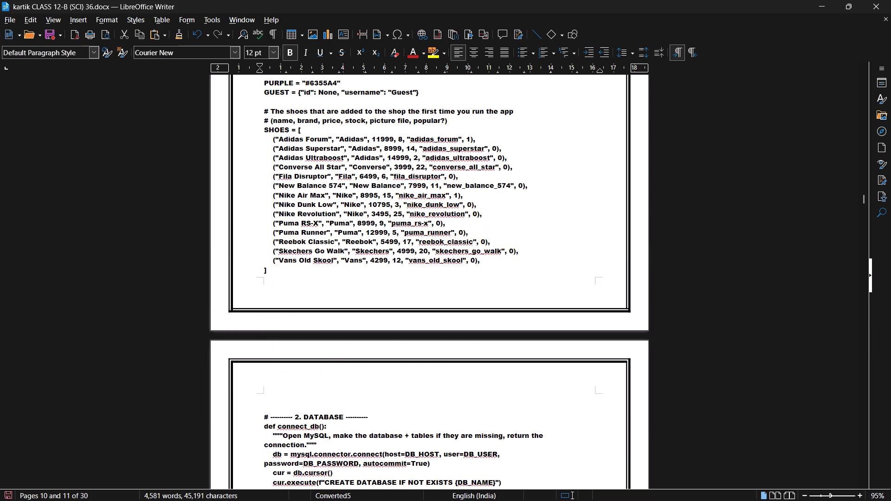
{"action": "scroll", "coordinate": [528, 262], "scroll_direction": "down", "scroll_amount": 16}
{"action": "scroll", "coordinate": [525, 260], "scroll_direction": "down", "scroll_amount": 13}
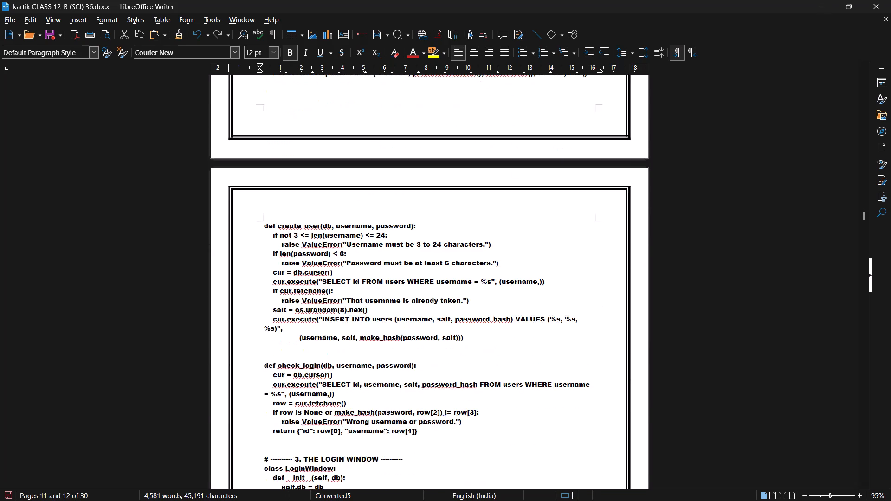
{"action": "scroll", "coordinate": [523, 260], "scroll_direction": "down", "scroll_amount": 19}
{"action": "scroll", "coordinate": [519, 258], "scroll_direction": "down", "scroll_amount": 14}
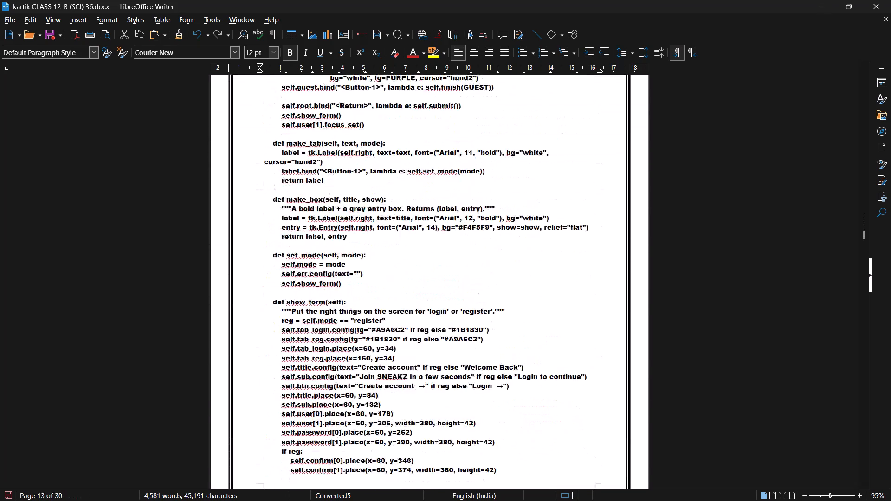
{"action": "scroll", "coordinate": [517, 257], "scroll_direction": "down", "scroll_amount": 7}
{"action": "scroll", "coordinate": [517, 257], "scroll_direction": "down", "scroll_amount": 20}
{"action": "scroll", "coordinate": [517, 257], "scroll_direction": "down", "scroll_amount": 5}
{"action": "scroll", "coordinate": [517, 256], "scroll_direction": "up", "scroll_amount": 6}
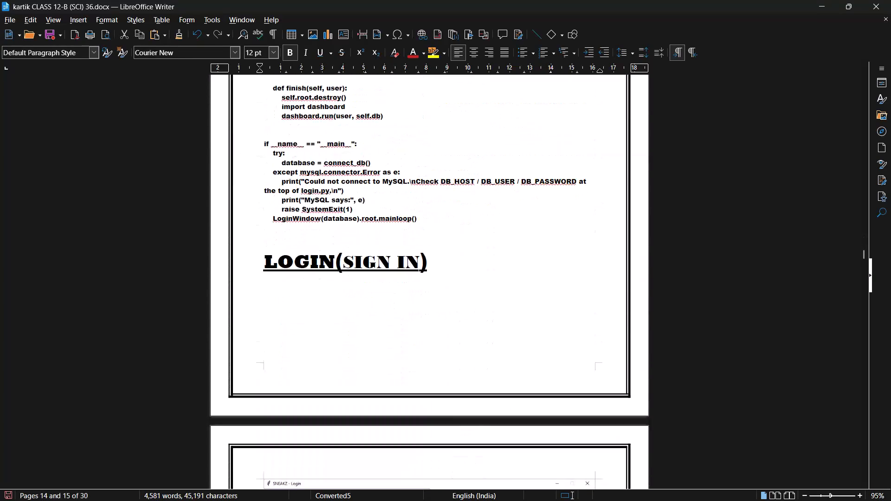
{"action": "scroll", "coordinate": [440, 223], "scroll_direction": "up", "scroll_amount": 1}
Insert two blank lines above the LOGIN(SIGN IN) heading, between the code and the heading.
{"action": "left_click", "coordinate": [387, 278]}
{"action": "left_click", "coordinate": [381, 270]}
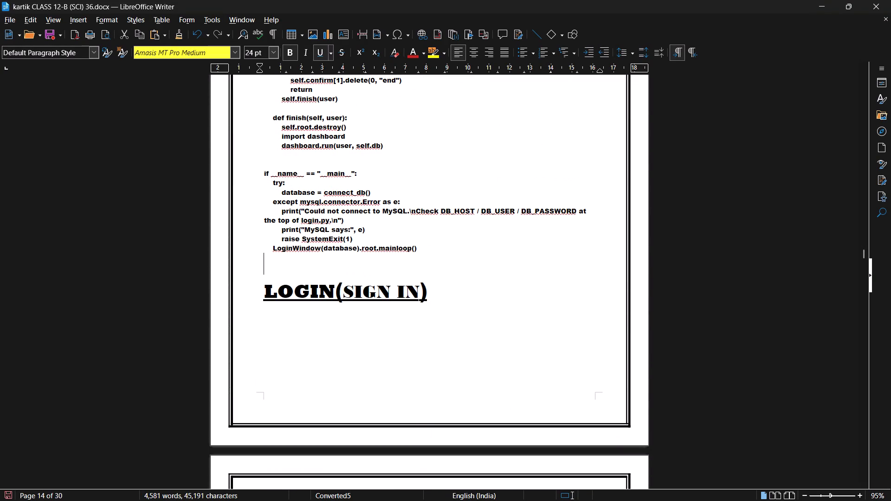
{"action": "scroll", "coordinate": [381, 270], "scroll_direction": "down", "scroll_amount": 7}
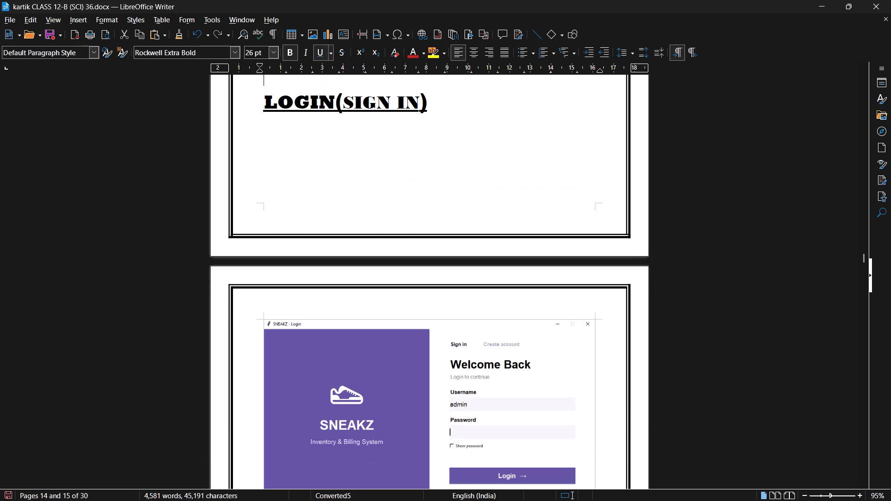
{"action": "scroll", "coordinate": [380, 271], "scroll_direction": "down", "scroll_amount": 5}
{"action": "scroll", "coordinate": [380, 271], "scroll_direction": "up", "scroll_amount": 8}
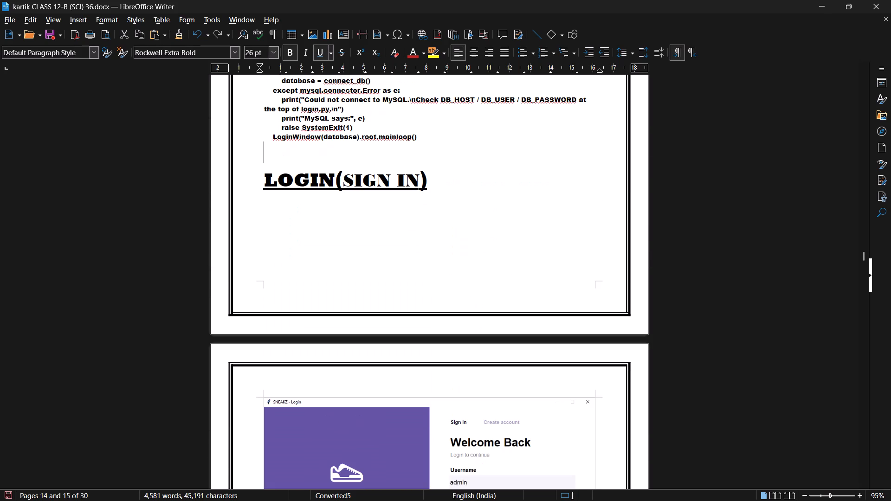
{"action": "key", "text": "Return"}
{"action": "key", "text": "Return"}
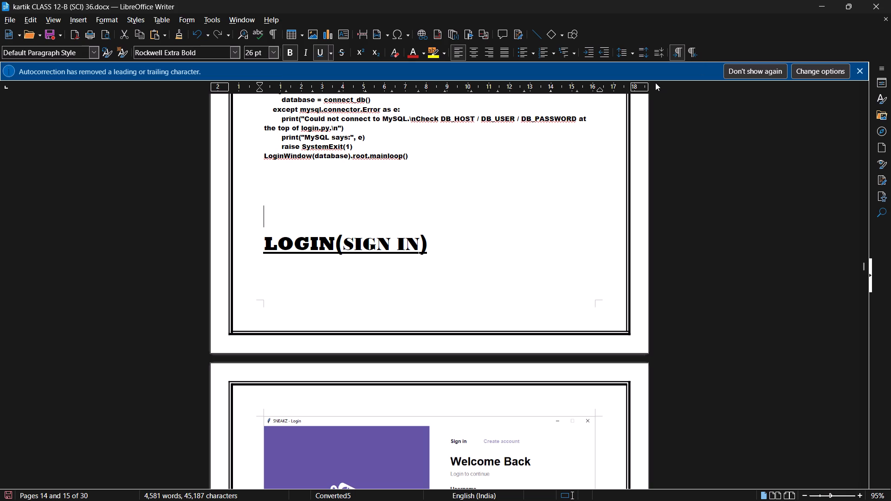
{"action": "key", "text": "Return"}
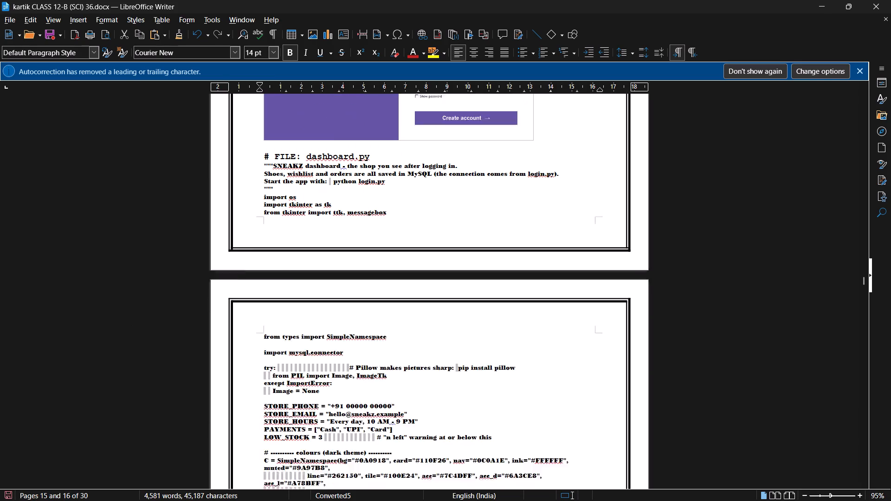
{"action": "scroll", "coordinate": [382, 302], "scroll_direction": "down", "scroll_amount": 16}
{"action": "scroll", "coordinate": [366, 309], "scroll_direction": "up", "scroll_amount": 5}
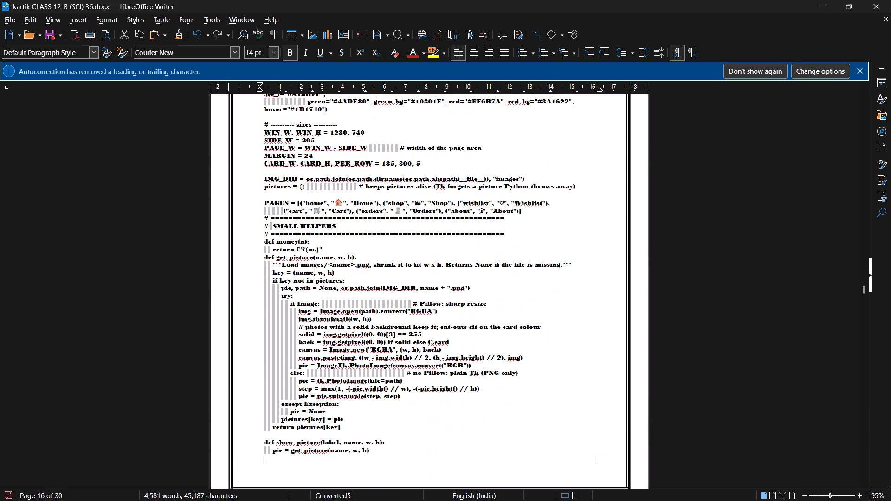
{"action": "scroll", "coordinate": [360, 309], "scroll_direction": "down", "scroll_amount": 4}
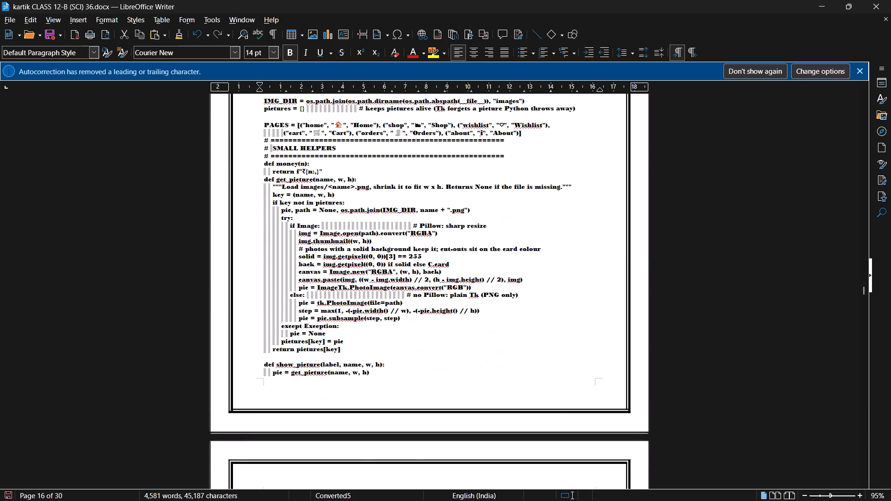
{"action": "scroll", "coordinate": [354, 314], "scroll_direction": "down", "scroll_amount": 19}
{"action": "scroll", "coordinate": [350, 315], "scroll_direction": "down", "scroll_amount": 16}
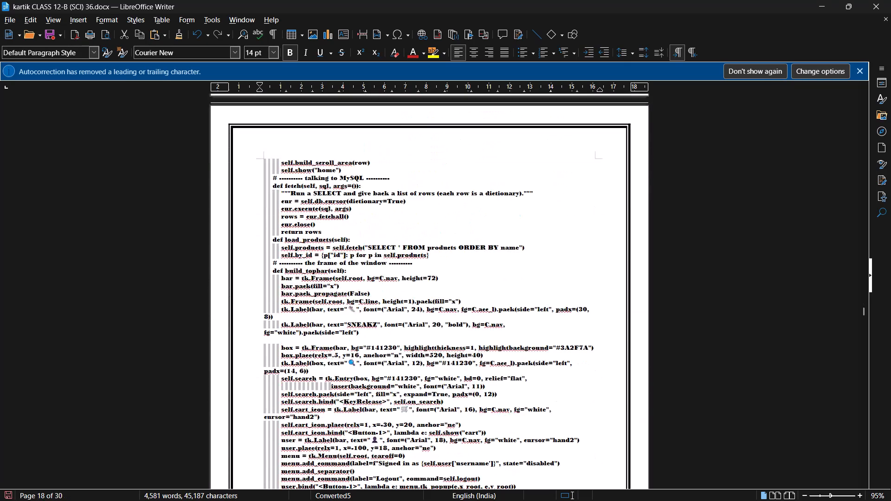
{"action": "scroll", "coordinate": [346, 321], "scroll_direction": "down", "scroll_amount": 15}
{"action": "scroll", "coordinate": [336, 331], "scroll_direction": "down", "scroll_amount": 15}
{"action": "scroll", "coordinate": [334, 332], "scroll_direction": "down", "scroll_amount": 7}
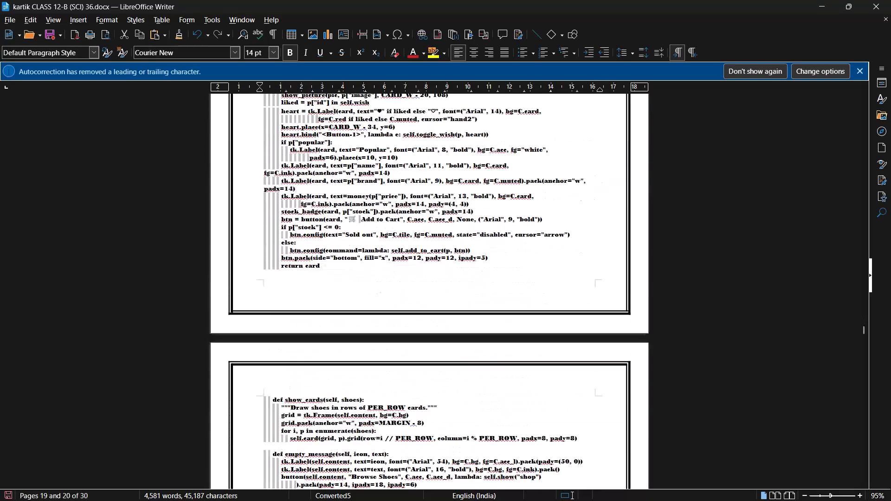
{"action": "scroll", "coordinate": [334, 332], "scroll_direction": "down", "scroll_amount": 15}
{"action": "scroll", "coordinate": [333, 333], "scroll_direction": "down", "scroll_amount": 14}
{"action": "scroll", "coordinate": [332, 334], "scroll_direction": "down", "scroll_amount": 8}
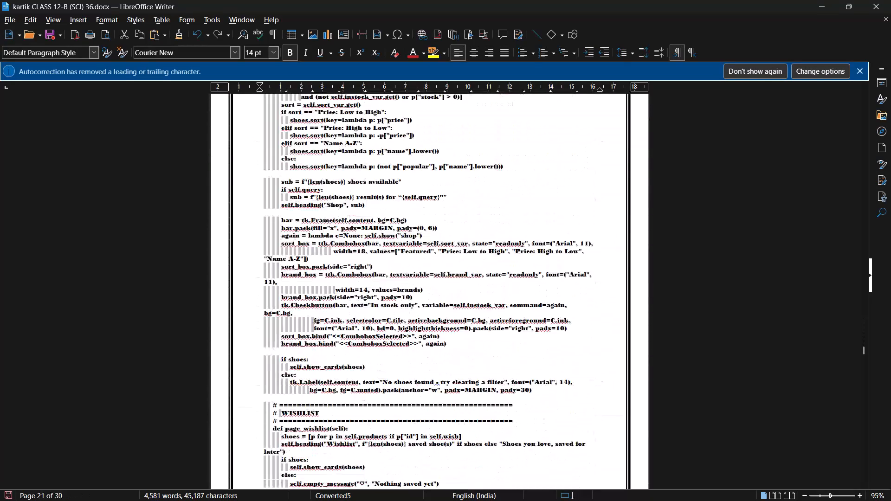
{"action": "scroll", "coordinate": [331, 335], "scroll_direction": "down", "scroll_amount": 14}
{"action": "scroll", "coordinate": [329, 336], "scroll_direction": "down", "scroll_amount": 15}
{"action": "scroll", "coordinate": [326, 340], "scroll_direction": "down", "scroll_amount": 7}
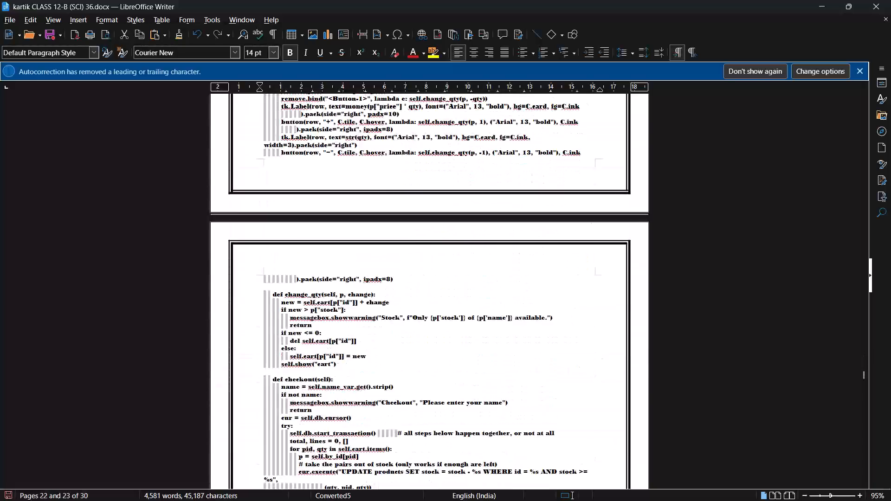
{"action": "scroll", "coordinate": [324, 340], "scroll_direction": "down", "scroll_amount": 12}
{"action": "scroll", "coordinate": [321, 343], "scroll_direction": "down", "scroll_amount": 17}
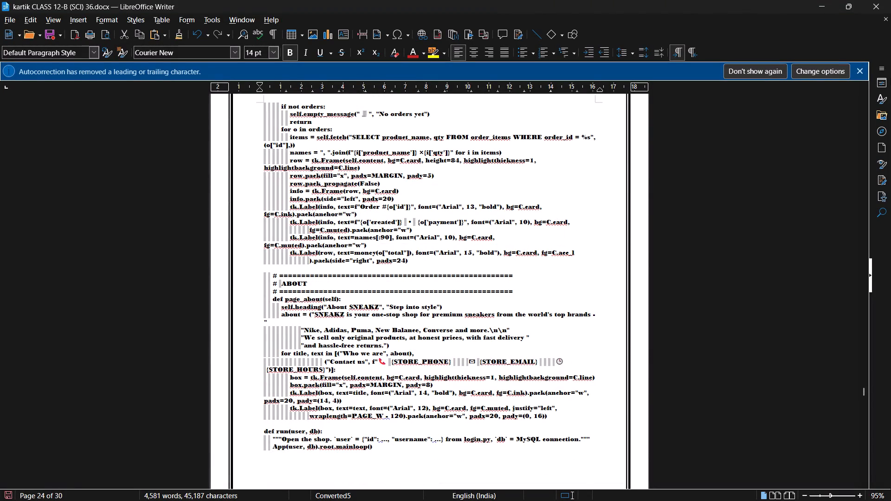
Close the report document in LibreOffice Writer without saving the changes.
{"action": "left_click", "coordinate": [890, 0]}
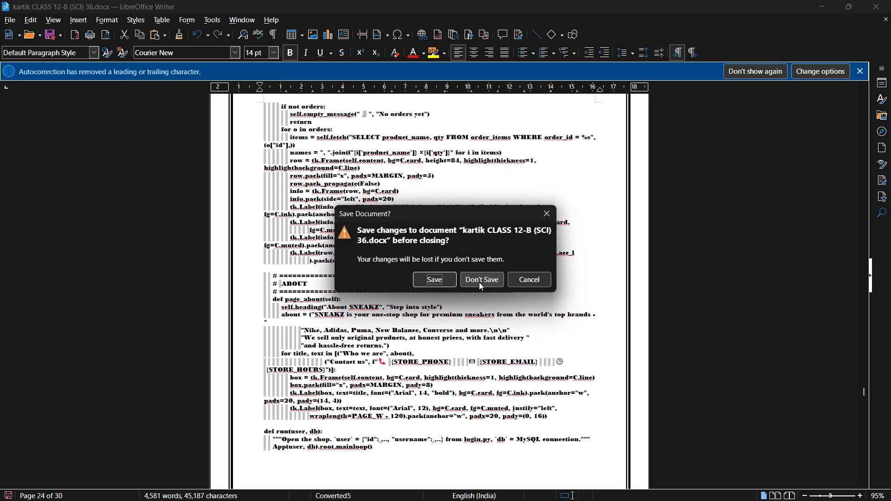
{"action": "left_click", "coordinate": [480, 282]}
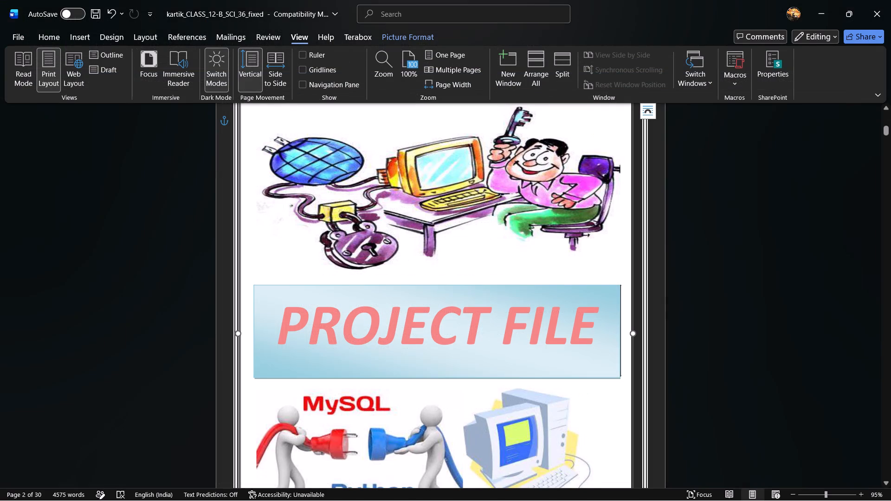
Examine the fixed report's pages from the cover through the certificate and acknowledgement to the Contents page for layout problems.
{"action": "scroll", "coordinate": [502, 295], "scroll_direction": "down", "scroll_amount": 17}
{"action": "scroll", "coordinate": [493, 312], "scroll_direction": "down", "scroll_amount": 12}
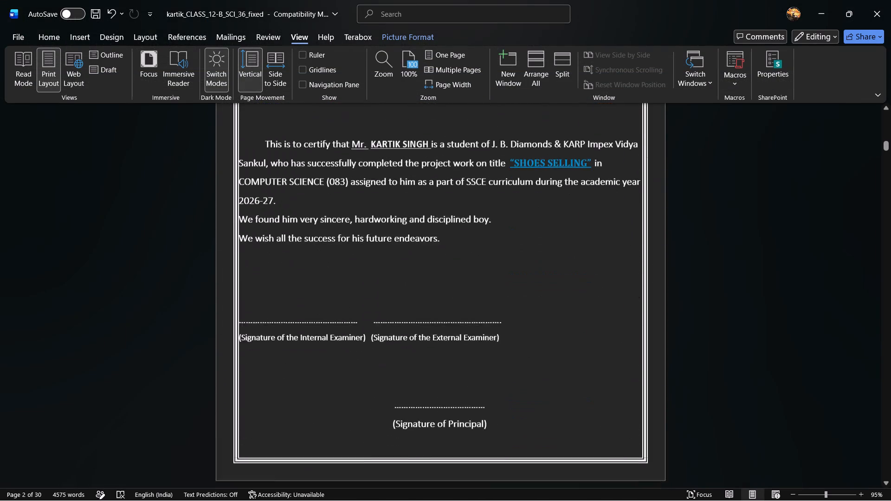
{"action": "scroll", "coordinate": [482, 349], "scroll_direction": "down", "scroll_amount": 7}
{"action": "scroll", "coordinate": [531, 288], "scroll_direction": "down", "scroll_amount": 16}
{"action": "scroll", "coordinate": [594, 263], "scroll_direction": "down", "scroll_amount": 8}
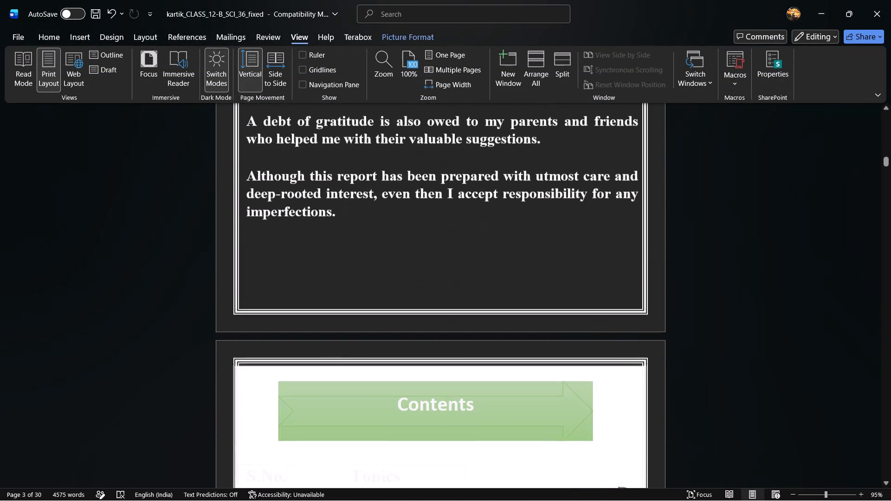
{"action": "right_click", "coordinate": [766, 222]}
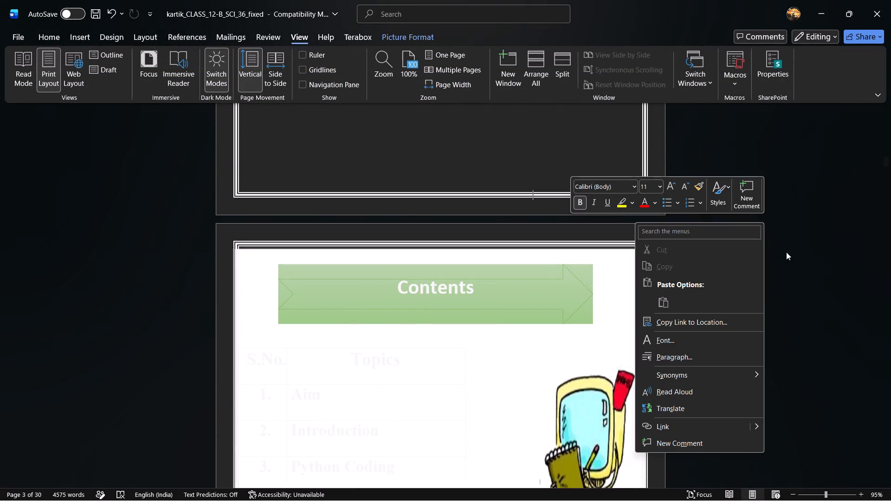
{"action": "left_click", "coordinate": [791, 255]}
{"action": "scroll", "coordinate": [783, 262], "scroll_direction": "up", "scroll_amount": 7}
{"action": "scroll", "coordinate": [763, 256], "scroll_direction": "down", "scroll_amount": 7}
{"action": "scroll", "coordinate": [742, 292], "scroll_direction": "down", "scroll_amount": 7}
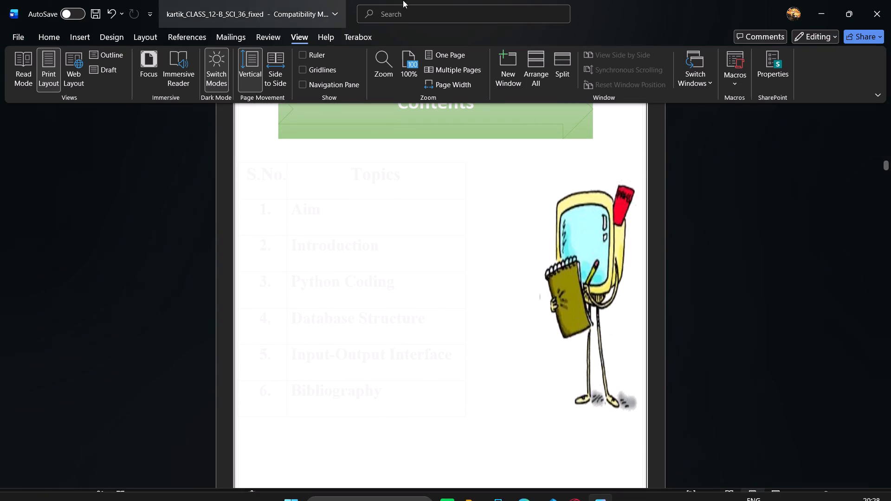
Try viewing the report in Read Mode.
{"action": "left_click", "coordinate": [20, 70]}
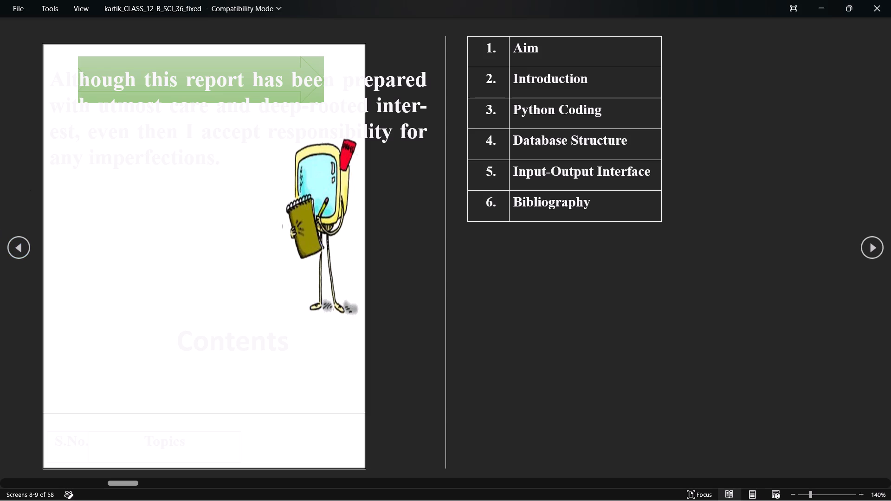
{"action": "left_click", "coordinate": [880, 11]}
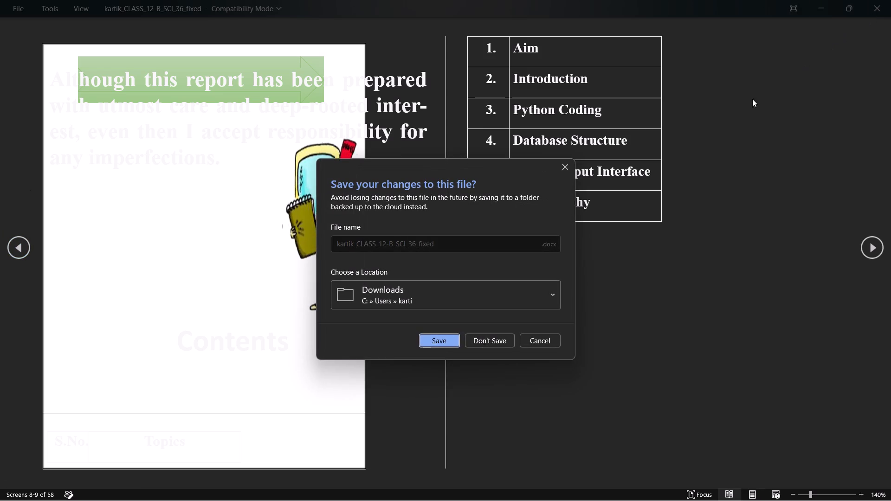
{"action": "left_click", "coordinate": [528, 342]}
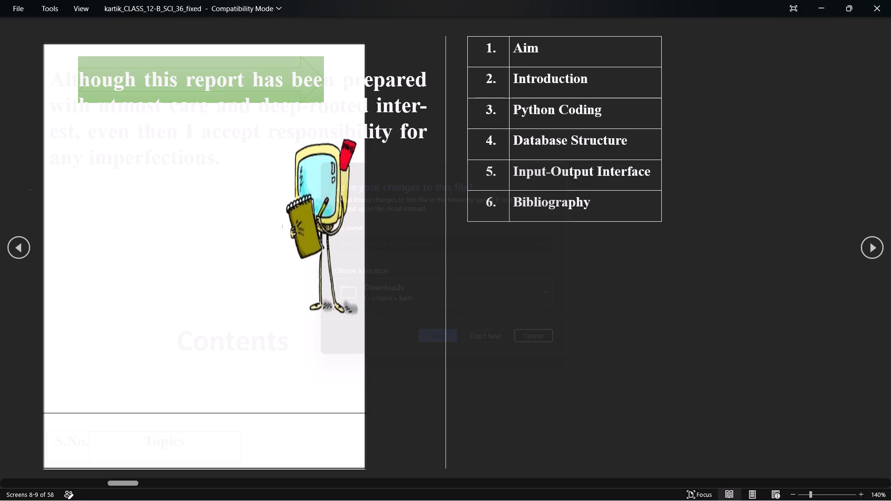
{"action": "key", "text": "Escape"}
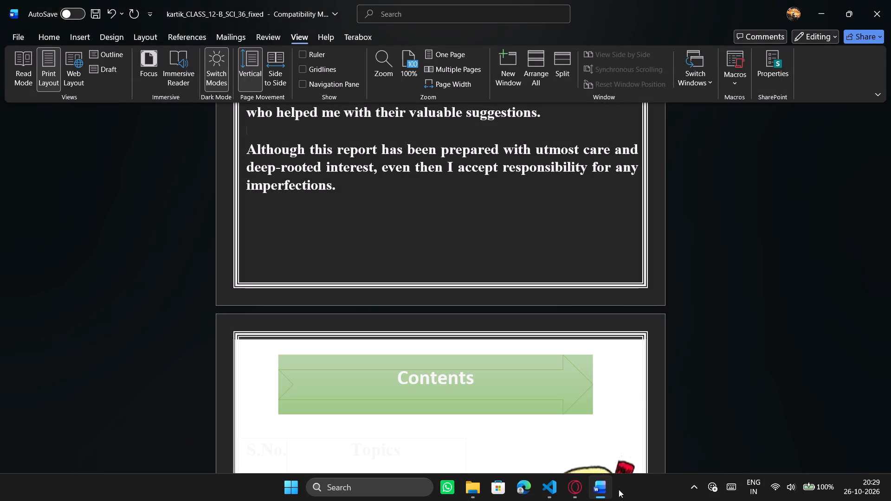
Switch to Opera GX, search the web for how to turn off dark mode in Word, and expand the AI overview.
{"action": "left_click", "coordinate": [584, 486]}
{"action": "left_click", "coordinate": [481, 0]}
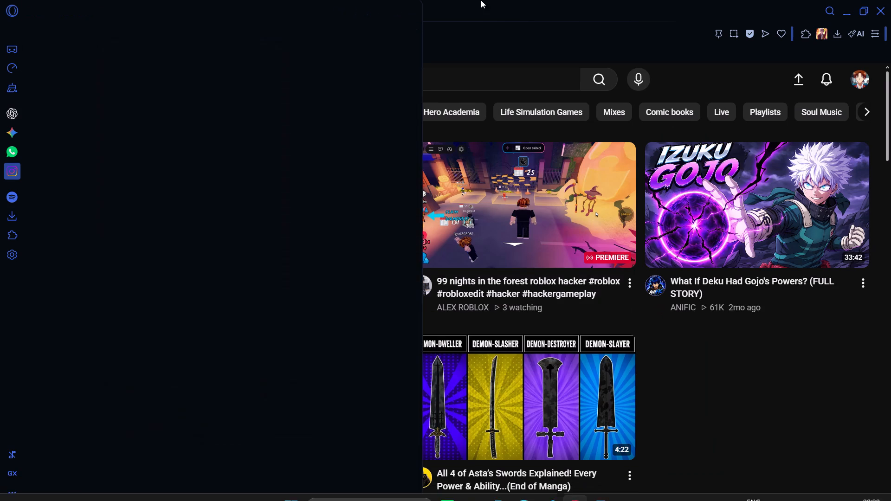
{"action": "left_click", "coordinate": [146, 14]}
{"action": "type", "text": "how to of dark mode in wors"}
{"action": "key", "text": "Return"}
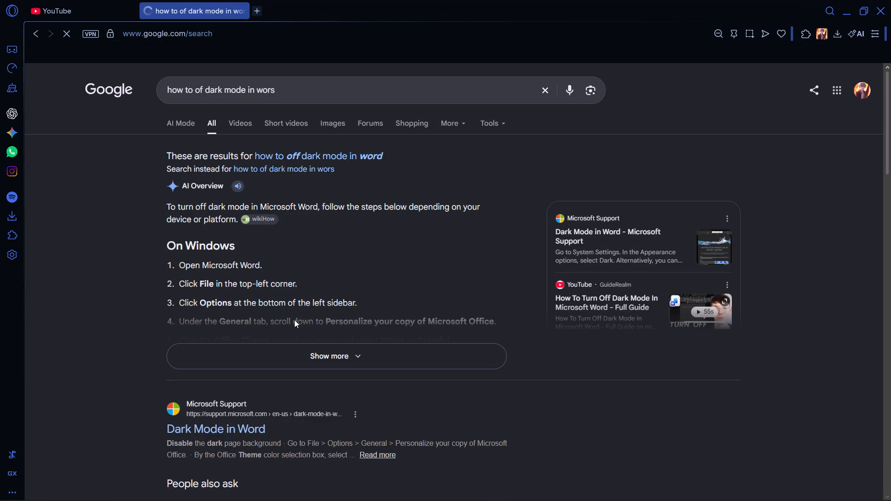
{"action": "left_click", "coordinate": [287, 346]}
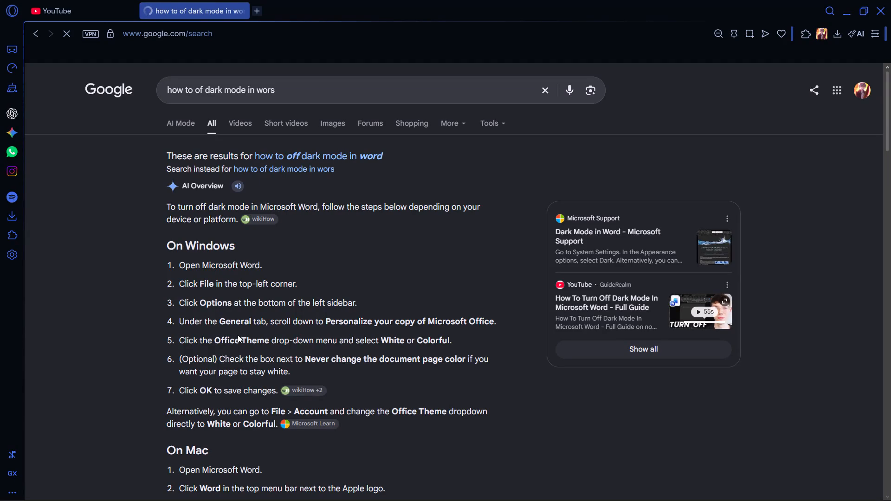
Switch back to Word and open the Word Options dialog.
{"action": "key", "text": "alt+Tab"}
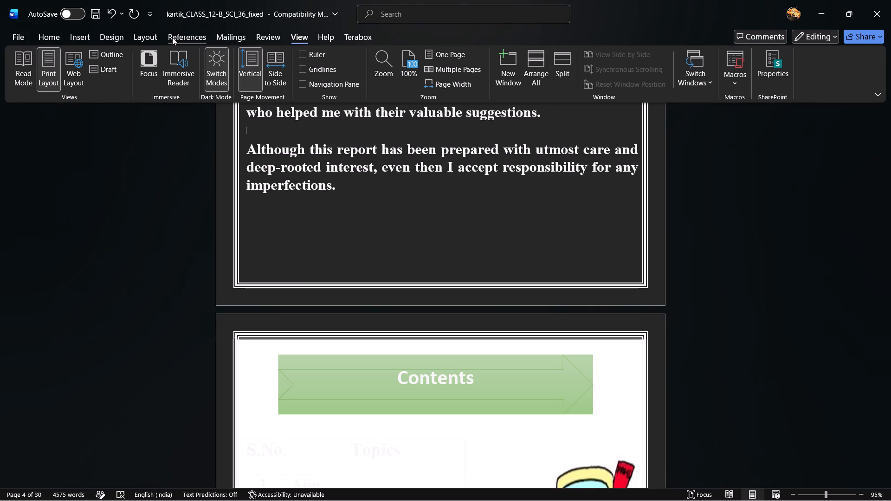
{"action": "left_click", "coordinate": [362, 42]}
{"action": "left_click", "coordinate": [324, 39]}
{"action": "left_click", "coordinate": [289, 39]}
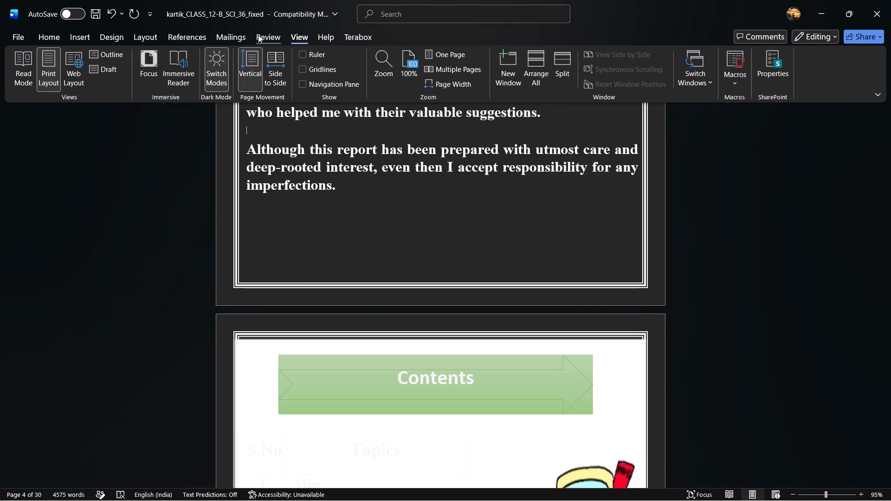
{"action": "left_click", "coordinate": [255, 34]}
{"action": "left_click", "coordinate": [230, 33]}
{"action": "left_click", "coordinate": [191, 33]}
{"action": "left_click_drag", "start_coordinate": [172, 34], "coordinate": [165, 37]}
{"action": "left_click", "coordinate": [146, 39]}
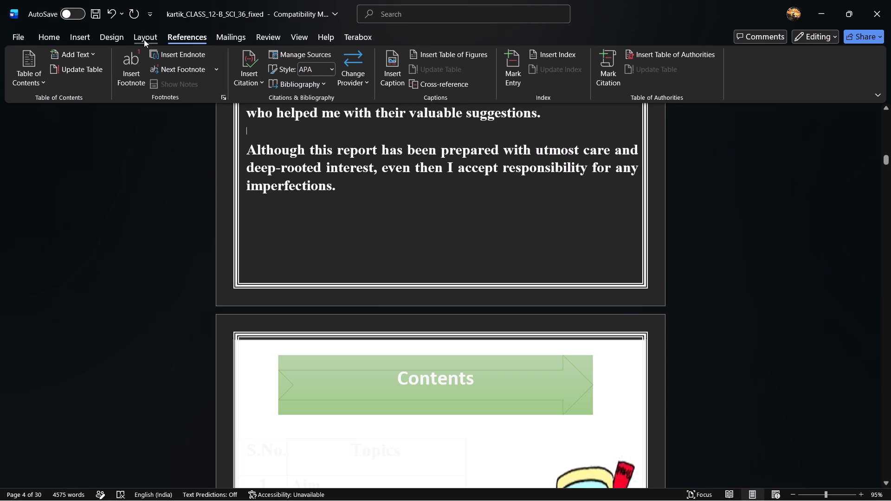
{"action": "left_click", "coordinate": [106, 38]}
{"action": "left_click", "coordinate": [88, 37]}
{"action": "left_click", "coordinate": [45, 36]}
{"action": "left_click", "coordinate": [13, 33]}
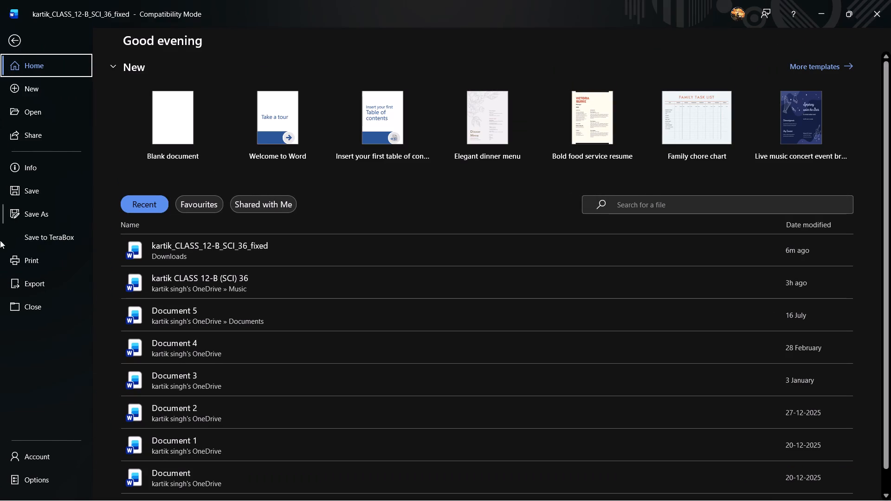
{"action": "left_click", "coordinate": [32, 482]}
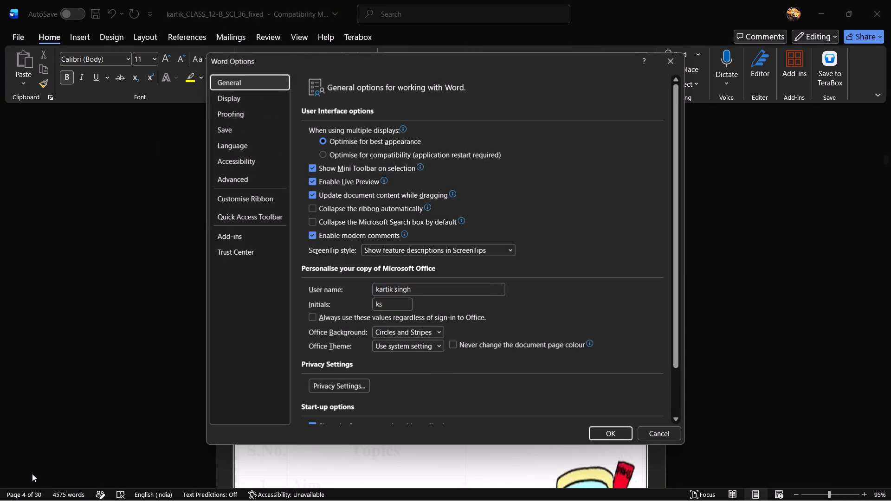
Compare Word's General options with the web instructions for turning off dark mode.
{"action": "key", "text": "alt+Tab"}
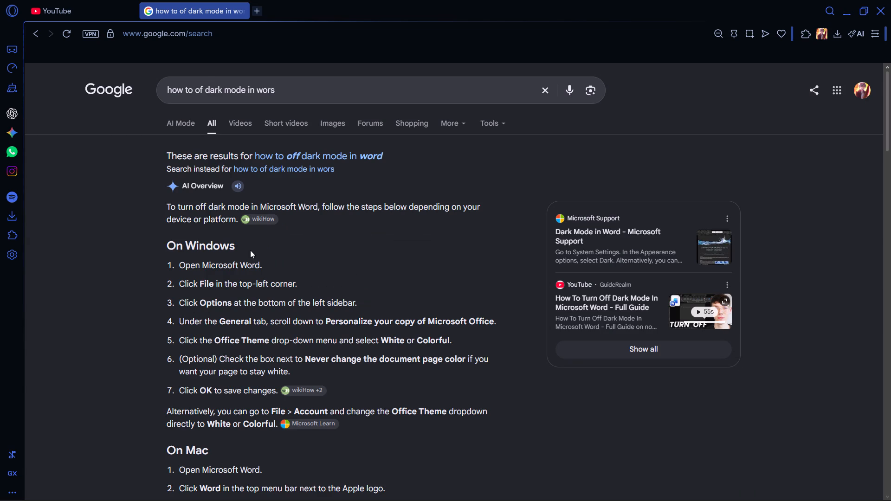
{"action": "key", "text": "alt+Tab"}
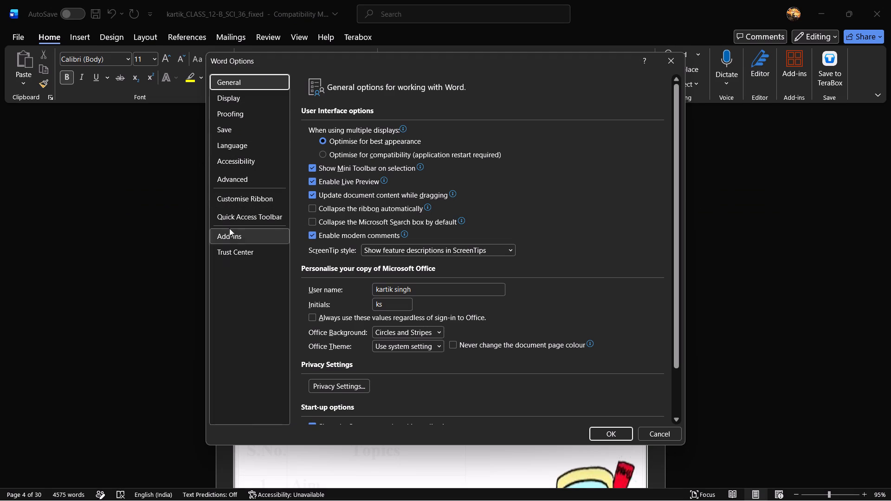
{"action": "scroll", "coordinate": [331, 257], "scroll_direction": "down", "scroll_amount": 2}
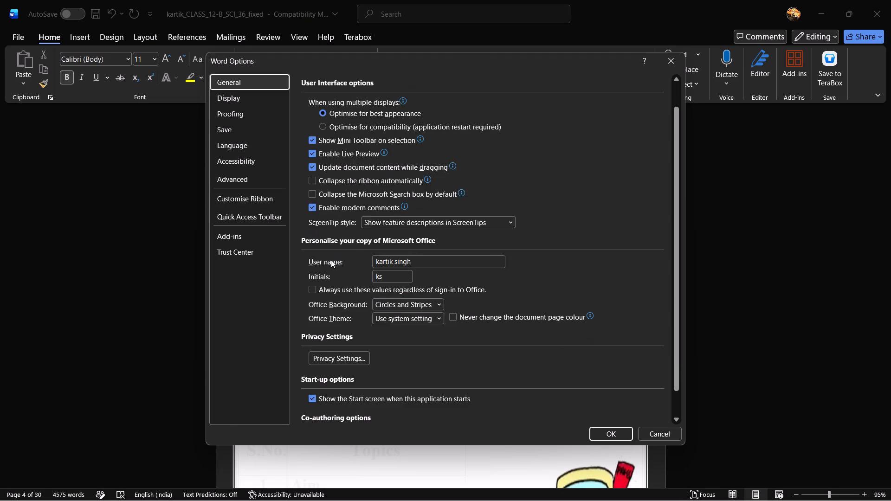
{"action": "scroll", "coordinate": [331, 260], "scroll_direction": "down", "scroll_amount": 2}
{"action": "scroll", "coordinate": [325, 259], "scroll_direction": "up", "scroll_amount": 3}
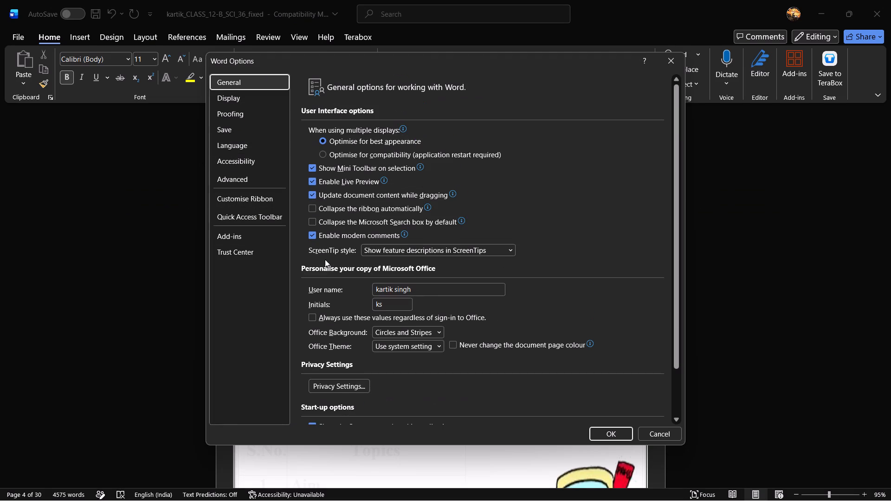
{"action": "scroll", "coordinate": [325, 259], "scroll_direction": "up", "scroll_amount": 2}
{"action": "scroll", "coordinate": [348, 269], "scroll_direction": "down", "scroll_amount": 1}
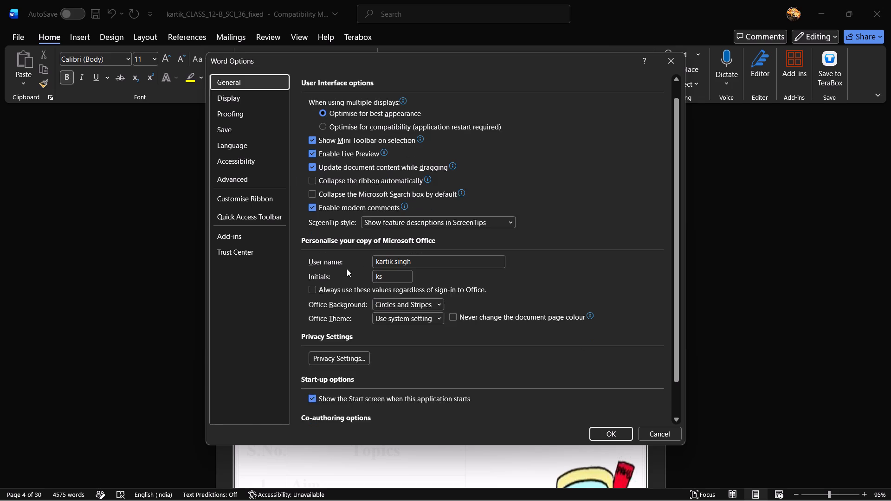
{"action": "scroll", "coordinate": [347, 269], "scroll_direction": "down", "scroll_amount": 2}
{"action": "key", "text": "alt+Tab"}
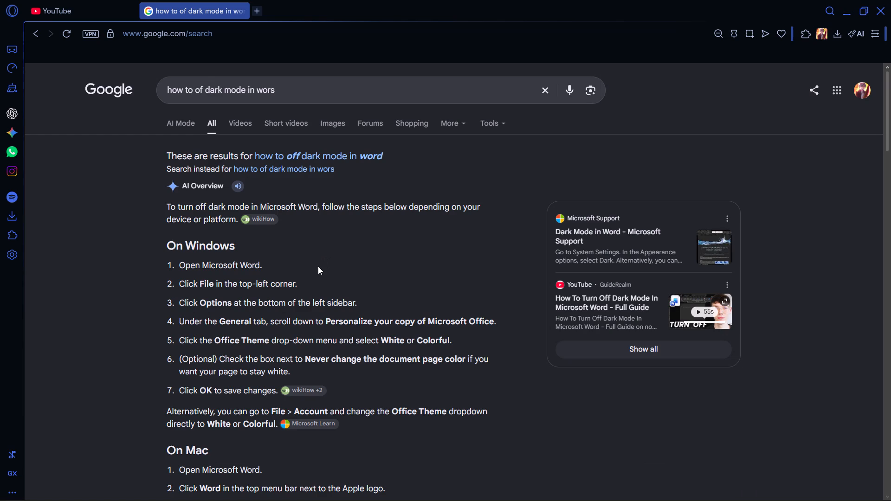
{"action": "key", "text": "alt+Tab"}
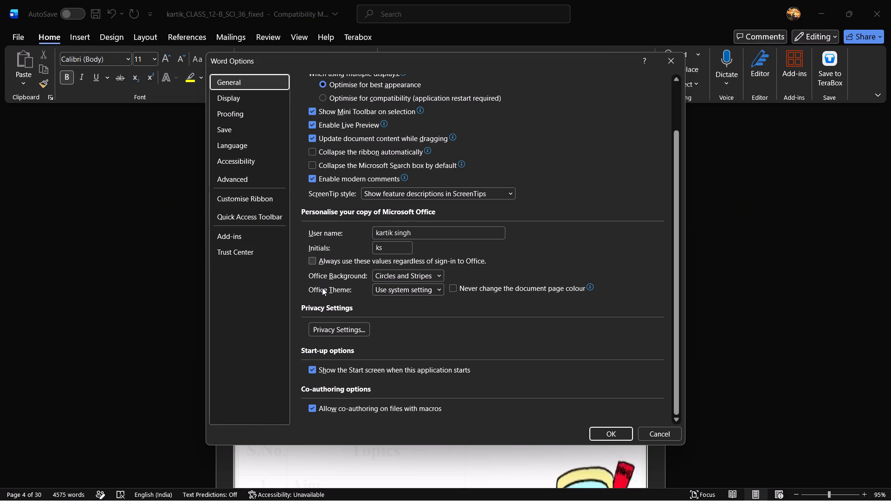
Set the Office Theme to White and apply the option.
{"action": "left_click", "coordinate": [438, 289]}
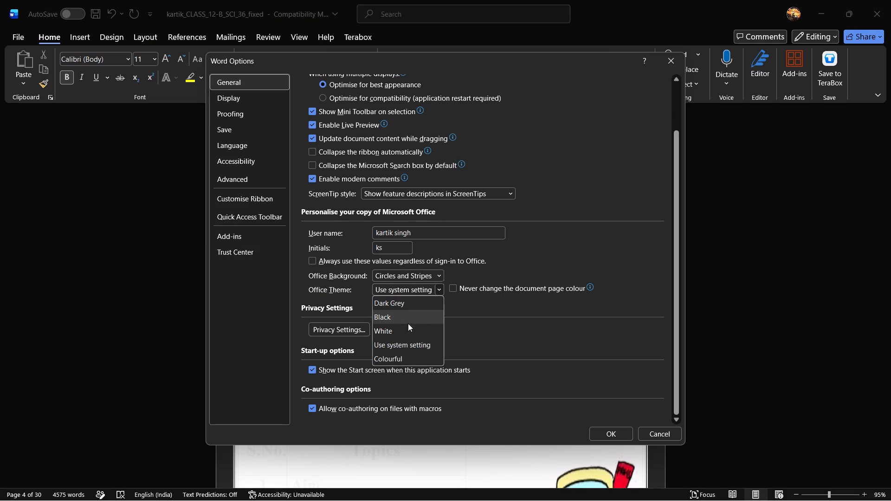
{"action": "left_click", "coordinate": [407, 332]}
{"action": "key", "text": "alt+Tab"}
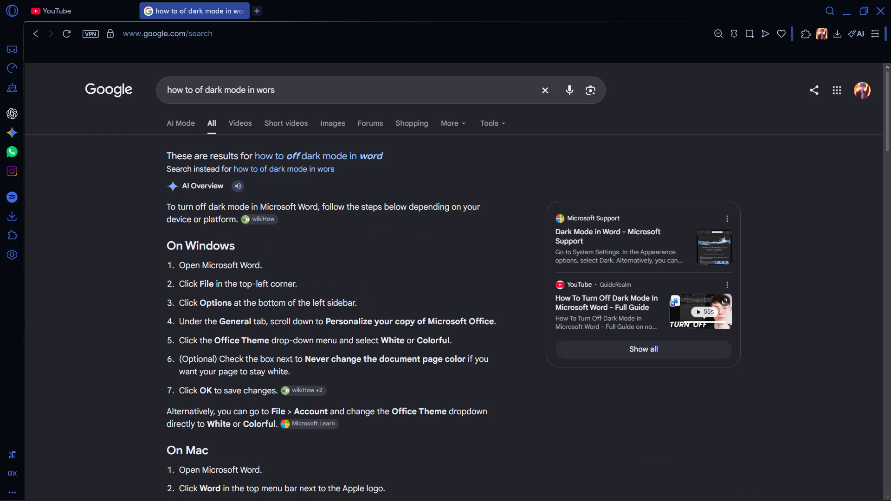
{"action": "key", "text": "alt+Tab"}
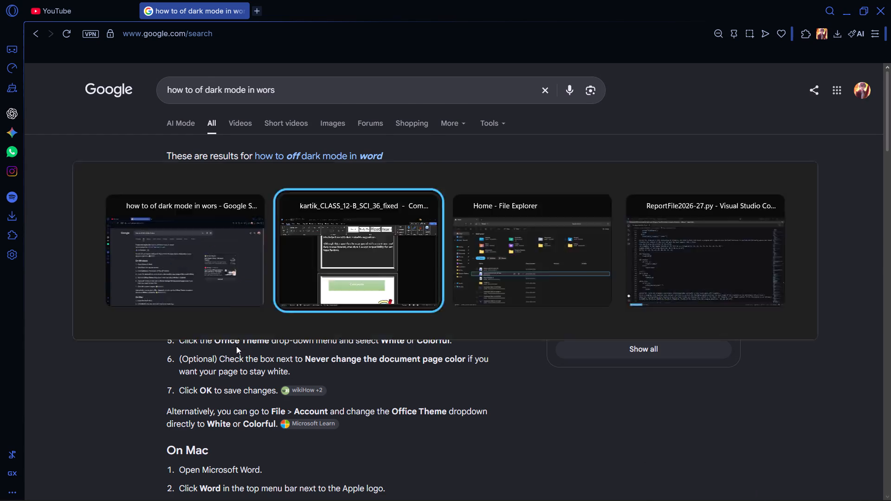
{"action": "left_click", "coordinate": [437, 288]}
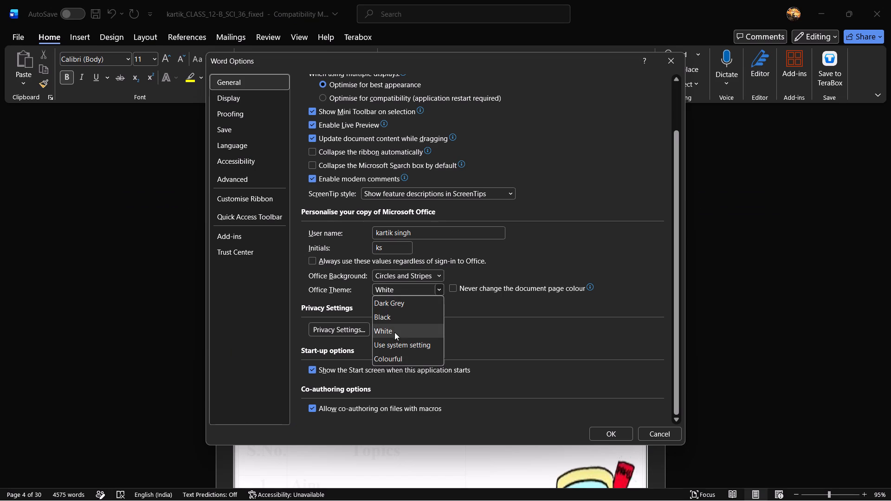
{"action": "left_click", "coordinate": [394, 330]}
{"action": "left_click", "coordinate": [607, 436]}
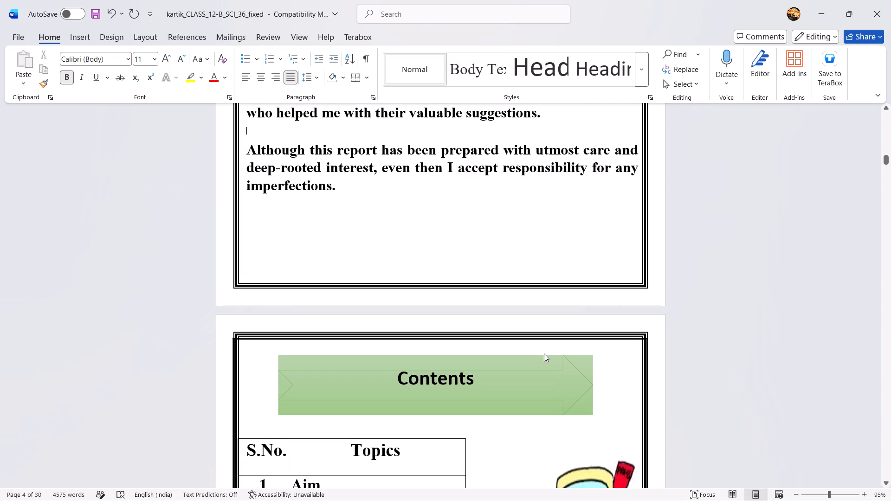
Examine the report from the Contents page through the Introduction, Why MySQL and numbered steps pages for layout problems.
{"action": "scroll", "coordinate": [542, 352], "scroll_direction": "up", "scroll_amount": 1}
{"action": "scroll", "coordinate": [541, 349], "scroll_direction": "down", "scroll_amount": 18}
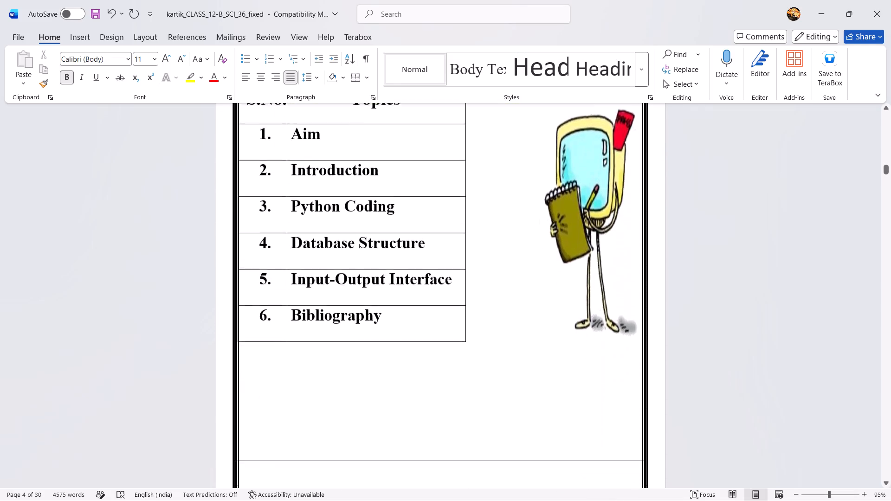
{"action": "scroll", "coordinate": [528, 337], "scroll_direction": "down", "scroll_amount": 18}
{"action": "scroll", "coordinate": [510, 314], "scroll_direction": "down", "scroll_amount": 15}
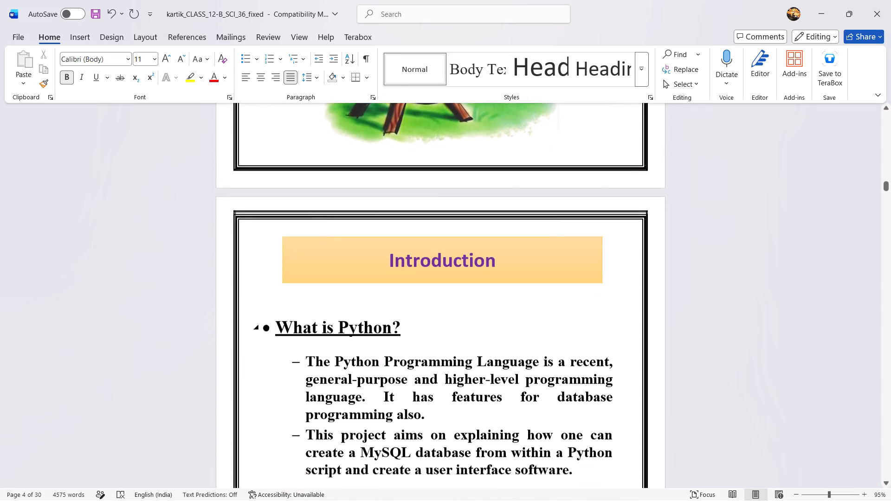
{"action": "scroll", "coordinate": [507, 311], "scroll_direction": "down", "scroll_amount": 15}
{"action": "scroll", "coordinate": [504, 312], "scroll_direction": "down", "scroll_amount": 16}
{"action": "scroll", "coordinate": [502, 318], "scroll_direction": "down", "scroll_amount": 6}
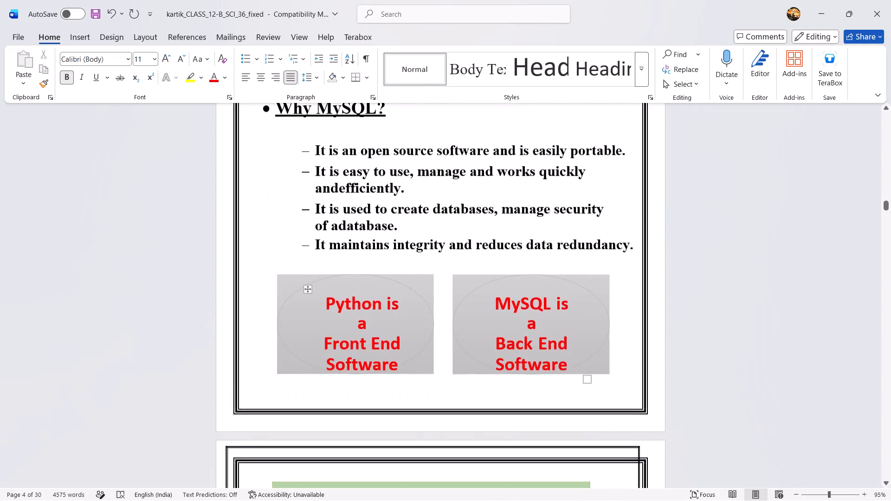
{"action": "scroll", "coordinate": [501, 318], "scroll_direction": "down", "scroll_amount": 16}
{"action": "scroll", "coordinate": [498, 318], "scroll_direction": "down", "scroll_amount": 8}
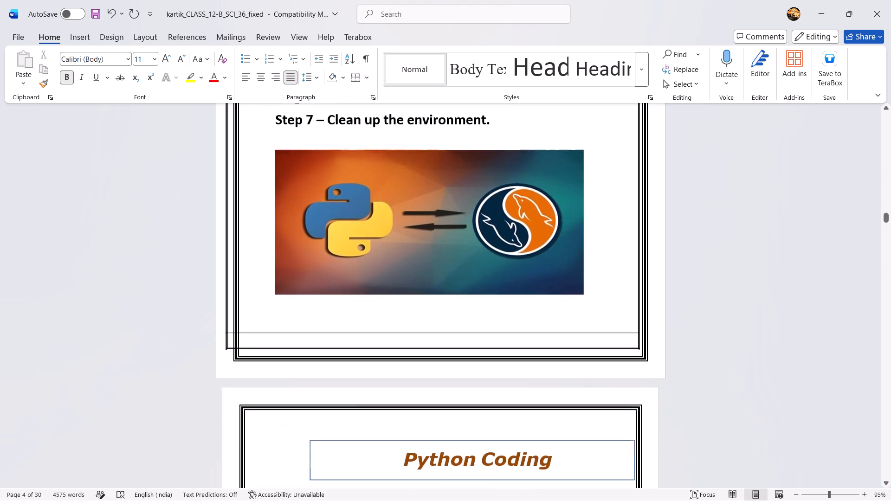
Examine the Python Coding section and the login.py source code pages for layout problems.
{"action": "scroll", "coordinate": [498, 318], "scroll_direction": "down", "scroll_amount": 15}
{"action": "scroll", "coordinate": [497, 319], "scroll_direction": "down", "scroll_amount": 8}
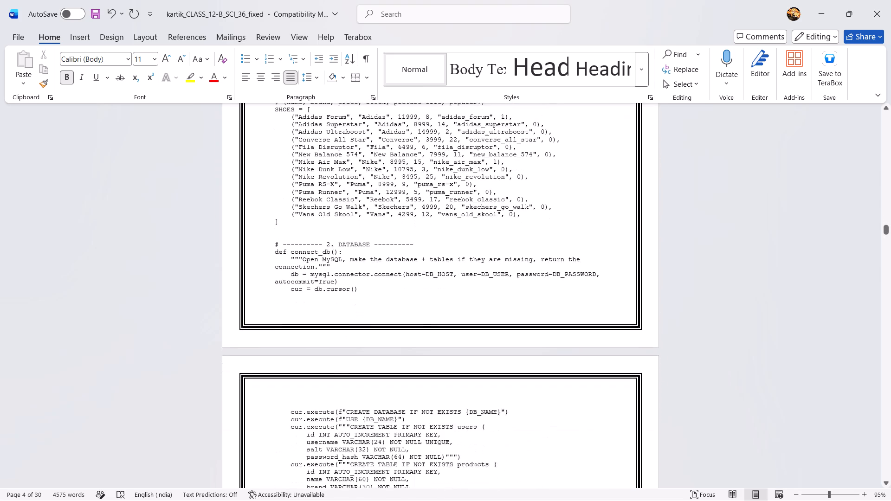
{"action": "scroll", "coordinate": [497, 319], "scroll_direction": "down", "scroll_amount": 4}
{"action": "scroll", "coordinate": [497, 319], "scroll_direction": "up", "scroll_amount": 14}
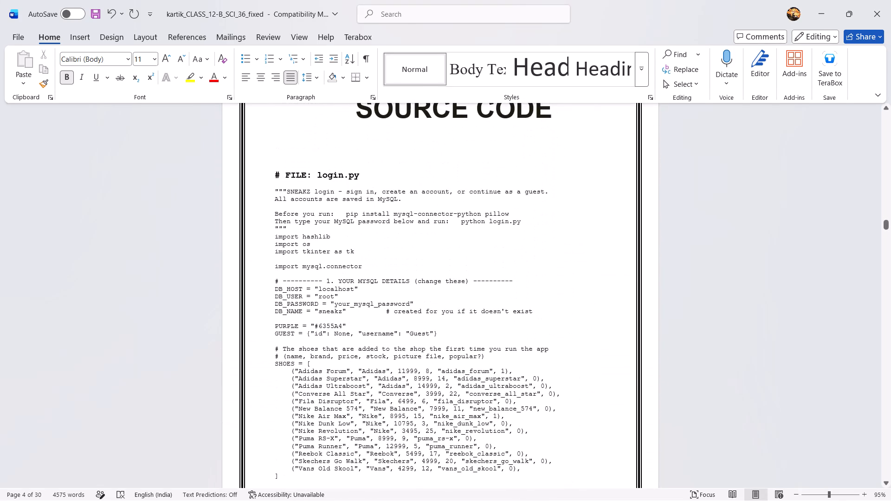
{"action": "scroll", "coordinate": [497, 319], "scroll_direction": "up", "scroll_amount": 1}
{"action": "scroll", "coordinate": [497, 319], "scroll_direction": "down", "scroll_amount": 16}
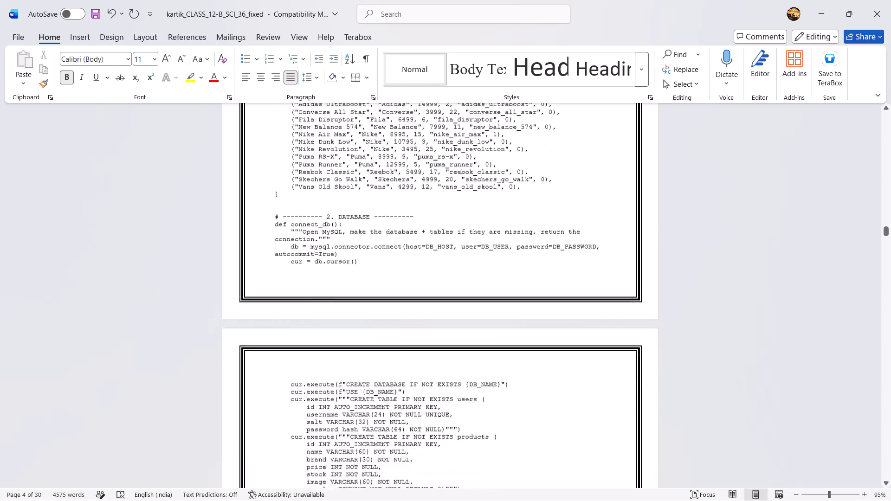
{"action": "scroll", "coordinate": [496, 319], "scroll_direction": "down", "scroll_amount": 19}
{"action": "scroll", "coordinate": [491, 312], "scroll_direction": "down", "scroll_amount": 18}
{"action": "scroll", "coordinate": [485, 312], "scroll_direction": "down", "scroll_amount": 3}
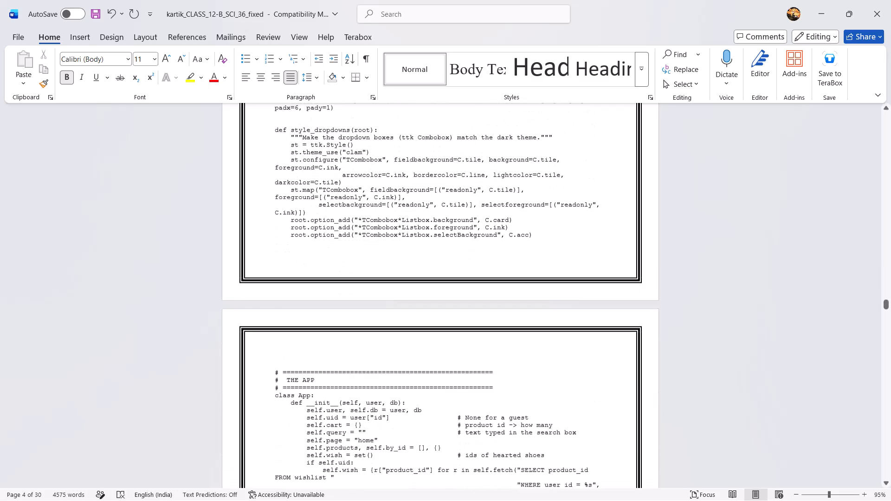
{"action": "scroll", "coordinate": [475, 321], "scroll_direction": "down", "scroll_amount": 19}
{"action": "scroll", "coordinate": [475, 321], "scroll_direction": "down", "scroll_amount": 11}
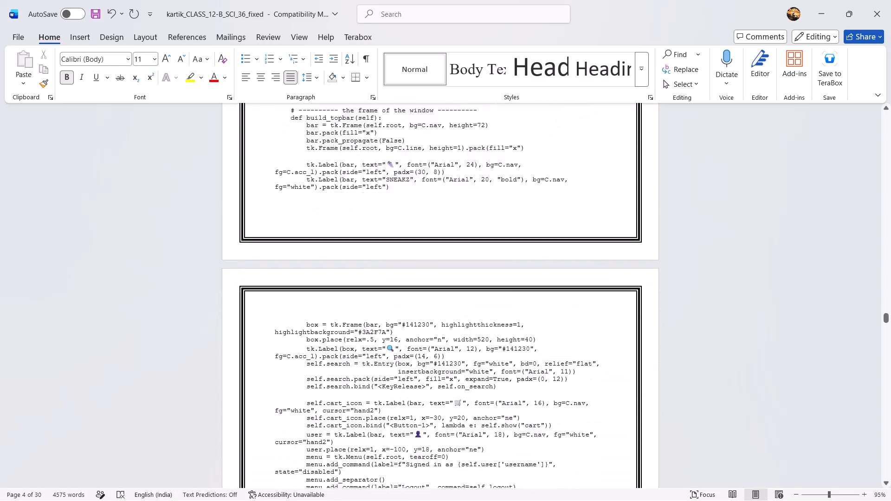
{"action": "scroll", "coordinate": [475, 321], "scroll_direction": "down", "scroll_amount": 14}
{"action": "scroll", "coordinate": [475, 321], "scroll_direction": "down", "scroll_amount": 14}
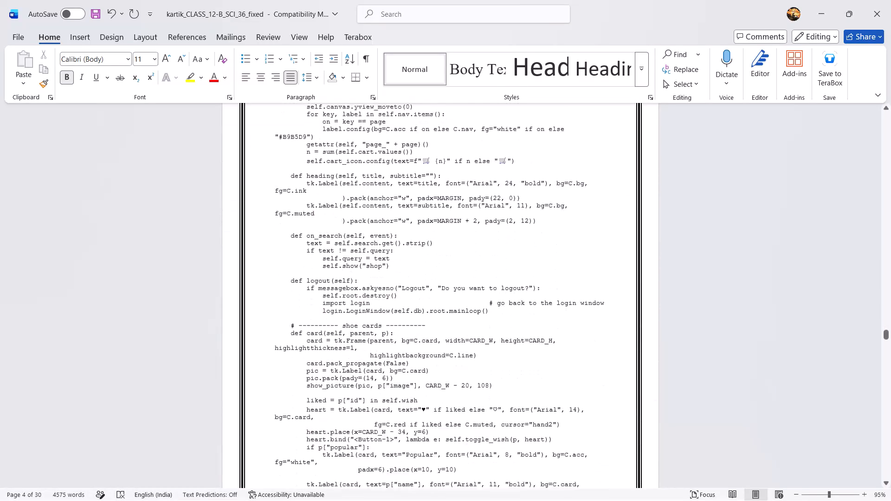
Examine the wishlist toggle, HOME, WISHLIST, cart, ORDERS and closing code pages through the HOME PAGE heading for layout problems.
{"action": "scroll", "coordinate": [475, 321], "scroll_direction": "down", "scroll_amount": 14}
{"action": "scroll", "coordinate": [475, 321], "scroll_direction": "down", "scroll_amount": 17}
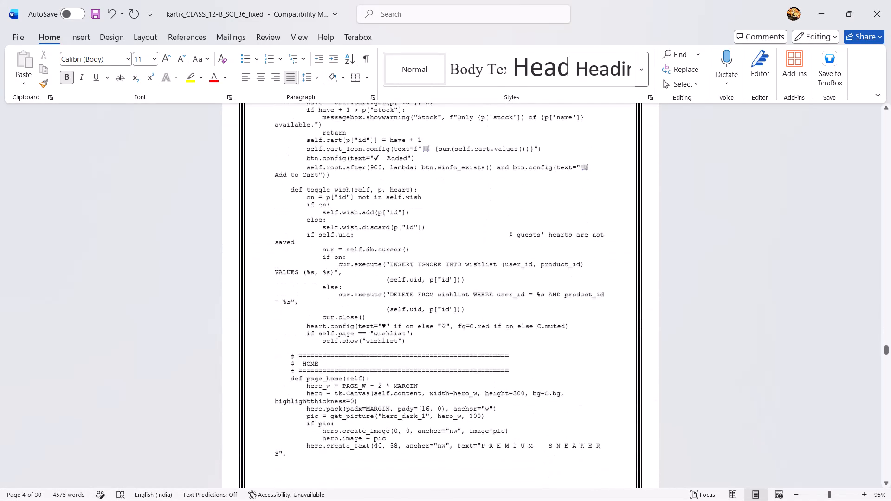
{"action": "scroll", "coordinate": [475, 321], "scroll_direction": "down", "scroll_amount": 18}
{"action": "scroll", "coordinate": [475, 321], "scroll_direction": "down", "scroll_amount": 14}
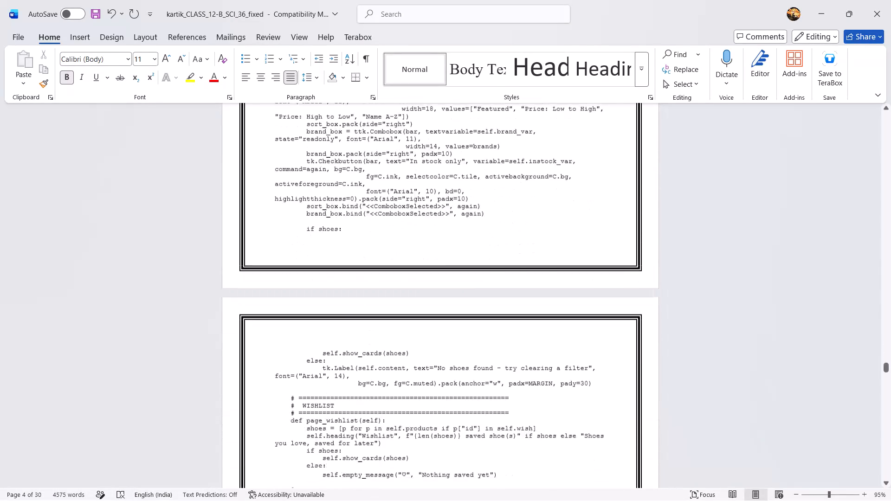
{"action": "scroll", "coordinate": [475, 321], "scroll_direction": "down", "scroll_amount": 17}
{"action": "scroll", "coordinate": [475, 321], "scroll_direction": "down", "scroll_amount": 12}
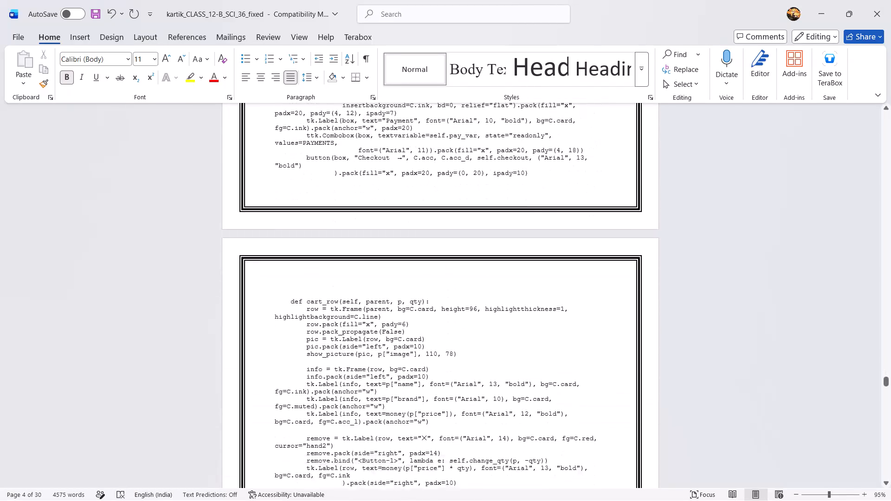
{"action": "scroll", "coordinate": [475, 321], "scroll_direction": "down", "scroll_amount": 15}
{"action": "scroll", "coordinate": [475, 321], "scroll_direction": "down", "scroll_amount": 10}
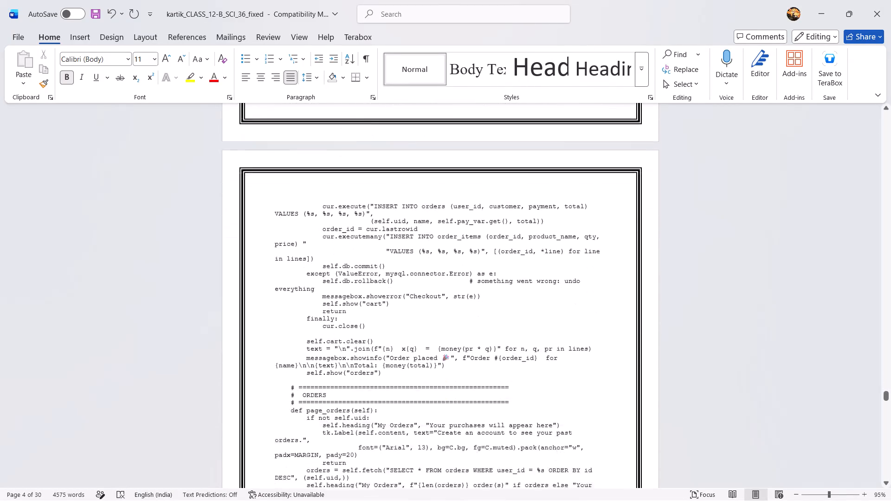
{"action": "scroll", "coordinate": [475, 321], "scroll_direction": "down", "scroll_amount": 15}
{"action": "scroll", "coordinate": [475, 321], "scroll_direction": "down", "scroll_amount": 12}
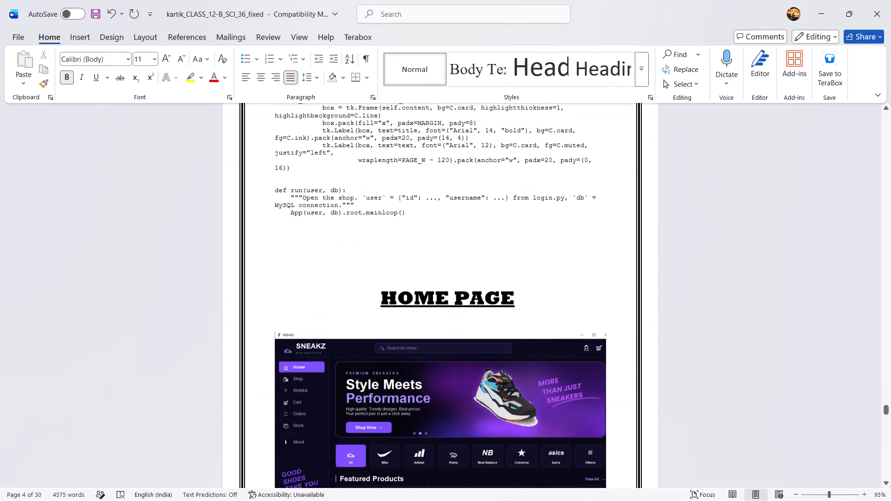
Remove the empty space above the HOME PAGE heading so it sits directly below the last line of code.
{"action": "scroll", "coordinate": [475, 321], "scroll_direction": "down", "scroll_amount": 1}
{"action": "left_click", "coordinate": [433, 229]}
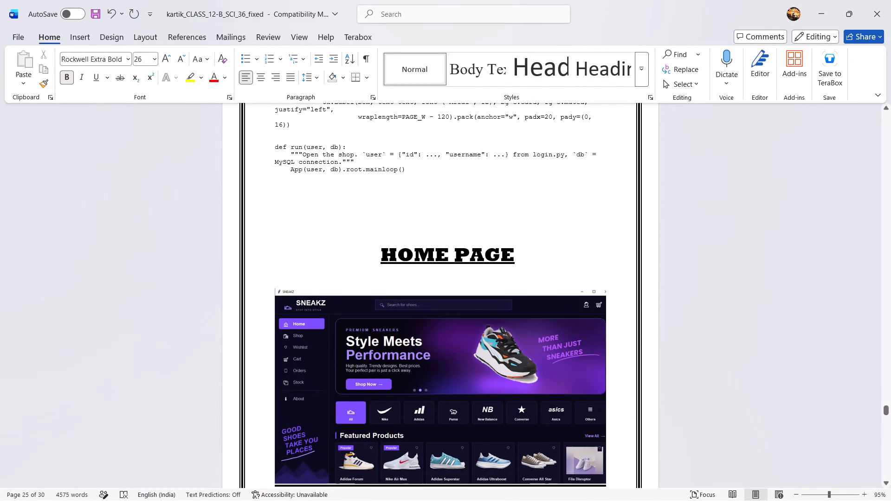
{"action": "key", "text": "BackSpace"}
{"action": "key", "text": "BackSpace"}
{"action": "key", "text": "BackSpace"}
{"action": "key", "text": "BackSpace"}
{"action": "key", "text": "BackSpace"}
{"action": "key", "text": "BackSpace"}
{"action": "key", "text": "BackSpace"}
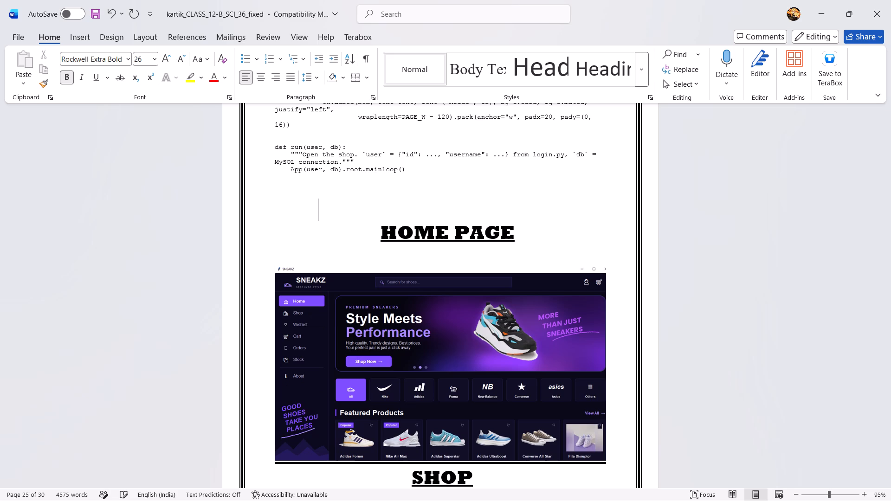
{"action": "key", "text": "BackSpace"}
{"action": "key", "text": "BackSpace"}
{"action": "key", "text": "BackSpace"}
{"action": "key", "text": "BackSpace"}
{"action": "key", "text": "BackSpace"}
{"action": "key", "text": "BackSpace"}
{"action": "key", "text": "BackSpace"}
{"action": "key", "text": "BackSpace"}
{"action": "key", "text": "BackSpace"}
{"action": "key", "text": "BackSpace"}
{"action": "key", "text": "BackSpace"}
{"action": "key", "text": "BackSpace"}
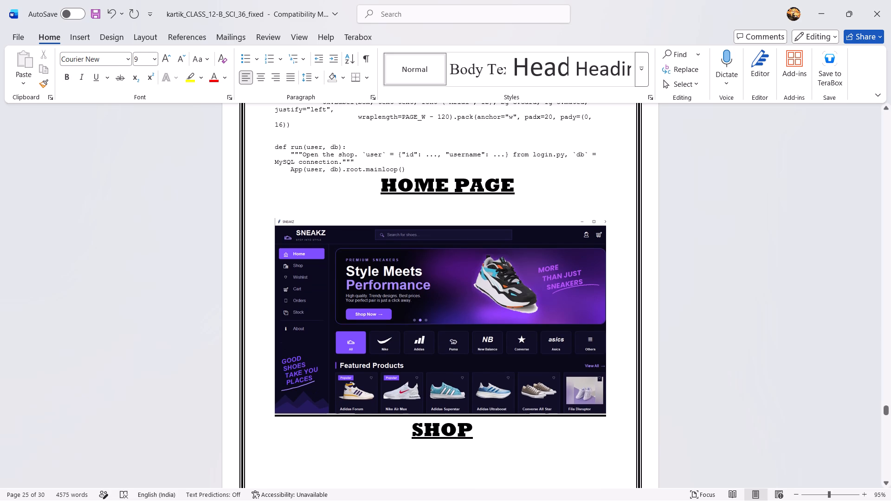
Remove the blank line between the HOME PAGE heading and its screenshot.
{"action": "left_click", "coordinate": [394, 209]}
{"action": "key", "text": "BackSpace"}
{"action": "key", "text": "BackSpace"}
Shrink the home page screenshot and adjust its width separately to fit inside the page border.
{"action": "scroll", "coordinate": [394, 209], "scroll_direction": "down", "scroll_amount": 6}
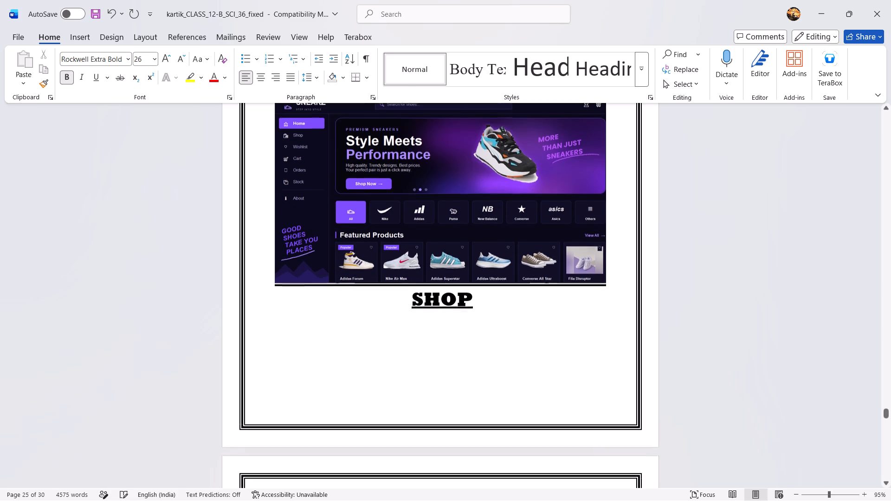
{"action": "scroll", "coordinate": [394, 209], "scroll_direction": "down", "scroll_amount": 4}
{"action": "scroll", "coordinate": [394, 209], "scroll_direction": "up", "scroll_amount": 9}
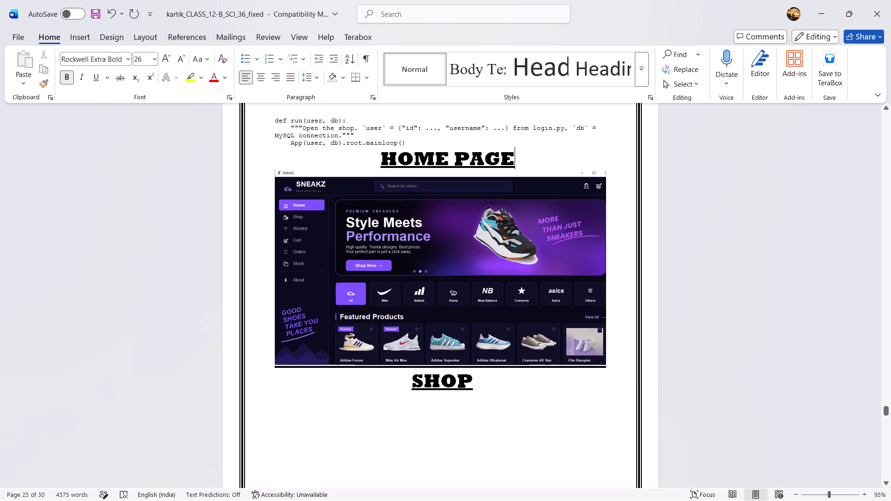
{"action": "left_click", "coordinate": [597, 354]}
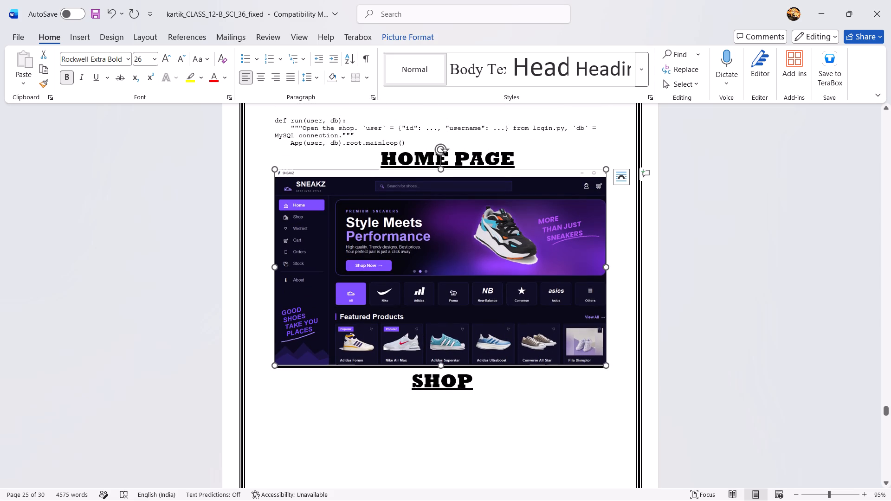
{"action": "left_click_drag", "start_coordinate": [604, 366], "coordinate": [546, 337]}
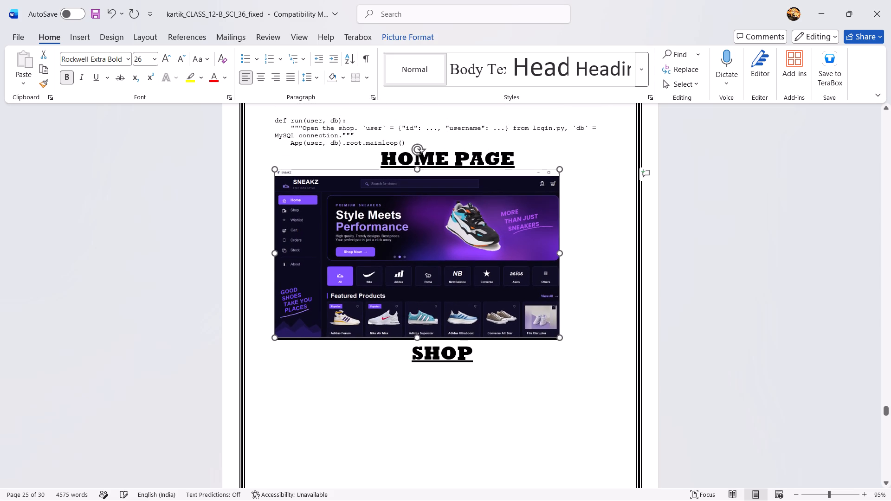
{"action": "left_click_drag", "start_coordinate": [465, 286], "coordinate": [560, 287]}
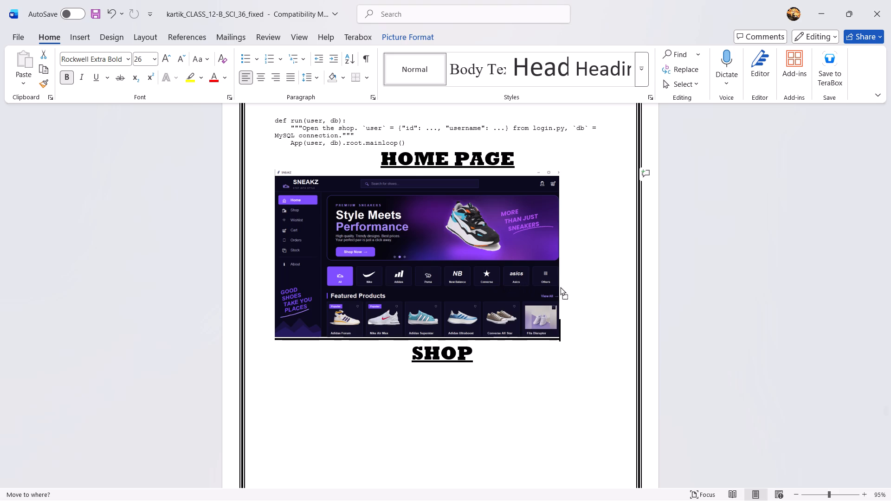
{"action": "left_click_drag", "start_coordinate": [560, 287], "coordinate": [559, 287]}
{"action": "left_click_drag", "start_coordinate": [562, 255], "coordinate": [595, 255]}
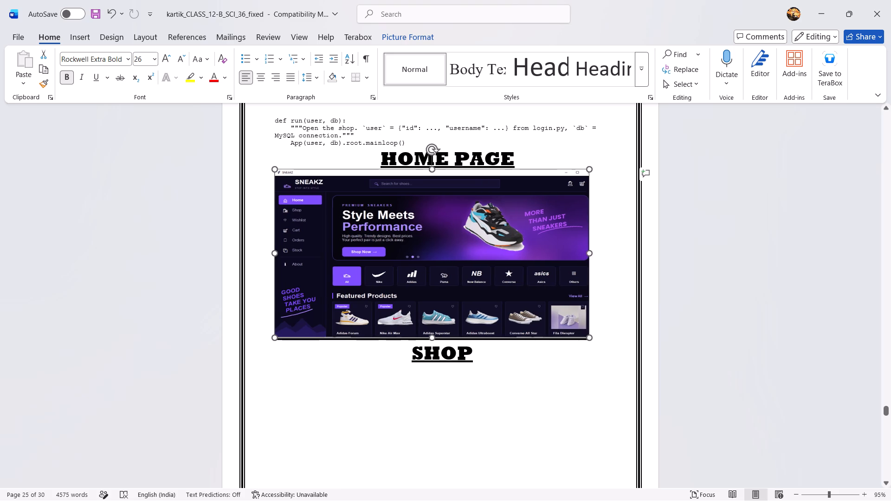
{"action": "left_click_drag", "start_coordinate": [595, 255], "coordinate": [621, 255]}
{"action": "left_click_drag", "start_coordinate": [274, 255], "coordinate": [310, 257]}
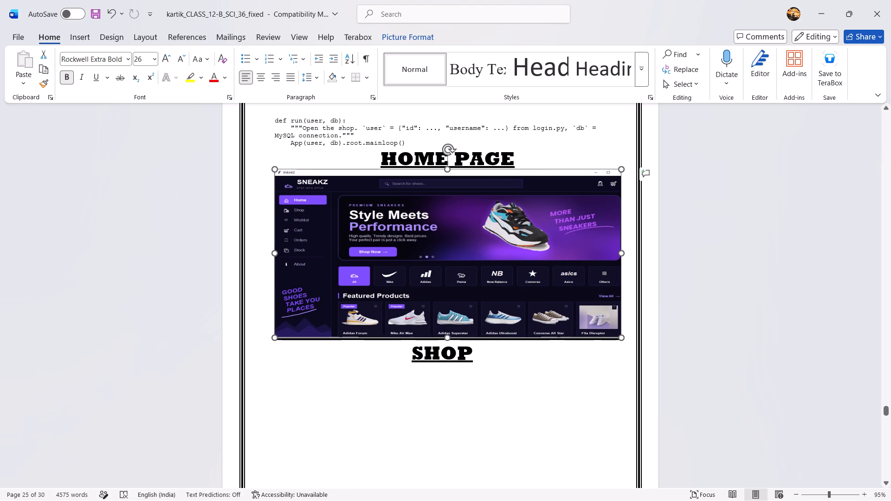
{"action": "left_click_drag", "start_coordinate": [310, 257], "coordinate": [309, 257]}
Insert two spaces before the home page screenshot to shift it closer to the page centre.
{"action": "left_click", "coordinate": [271, 242]}
{"action": "left_click", "coordinate": [270, 242]}
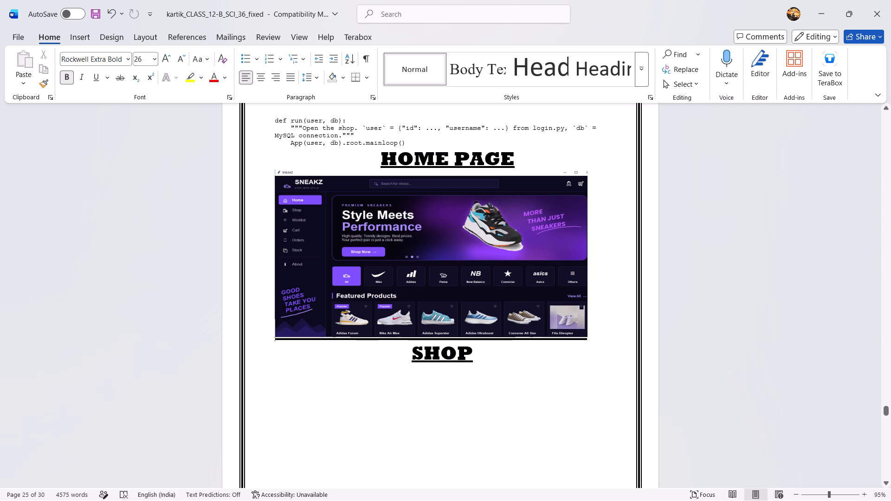
{"action": "key", "text": "space"}
{"action": "key", "text": "space"}
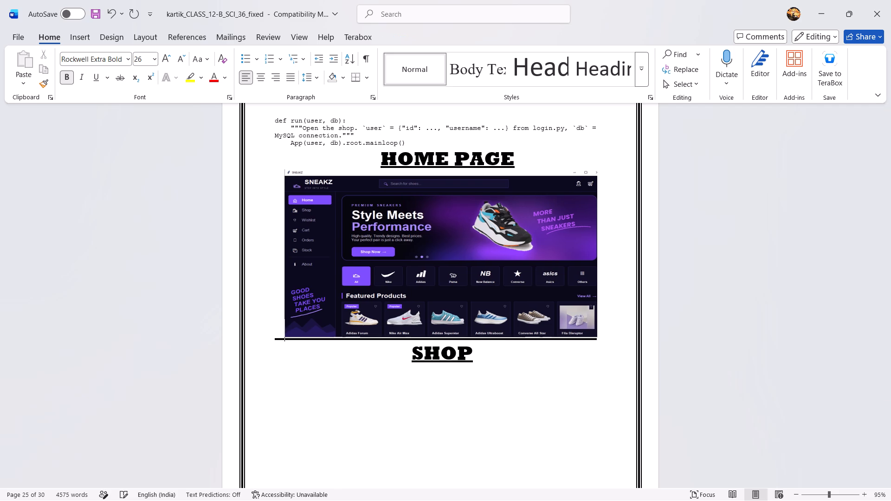
{"action": "left_click", "coordinate": [309, 389]}
Reduce the font size of the code block above the HOME PAGE heading to 8.
{"action": "scroll", "coordinate": [398, 375], "scroll_direction": "down", "scroll_amount": 7}
{"action": "scroll", "coordinate": [395, 373], "scroll_direction": "up", "scroll_amount": 15}
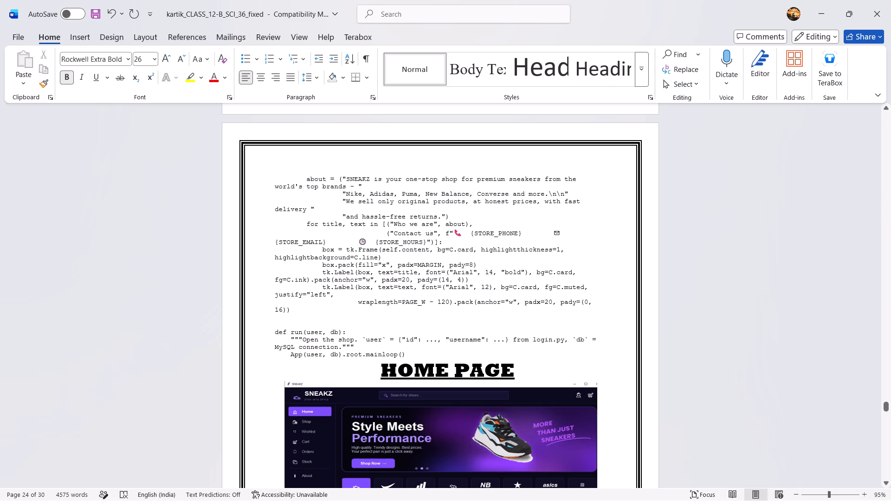
{"action": "left_click_drag", "start_coordinate": [426, 351], "coordinate": [277, 174]}
{"action": "right_click", "coordinate": [309, 246]}
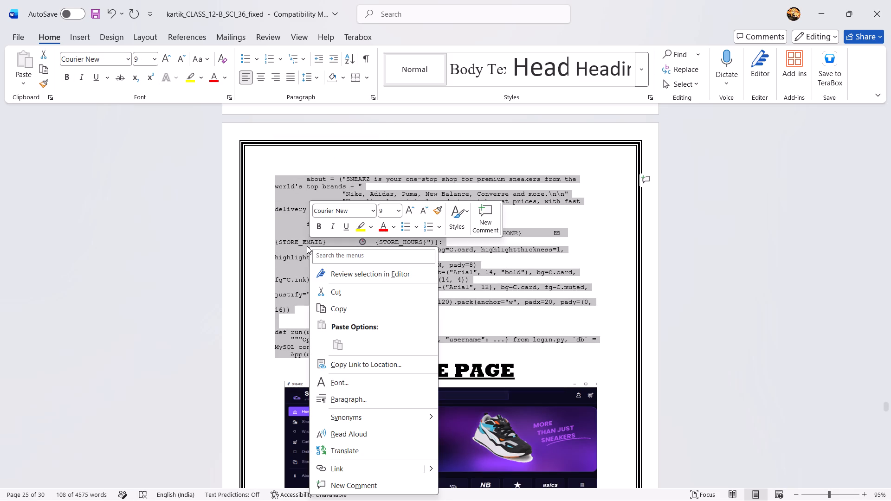
{"action": "left_click", "coordinate": [420, 212]}
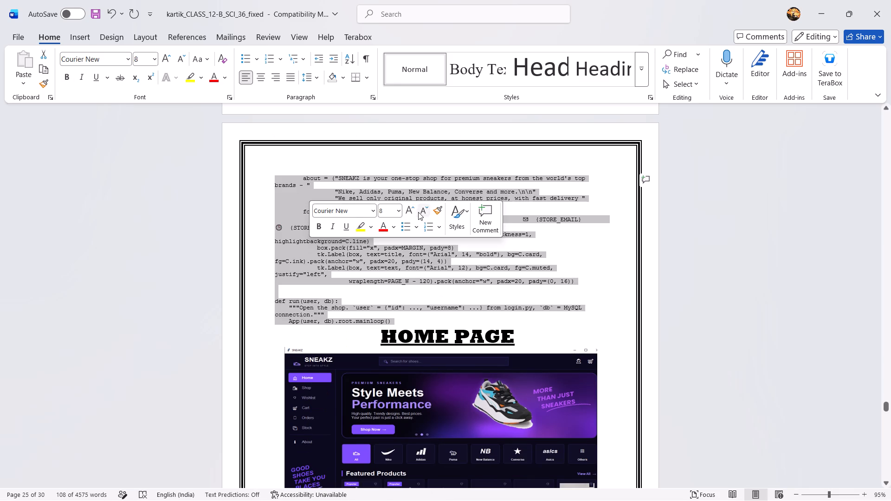
{"action": "left_click", "coordinate": [262, 314]}
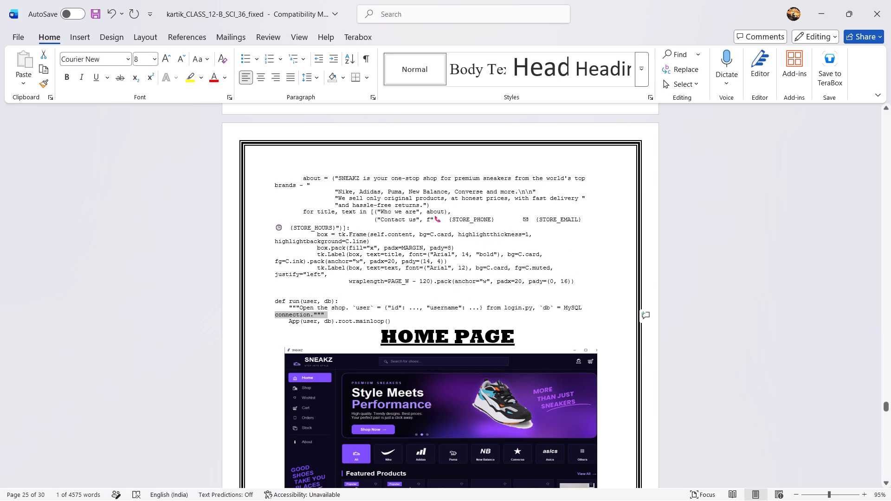
{"action": "left_click", "coordinate": [259, 366]}
{"action": "left_click", "coordinate": [266, 253]}
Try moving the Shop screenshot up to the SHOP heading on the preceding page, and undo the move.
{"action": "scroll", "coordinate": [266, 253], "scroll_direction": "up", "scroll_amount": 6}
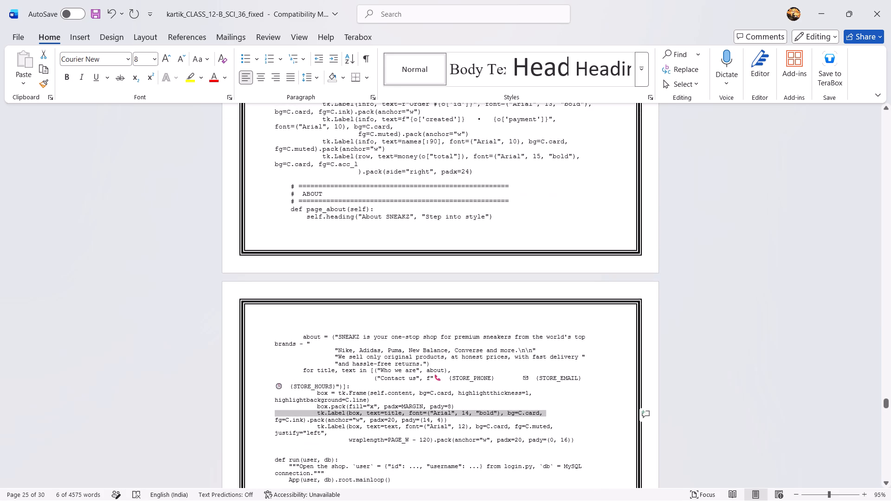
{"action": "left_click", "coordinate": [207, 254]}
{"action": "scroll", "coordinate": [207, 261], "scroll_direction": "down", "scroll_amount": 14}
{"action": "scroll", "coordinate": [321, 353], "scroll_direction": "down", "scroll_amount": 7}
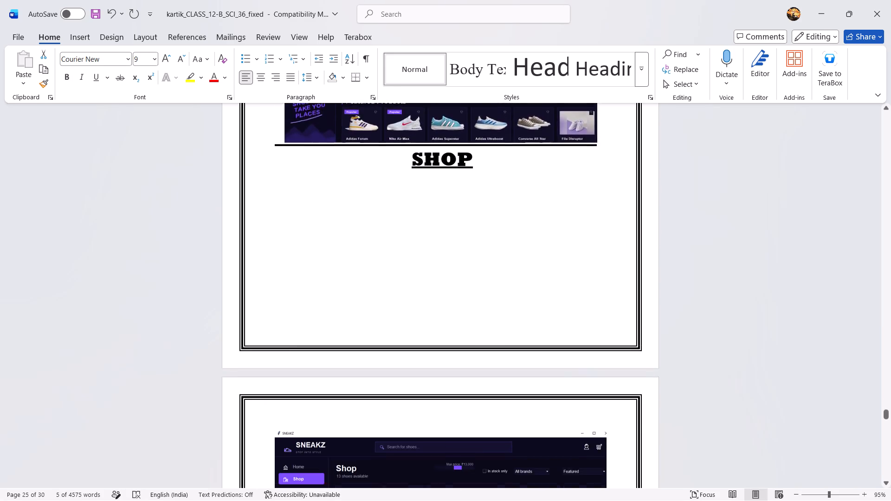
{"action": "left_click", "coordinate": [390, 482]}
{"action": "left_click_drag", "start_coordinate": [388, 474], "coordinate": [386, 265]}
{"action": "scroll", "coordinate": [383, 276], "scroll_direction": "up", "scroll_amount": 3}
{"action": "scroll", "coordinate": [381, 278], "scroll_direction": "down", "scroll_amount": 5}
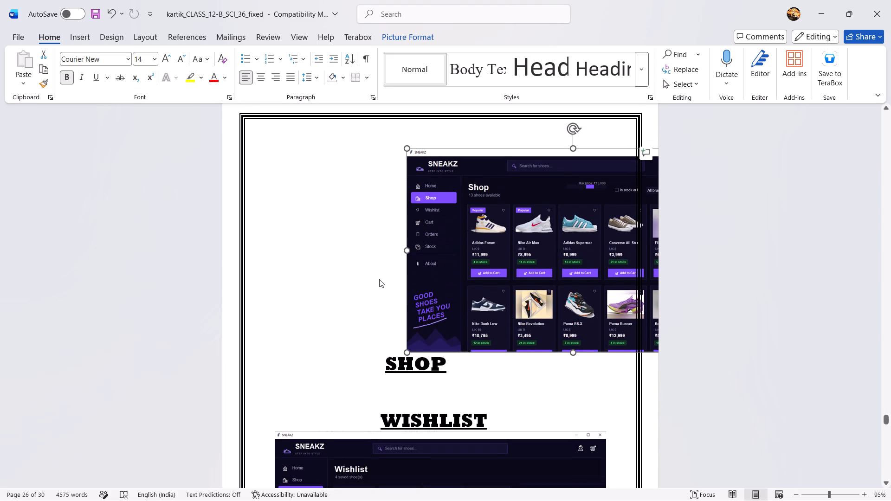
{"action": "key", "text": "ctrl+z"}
Shrink the Shop screenshot above the WISHLIST heading proportionally.
{"action": "scroll", "coordinate": [379, 279], "scroll_direction": "up", "scroll_amount": 5}
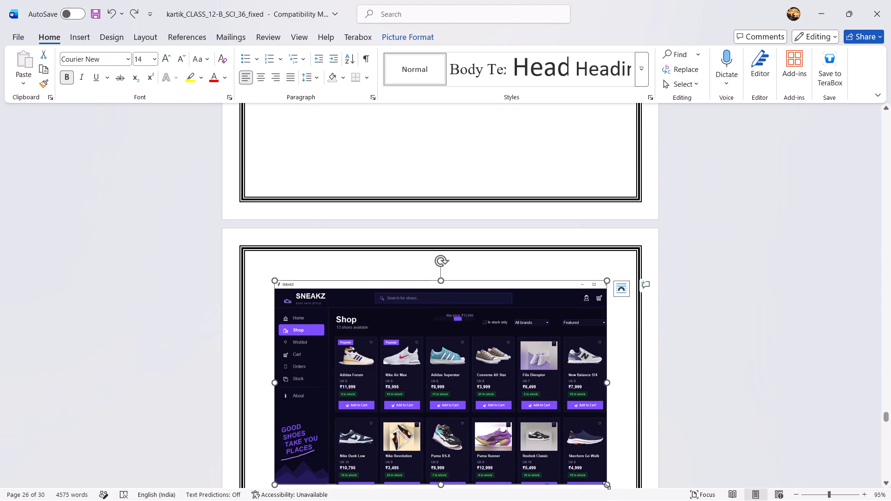
{"action": "left_click_drag", "start_coordinate": [606, 485], "coordinate": [545, 437]}
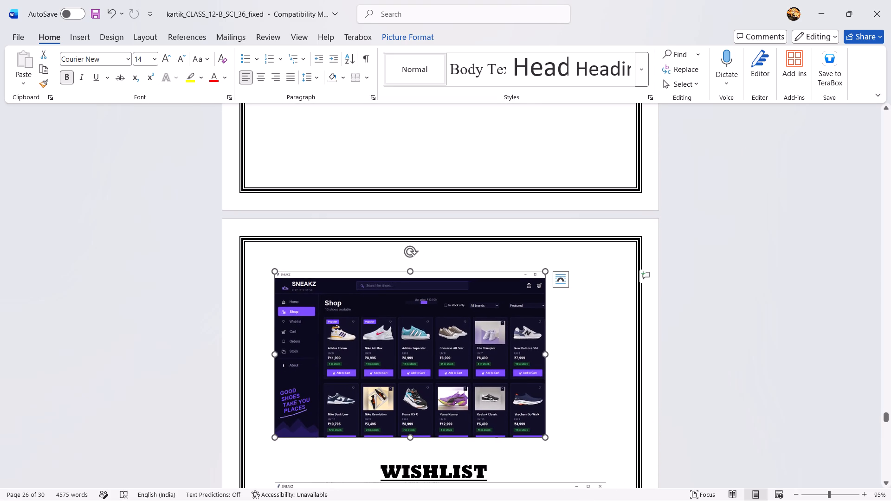
Shrink the Shop screenshot to fit under the SHOP heading, and widen it to nearly match the home page screenshot.
{"action": "left_click_drag", "start_coordinate": [548, 438], "coordinate": [506, 405]}
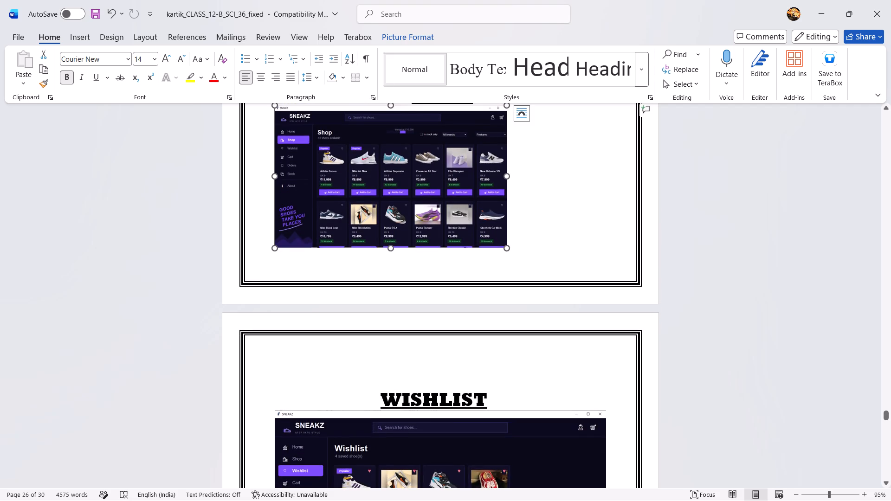
{"action": "scroll", "coordinate": [505, 404], "scroll_direction": "up", "scroll_amount": 6}
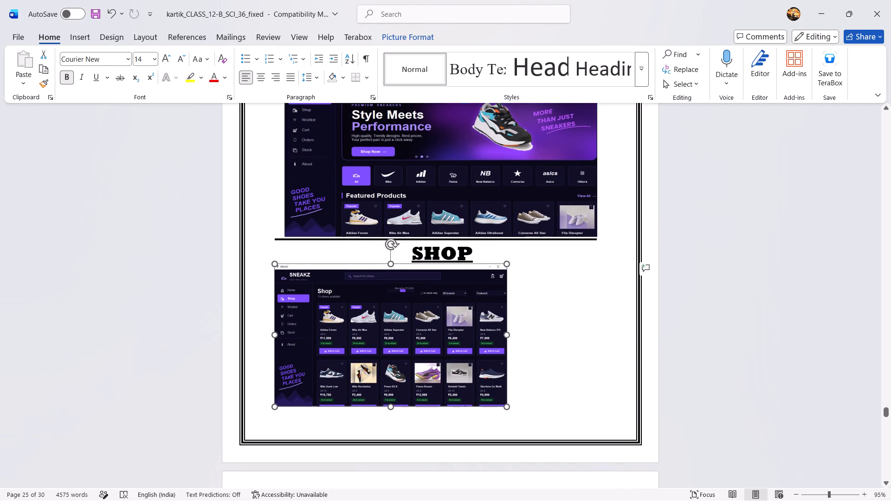
{"action": "left_click_drag", "start_coordinate": [506, 336], "coordinate": [594, 329]}
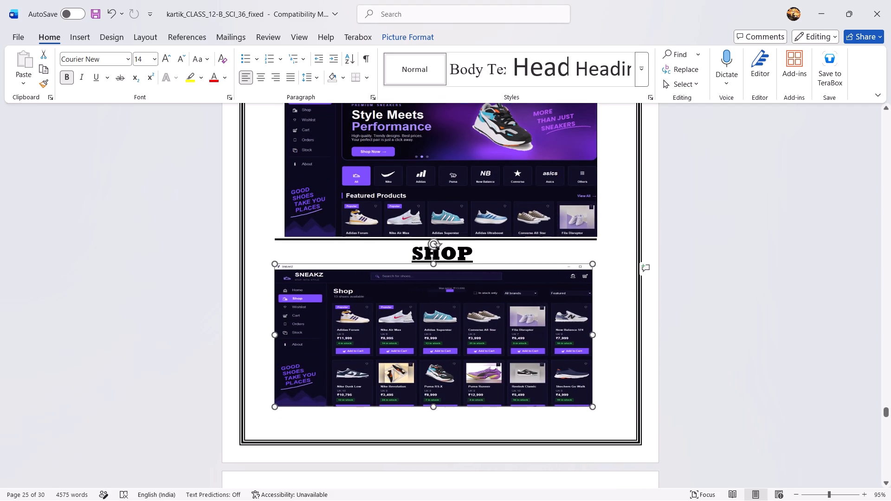
{"action": "left_click_drag", "start_coordinate": [594, 329], "coordinate": [598, 329]}
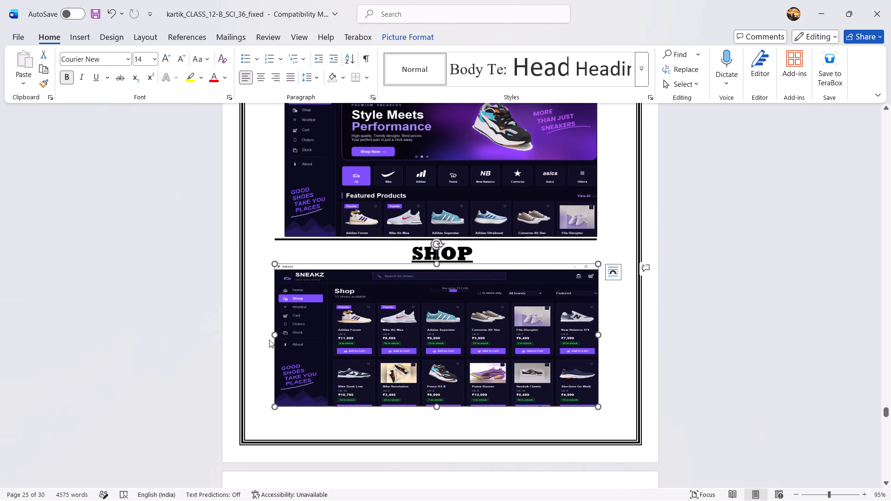
{"action": "left_click_drag", "start_coordinate": [273, 336], "coordinate": [287, 336]}
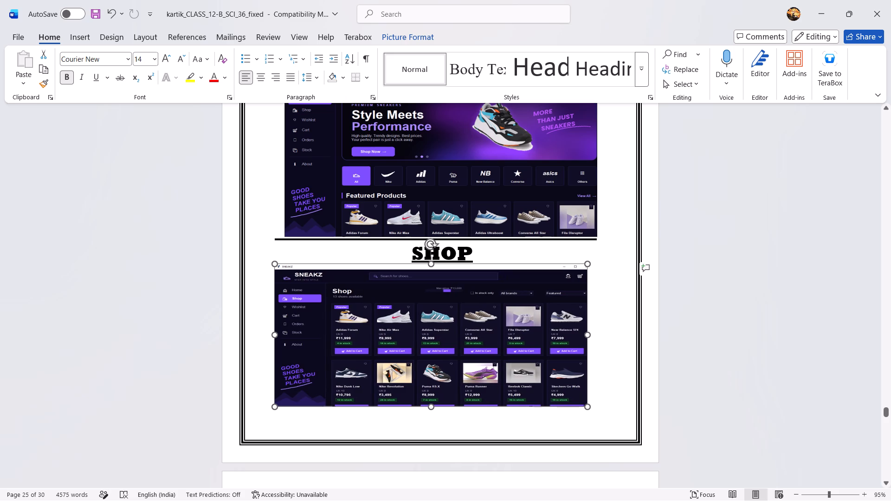
{"action": "left_click_drag", "start_coordinate": [287, 336], "coordinate": [288, 336]}
Insert one space before the Shop screenshot to shift it toward the page centre.
{"action": "left_click", "coordinate": [270, 321]}
{"action": "key", "text": "space"}
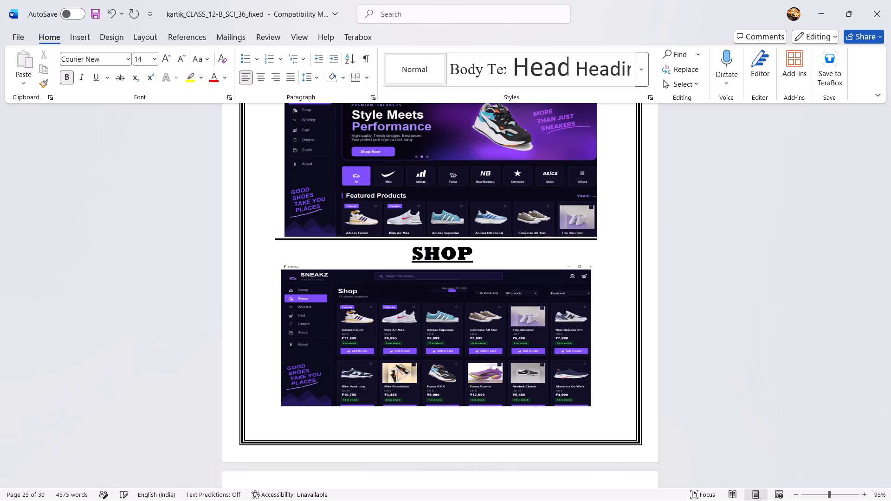
Shrink the home page screenshot slightly in proportion and insert two more spaces before it to centre it under its heading.
{"action": "scroll", "coordinate": [393, 264], "scroll_direction": "up", "scroll_amount": 4}
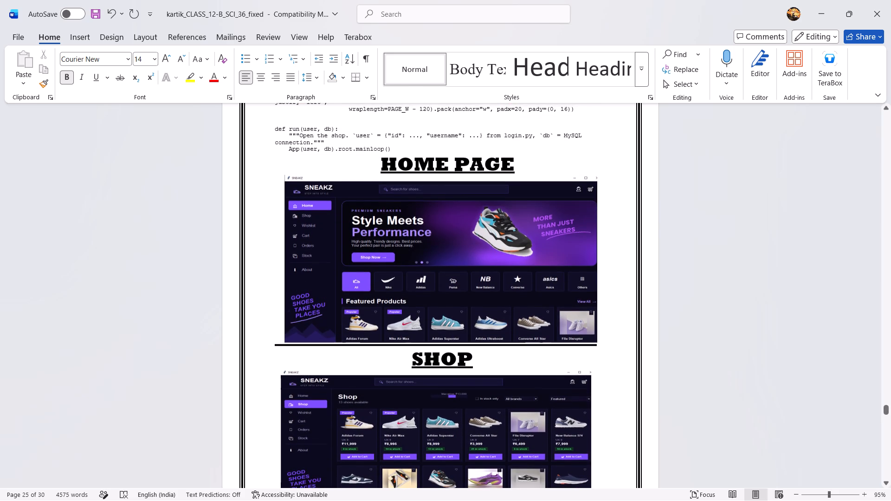
{"action": "left_click", "coordinate": [580, 301]}
{"action": "left_click_drag", "start_coordinate": [598, 344], "coordinate": [596, 342]}
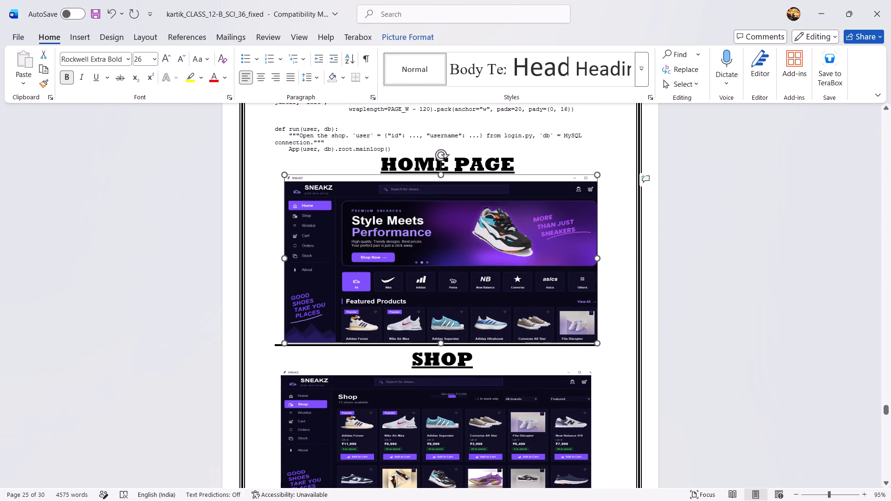
{"action": "left_click_drag", "start_coordinate": [596, 342], "coordinate": [575, 326]}
{"action": "left_click", "coordinate": [270, 257]}
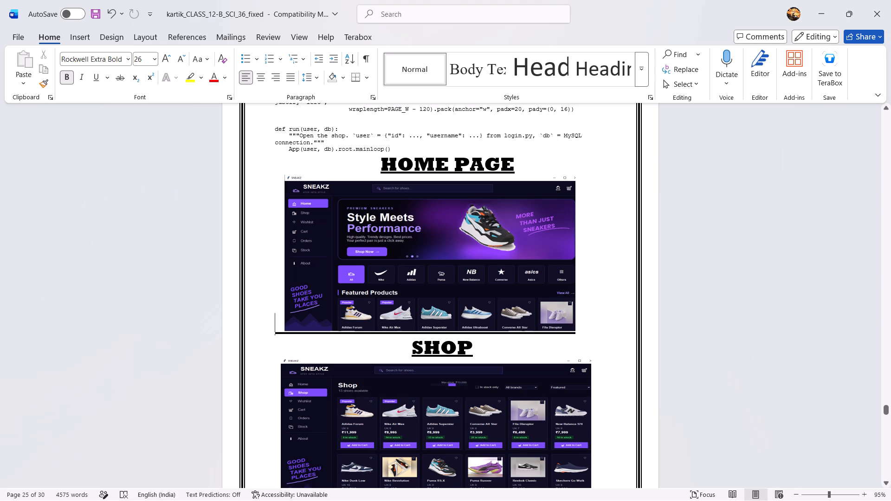
{"action": "key", "text": "space"}
{"action": "key", "text": "space"}
Insert two more spaces before the Shop screenshot so its left edge lines up with the home page screenshot.
{"action": "scroll", "coordinate": [332, 388], "scroll_direction": "down", "scroll_amount": 3}
{"action": "left_click", "coordinate": [330, 384]}
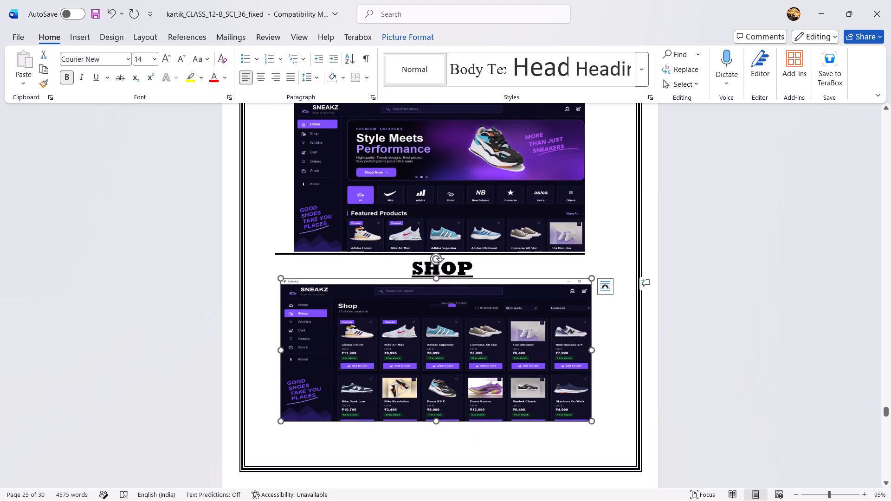
{"action": "left_click", "coordinate": [269, 378]}
{"action": "key", "text": "space"}
{"action": "key", "text": "space"}
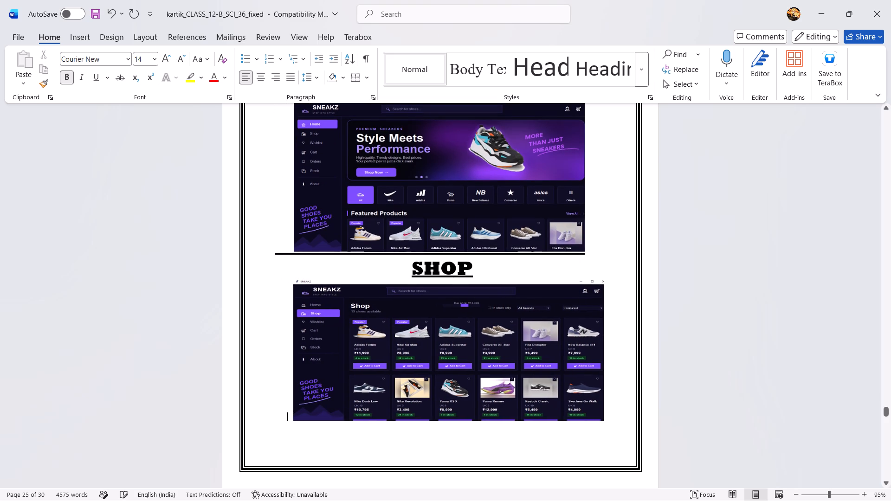
Stretch the Shop screenshot slightly taller from its bottom edge, keeping it on the same page.
{"action": "left_click", "coordinate": [579, 418]}
{"action": "left_click_drag", "start_coordinate": [607, 424], "coordinate": [613, 437]}
{"action": "left_click", "coordinate": [481, 408]}
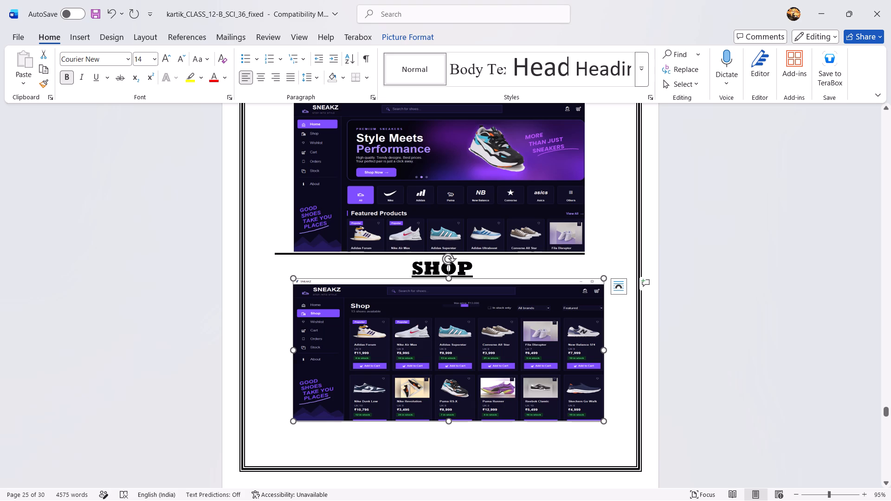
{"action": "left_click", "coordinate": [452, 422]}
{"action": "left_click_drag", "start_coordinate": [450, 422], "coordinate": [451, 428]}
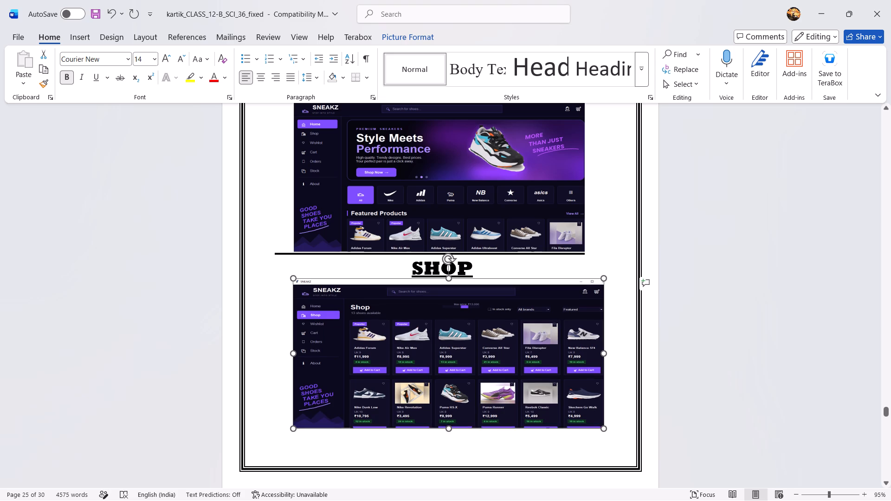
{"action": "left_click_drag", "start_coordinate": [451, 428], "coordinate": [451, 435]}
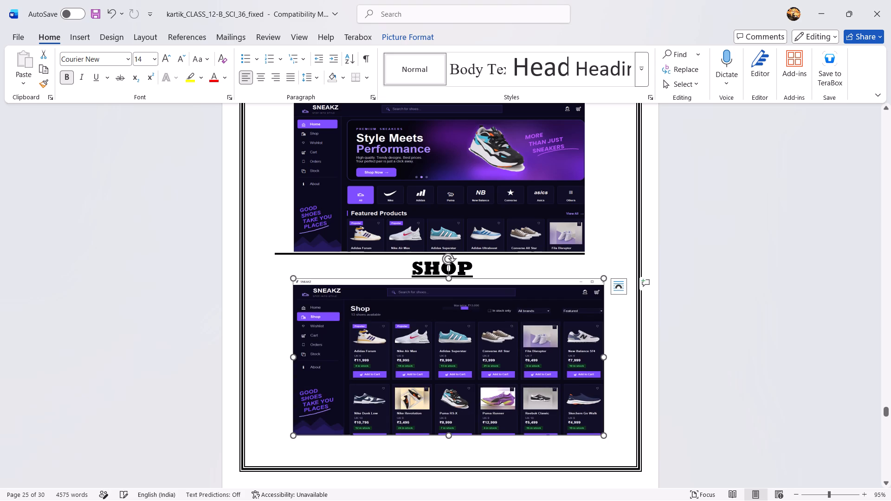
{"action": "left_click", "coordinate": [616, 369]}
Delete the empty line above the WISHLIST heading.
{"action": "scroll", "coordinate": [577, 366], "scroll_direction": "up", "scroll_amount": 3}
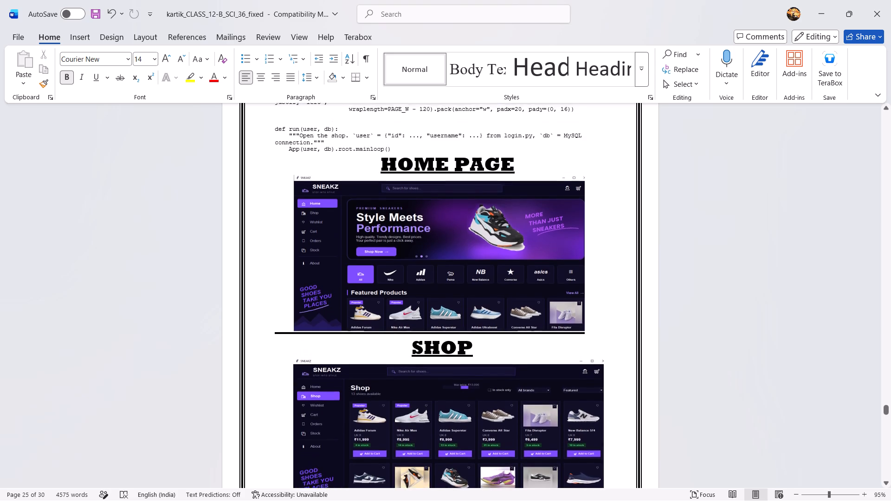
{"action": "scroll", "coordinate": [570, 366], "scroll_direction": "down", "scroll_amount": 8}
{"action": "scroll", "coordinate": [565, 369], "scroll_direction": "up", "scroll_amount": 1}
{"action": "scroll", "coordinate": [561, 370], "scroll_direction": "down", "scroll_amount": 1}
{"action": "scroll", "coordinate": [550, 370], "scroll_direction": "up", "scroll_amount": 3}
{"action": "scroll", "coordinate": [529, 380], "scroll_direction": "down", "scroll_amount": 8}
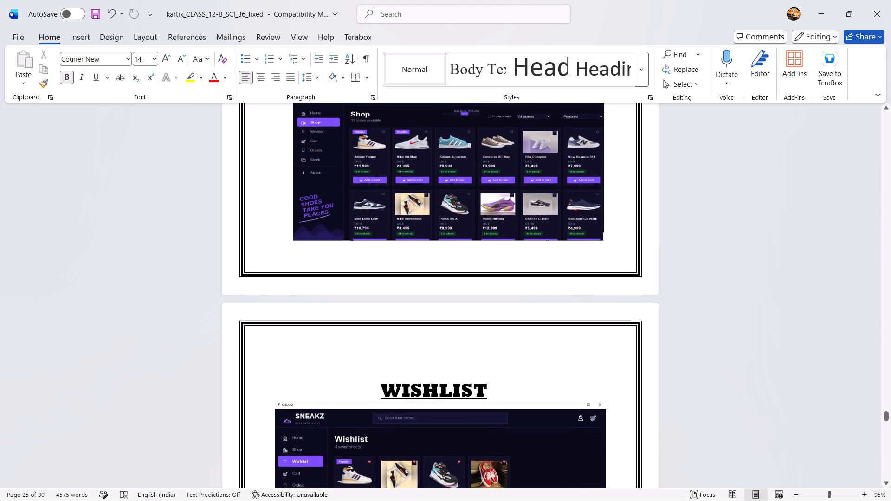
{"action": "scroll", "coordinate": [521, 382], "scroll_direction": "down", "scroll_amount": 2}
{"action": "left_click", "coordinate": [446, 238]}
{"action": "left_click", "coordinate": [431, 254]}
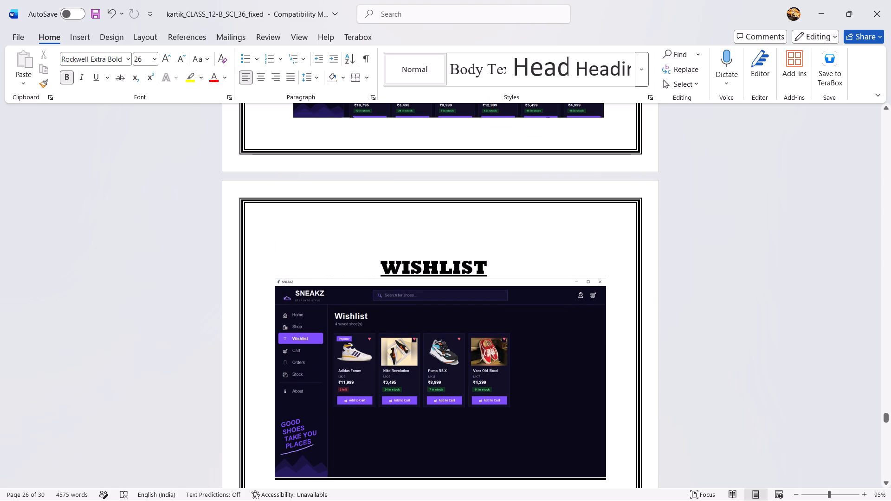
{"action": "left_click", "coordinate": [380, 265]}
{"action": "left_click", "coordinate": [382, 251]}
{"action": "key", "text": "BackSpace"}
{"action": "left_click", "coordinate": [392, 222]}
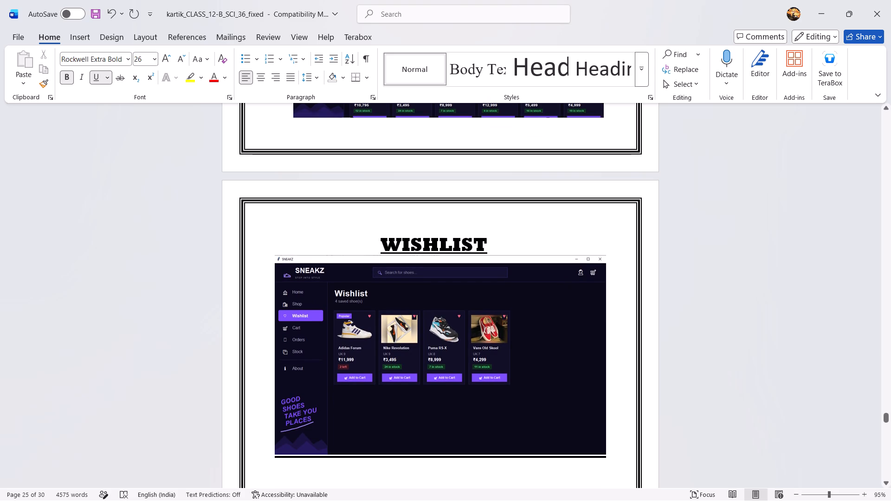
Delete the empty space between the Wishlist screenshot and the CART heading.
{"action": "scroll", "coordinate": [390, 293], "scroll_direction": "down", "scroll_amount": 8}
{"action": "left_click", "coordinate": [389, 277]}
{"action": "key", "text": "BackSpace"}
{"action": "key", "text": "BackSpace"}
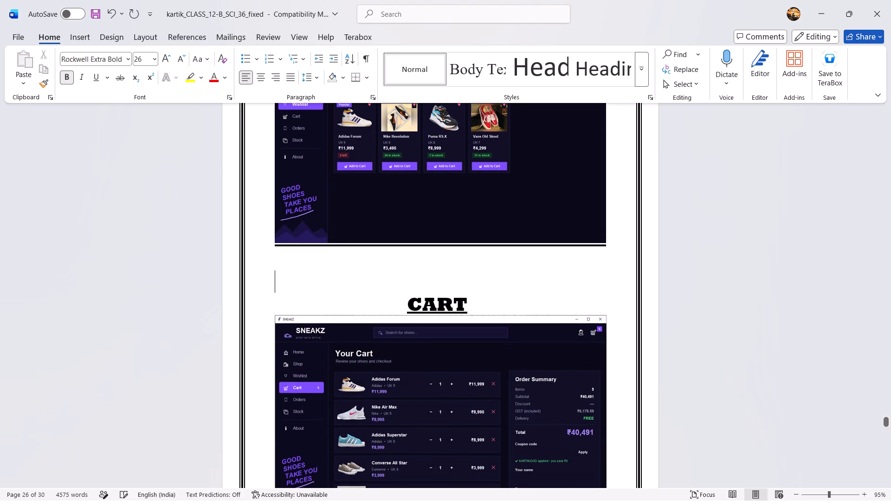
{"action": "key", "text": "BackSpace"}
Shrink the Wishlist screenshot proportionally to about the home page screenshot's width.
{"action": "scroll", "coordinate": [389, 287], "scroll_direction": "down", "scroll_amount": 6}
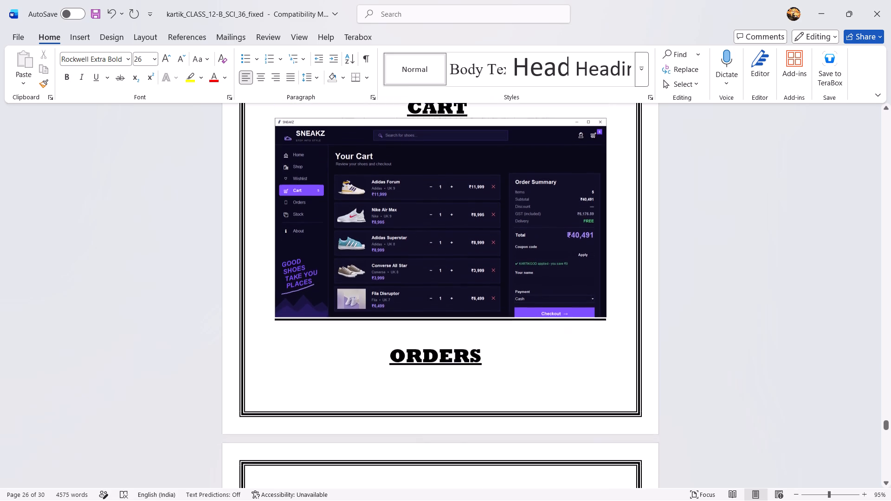
{"action": "scroll", "coordinate": [388, 287], "scroll_direction": "down", "scroll_amount": 5}
{"action": "scroll", "coordinate": [388, 287], "scroll_direction": "up", "scroll_amount": 17}
{"action": "left_click", "coordinate": [445, 350]}
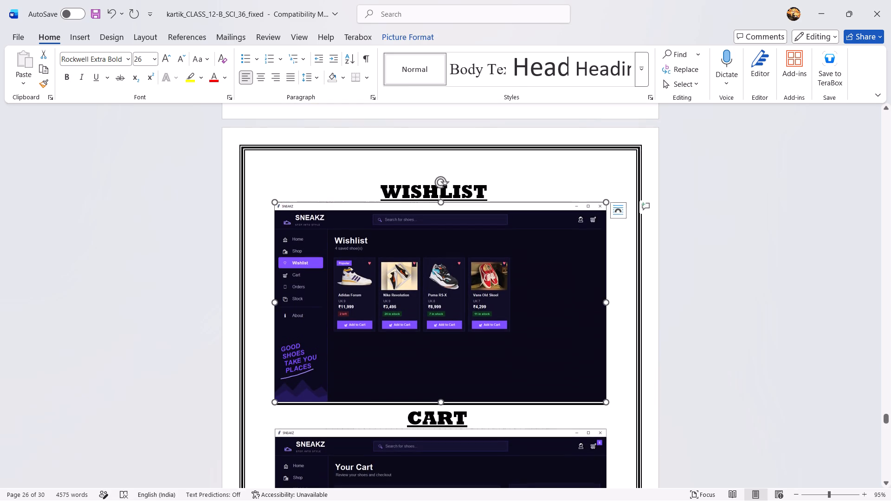
{"action": "left_click_drag", "start_coordinate": [607, 403], "coordinate": [566, 373]}
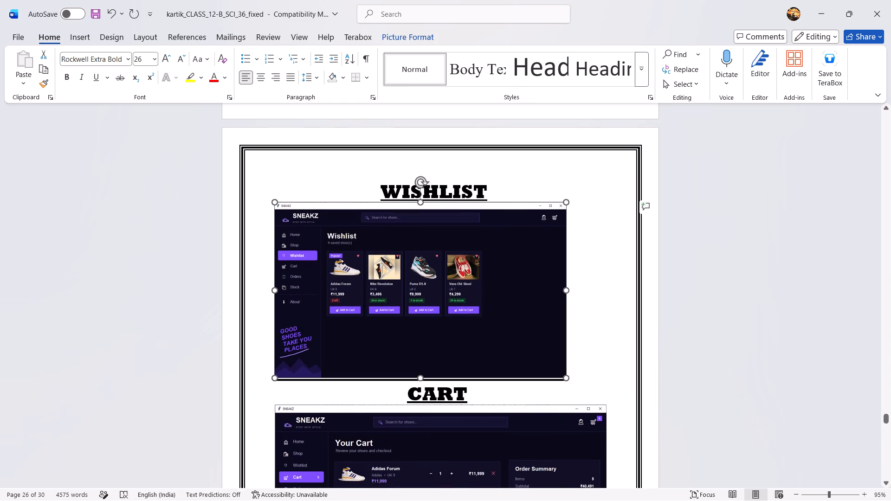
Insert four spaces before the Wishlist screenshot to centre it under its heading.
{"action": "left_click", "coordinate": [268, 322]}
{"action": "left_click", "coordinate": [275, 329]}
{"action": "left_click", "coordinate": [271, 328]}
{"action": "key", "text": "space"}
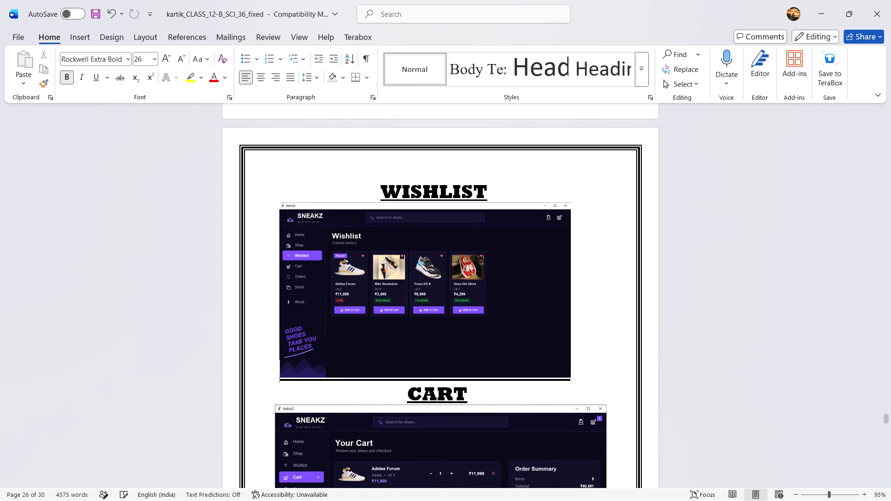
{"action": "key", "text": "space"}
{"action": "key", "text": "space"}
{"action": "key", "text": "space"}
Shrink the Cart screenshot proportionally to about the width of the Wishlist screenshot.
{"action": "scroll", "coordinate": [441, 392], "scroll_direction": "down", "scroll_amount": 6}
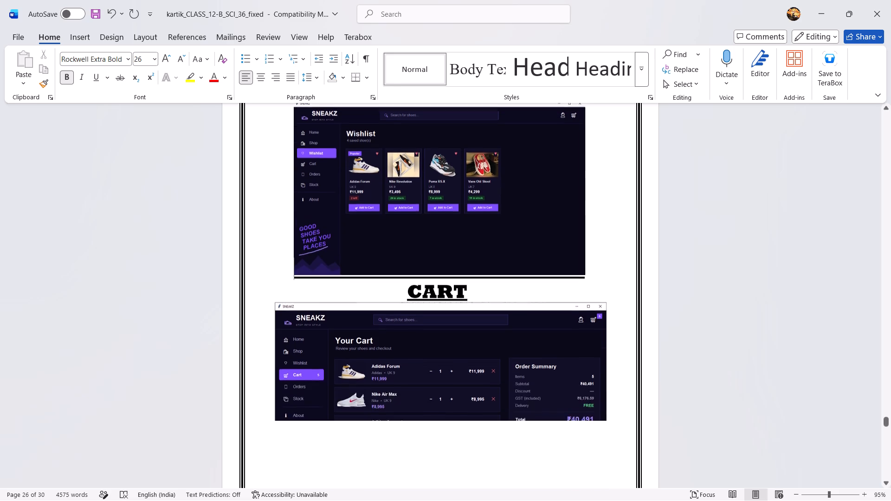
{"action": "scroll", "coordinate": [423, 334], "scroll_direction": "down", "scroll_amount": 2}
{"action": "left_click", "coordinate": [485, 341]}
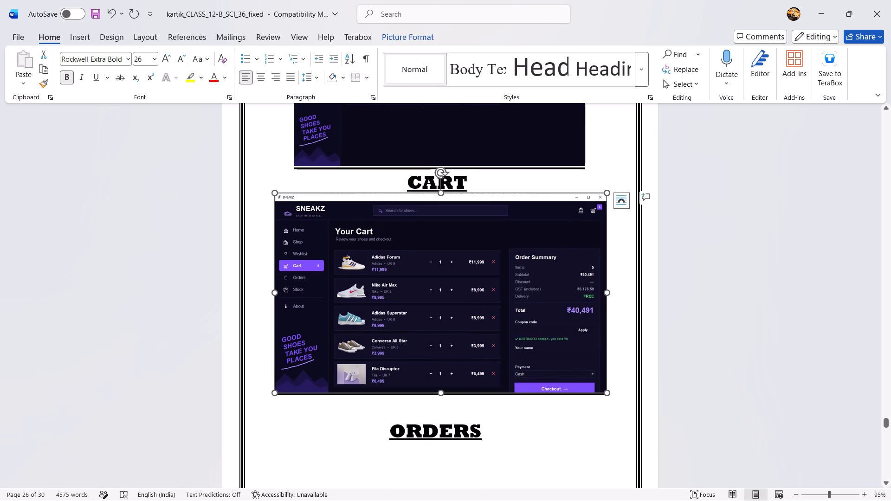
{"action": "left_click_drag", "start_coordinate": [607, 394], "coordinate": [571, 366]}
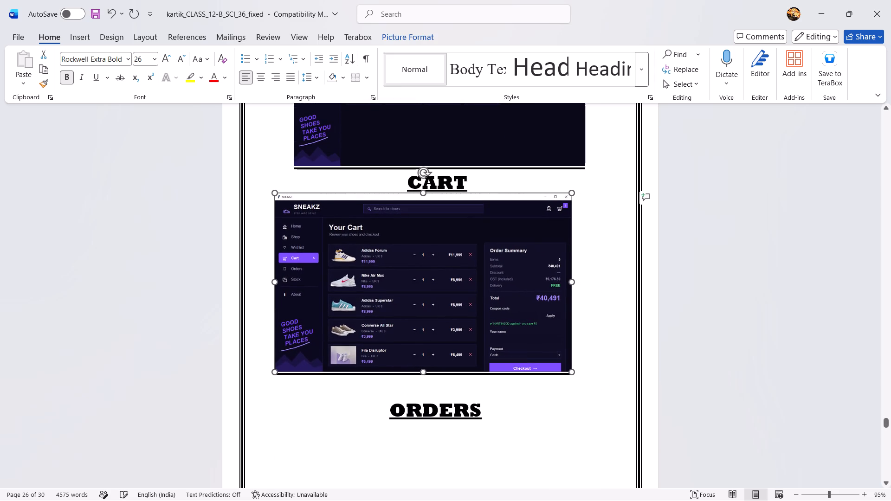
{"action": "left_click_drag", "start_coordinate": [568, 373], "coordinate": [555, 366]}
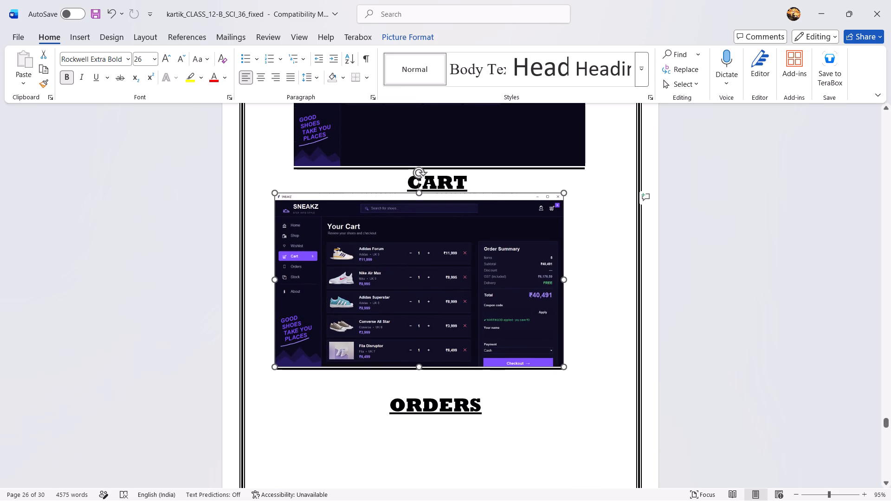
Insert four spaces before the Cart screenshot to line it up with the Wishlist screenshot above.
{"action": "left_click", "coordinate": [270, 307]}
{"action": "key", "text": "space"}
{"action": "key", "text": "space"}
{"action": "key", "text": "space"}
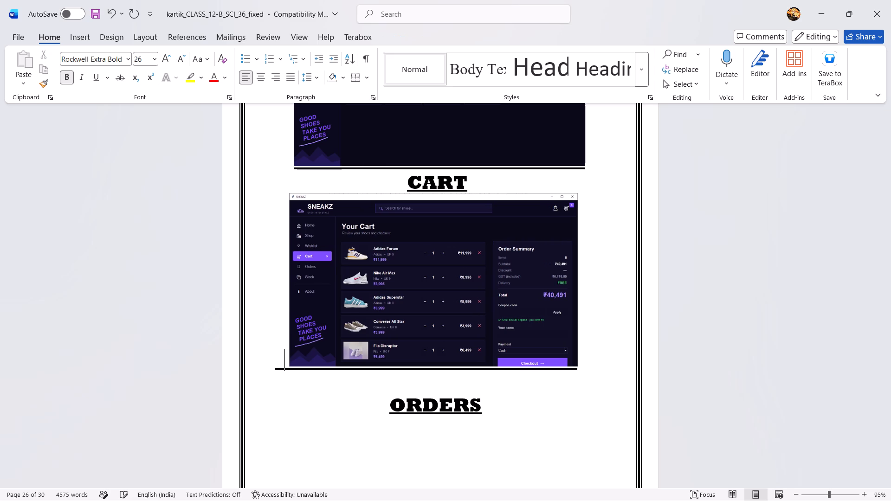
{"action": "key", "text": "space"}
{"action": "key", "text": "space"}
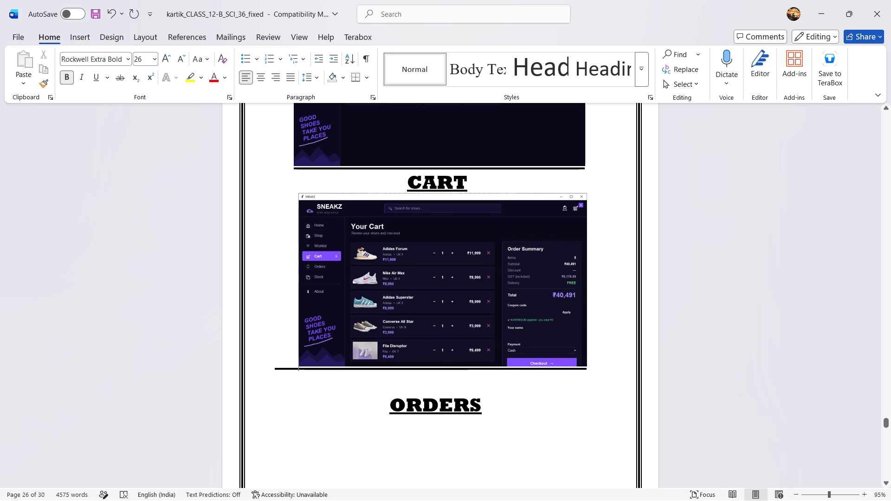
{"action": "left_click", "coordinate": [291, 416]}
{"action": "left_click", "coordinate": [296, 340]}
{"action": "key", "text": "BackSpace"}
Delete the empty line between the Cart screenshot and the ORDERS heading.
{"action": "left_click", "coordinate": [291, 392]}
{"action": "scroll", "coordinate": [291, 392], "scroll_direction": "down", "scroll_amount": 6}
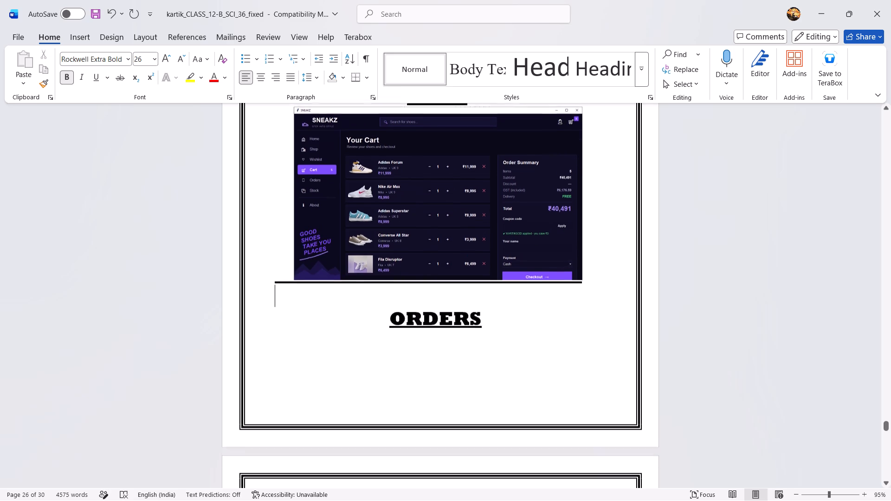
{"action": "left_click", "coordinate": [398, 229]}
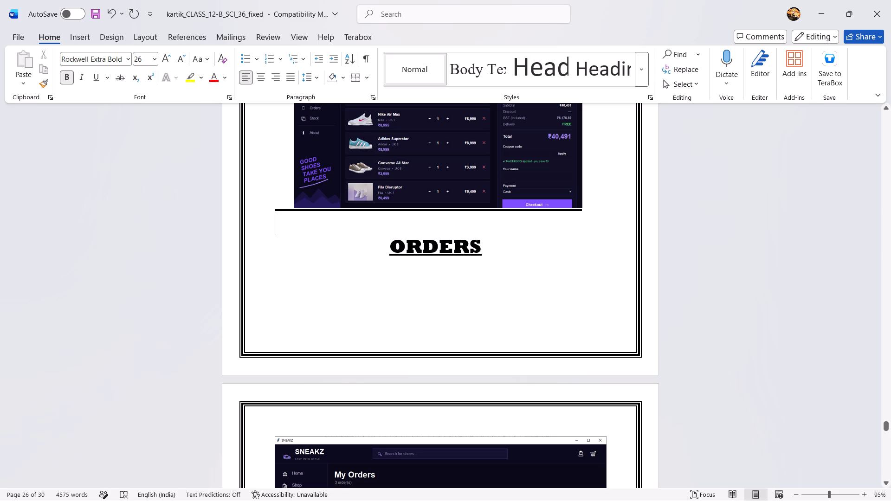
{"action": "key", "text": "BackSpace"}
Shrink the My Orders screenshot above the ABOUT heading proportionally.
{"action": "scroll", "coordinate": [392, 234], "scroll_direction": "down", "scroll_amount": 12}
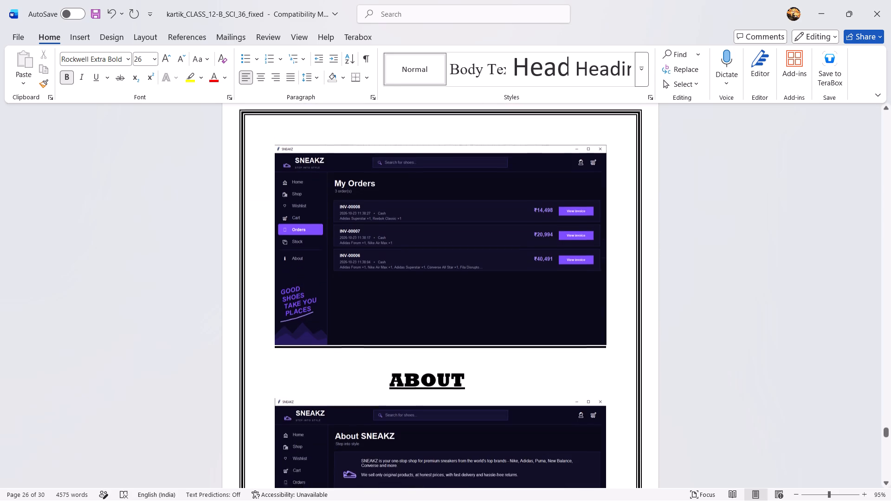
{"action": "left_click", "coordinate": [450, 281]}
{"action": "left_click_drag", "start_coordinate": [606, 319], "coordinate": [586, 297]}
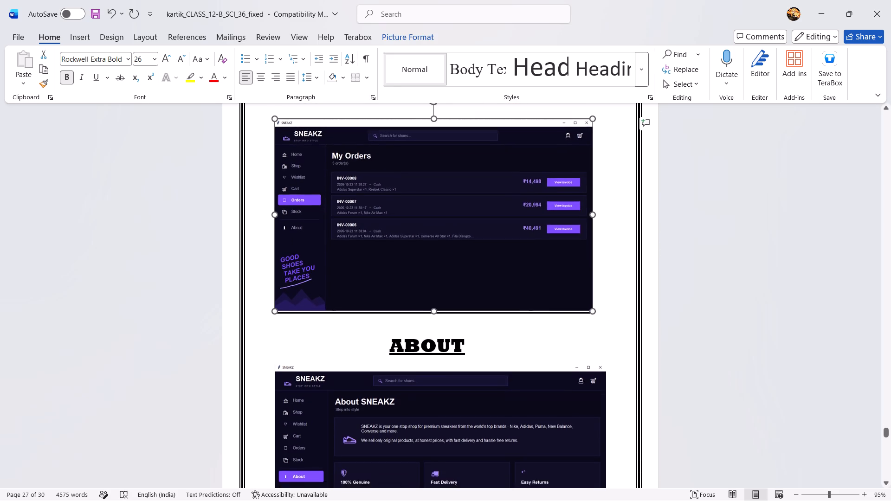
Shrink the My Orders screenshot further, keeping its proportions, to about half the width of the text area.
{"action": "left_click_drag", "start_coordinate": [586, 297], "coordinate": [529, 266]}
{"action": "left_click", "coordinate": [529, 268]}
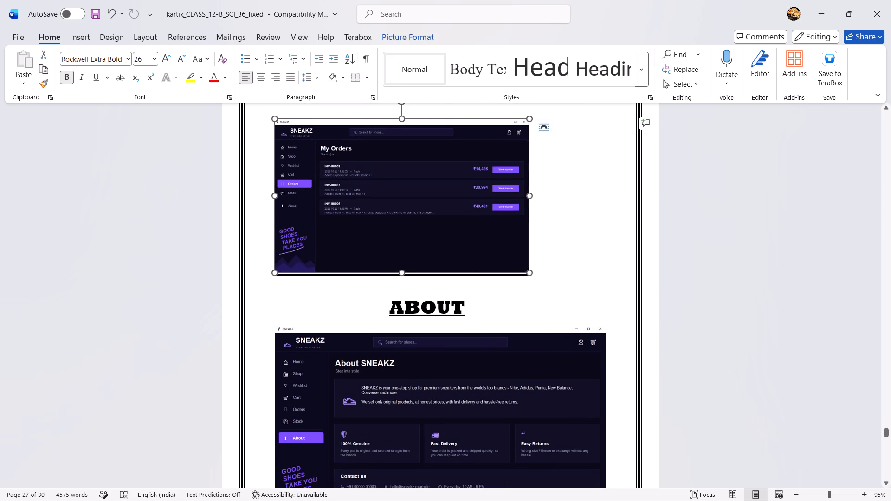
{"action": "left_click_drag", "start_coordinate": [528, 274], "coordinate": [490, 254]}
{"action": "left_click_drag", "start_coordinate": [501, 258], "coordinate": [489, 251]}
{"action": "left_click_drag", "start_coordinate": [495, 251], "coordinate": [451, 214]}
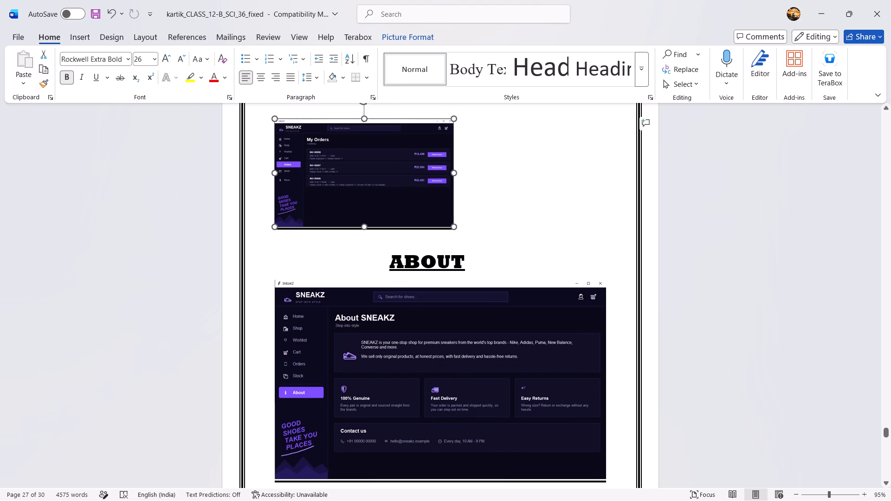
Shrink the Wishlist screenshot proportionally by about an eighth.
{"action": "scroll", "coordinate": [472, 225], "scroll_direction": "up", "scroll_amount": 10}
{"action": "scroll", "coordinate": [391, 410], "scroll_direction": "up", "scroll_amount": 6}
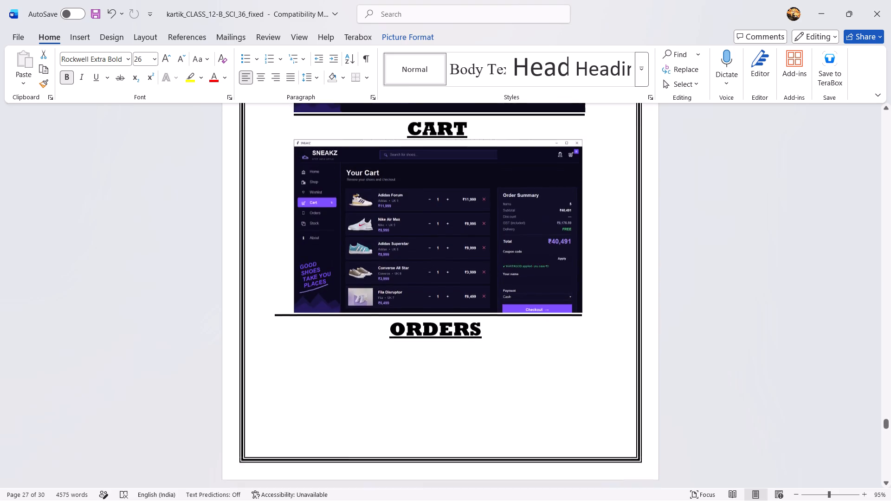
{"action": "scroll", "coordinate": [388, 403], "scroll_direction": "up", "scroll_amount": 7}
{"action": "scroll", "coordinate": [399, 308], "scroll_direction": "up", "scroll_amount": 3}
{"action": "left_click", "coordinate": [399, 317]}
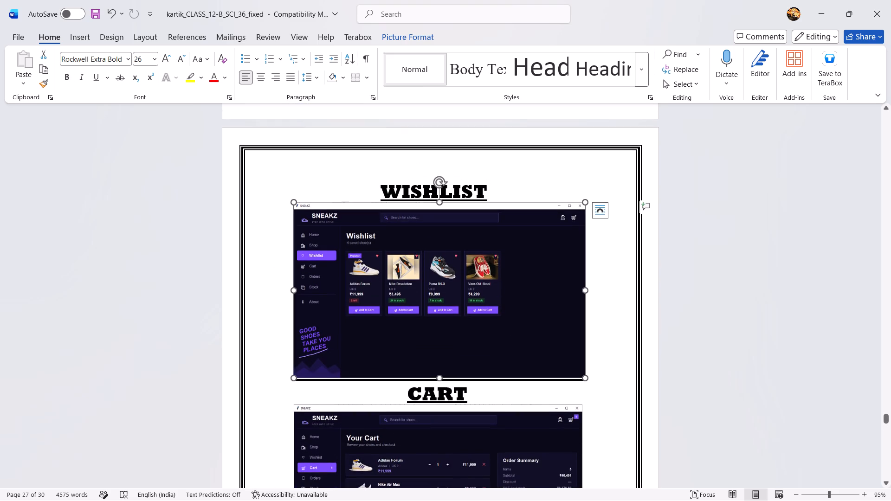
{"action": "left_click_drag", "start_coordinate": [587, 380], "coordinate": [549, 352]}
{"action": "left_click_drag", "start_coordinate": [473, 316], "coordinate": [478, 315]}
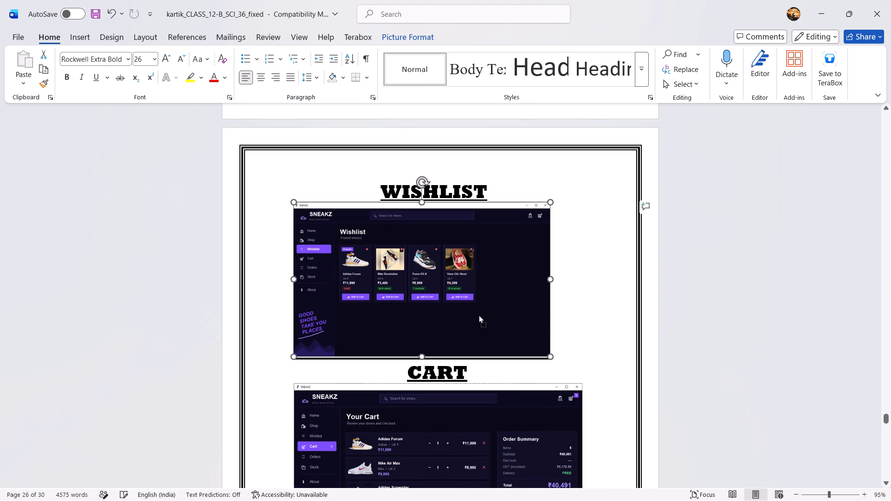
{"action": "left_click_drag", "start_coordinate": [478, 315], "coordinate": [485, 314]}
Shrink the Cart screenshot proportionally to match the width of the Wishlist screenshot.
{"action": "scroll", "coordinate": [512, 357], "scroll_direction": "down", "scroll_amount": 4}
{"action": "left_click", "coordinate": [513, 359]}
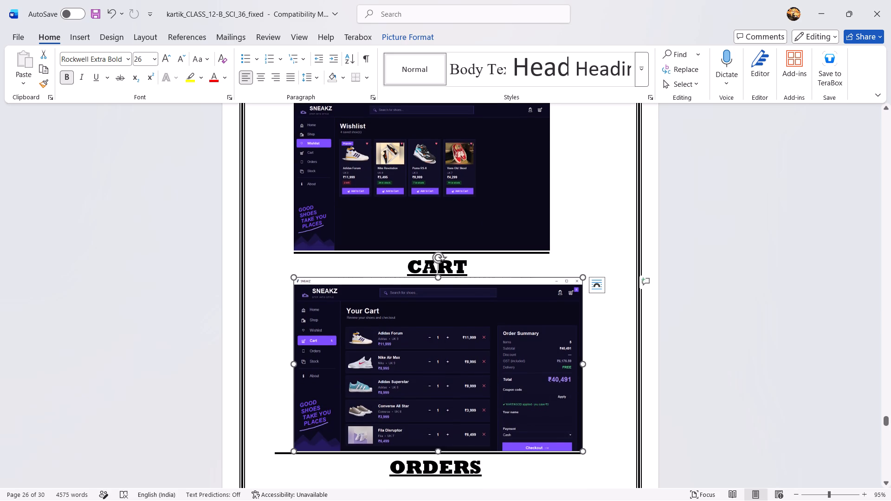
{"action": "left_click_drag", "start_coordinate": [585, 454], "coordinate": [550, 432]}
Enlarge the My Orders screenshot proportionally to about four-fifths of the Cart screenshot's width.
{"action": "scroll", "coordinate": [549, 430], "scroll_direction": "down", "scroll_amount": 5}
{"action": "left_click", "coordinate": [417, 415]}
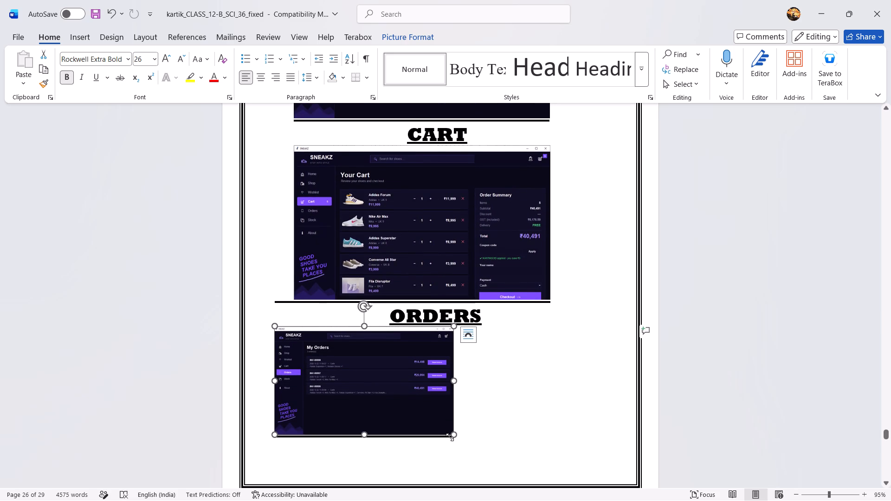
{"action": "left_click_drag", "start_coordinate": [451, 437], "coordinate": [464, 450]}
Reduce the heights of the Cart and Wishlist screenshots slightly while keeping their widths.
{"action": "left_click", "coordinate": [320, 250]}
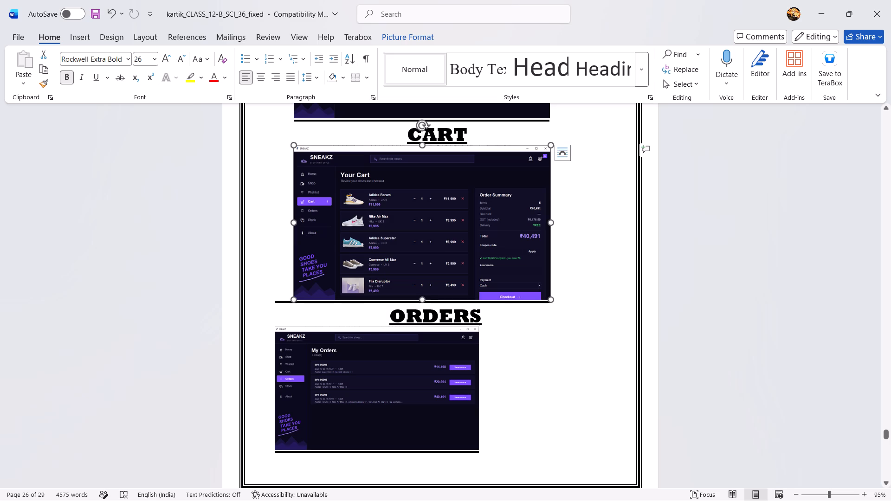
{"action": "left_click_drag", "start_coordinate": [422, 301], "coordinate": [422, 290]}
{"action": "scroll", "coordinate": [422, 290], "scroll_direction": "up", "scroll_amount": 4}
{"action": "left_click", "coordinate": [421, 192]}
{"action": "left_click_drag", "start_coordinate": [422, 224], "coordinate": [422, 216]}
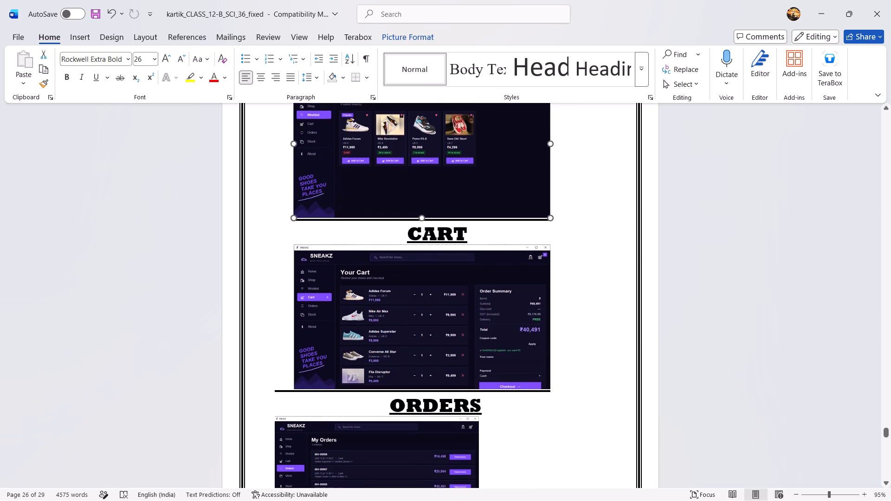
{"action": "left_click_drag", "start_coordinate": [422, 216], "coordinate": [421, 216]}
Enlarge the My Orders screenshot proportionally to about nine-tenths of the Cart screenshot's width.
{"action": "scroll", "coordinate": [419, 227], "scroll_direction": "down", "scroll_amount": 5}
{"action": "left_click", "coordinate": [410, 317]}
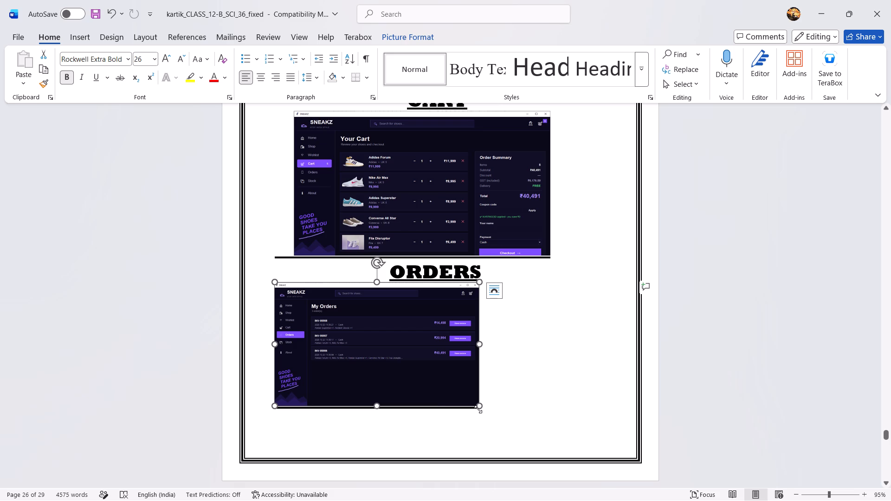
{"action": "left_click_drag", "start_coordinate": [478, 409], "coordinate": [491, 424]}
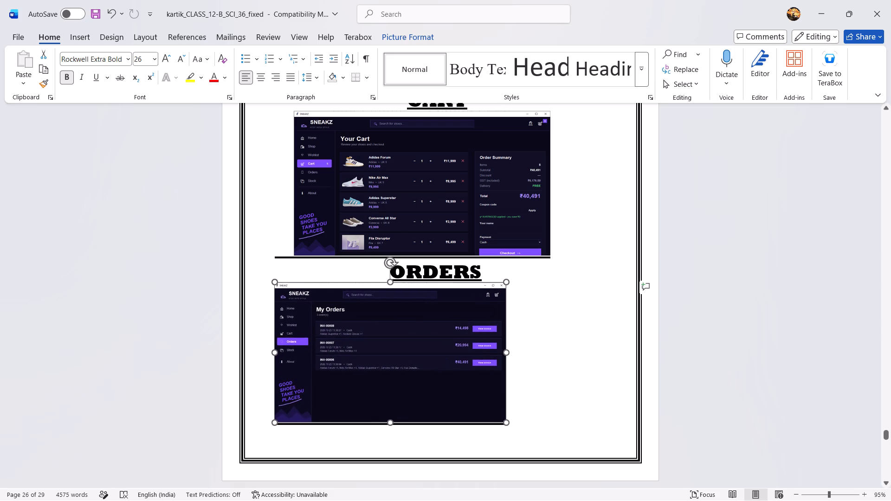
{"action": "left_click_drag", "start_coordinate": [491, 424], "coordinate": [485, 421]}
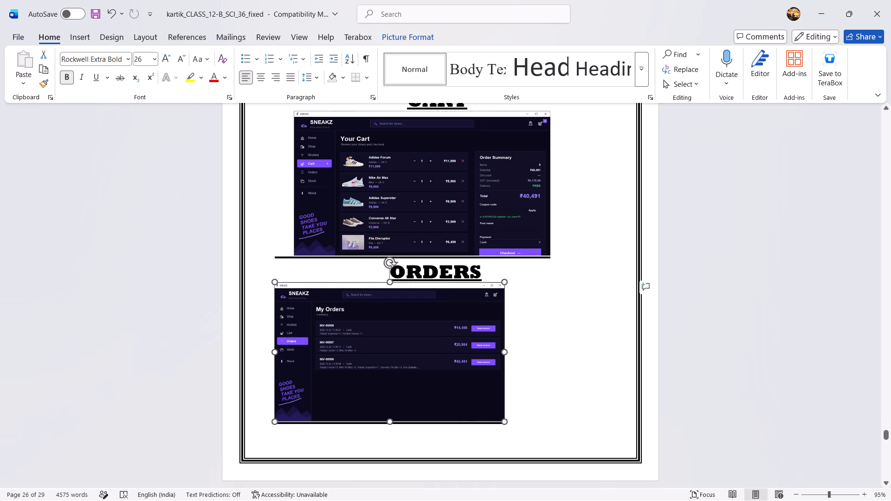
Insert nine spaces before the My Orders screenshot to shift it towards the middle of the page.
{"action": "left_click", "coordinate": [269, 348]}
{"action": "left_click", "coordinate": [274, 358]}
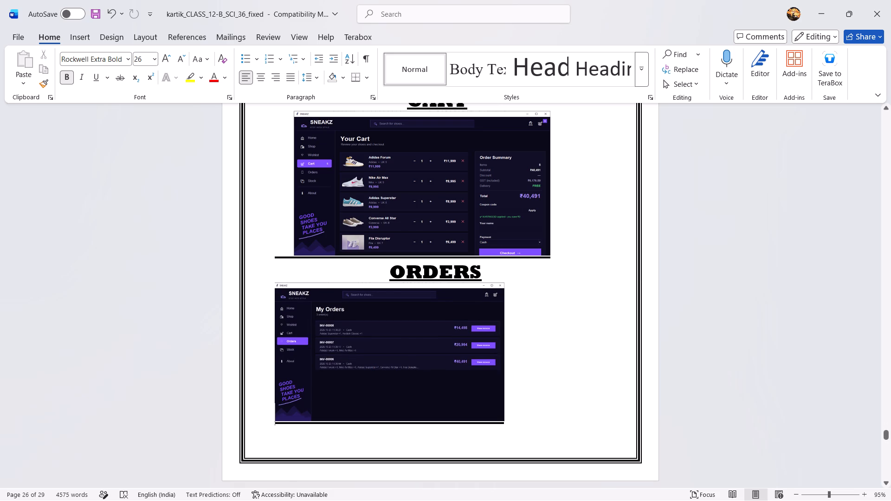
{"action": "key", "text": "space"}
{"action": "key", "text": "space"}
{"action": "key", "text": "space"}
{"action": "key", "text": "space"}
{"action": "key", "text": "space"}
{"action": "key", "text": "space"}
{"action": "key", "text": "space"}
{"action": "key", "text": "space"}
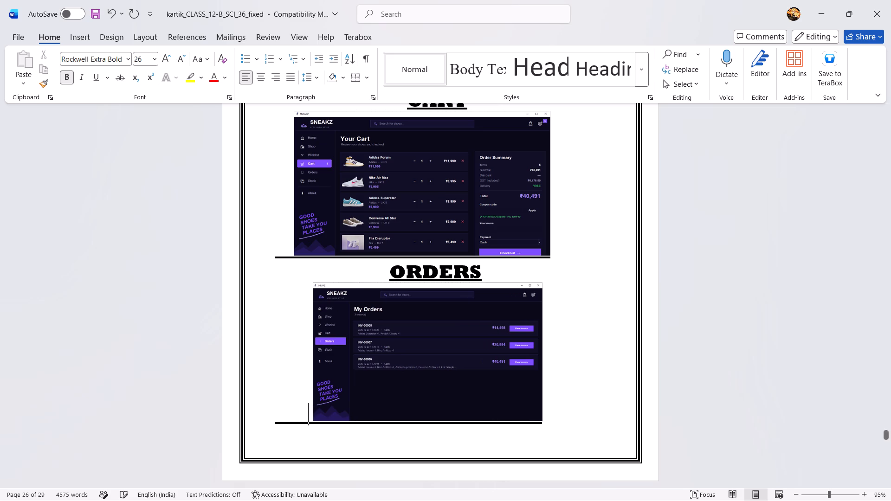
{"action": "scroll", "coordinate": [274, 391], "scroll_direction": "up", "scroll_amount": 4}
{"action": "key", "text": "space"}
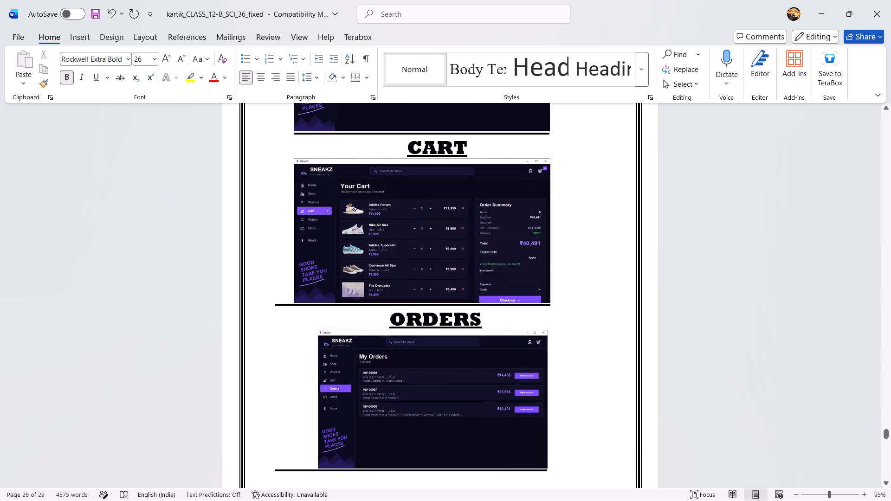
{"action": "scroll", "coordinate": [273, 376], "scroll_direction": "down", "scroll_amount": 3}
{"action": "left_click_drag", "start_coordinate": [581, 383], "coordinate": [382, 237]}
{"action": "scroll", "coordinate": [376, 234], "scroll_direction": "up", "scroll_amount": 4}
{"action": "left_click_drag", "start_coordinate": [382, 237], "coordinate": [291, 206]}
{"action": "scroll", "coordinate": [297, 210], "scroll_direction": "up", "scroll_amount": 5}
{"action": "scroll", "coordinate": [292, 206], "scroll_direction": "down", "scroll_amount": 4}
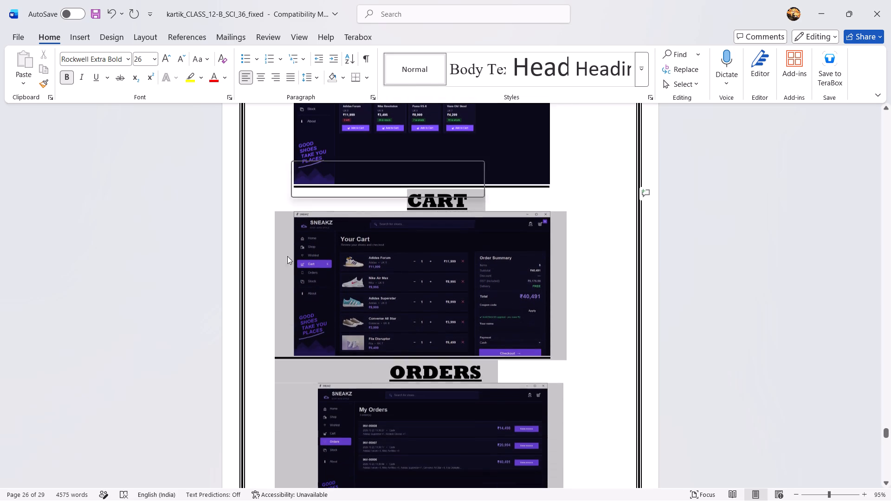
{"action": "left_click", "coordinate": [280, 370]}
Delete the leading spaces before the My Orders, Cart and Wishlist screenshots so all three start at the margin.
{"action": "scroll", "coordinate": [271, 362], "scroll_direction": "down", "scroll_amount": 5}
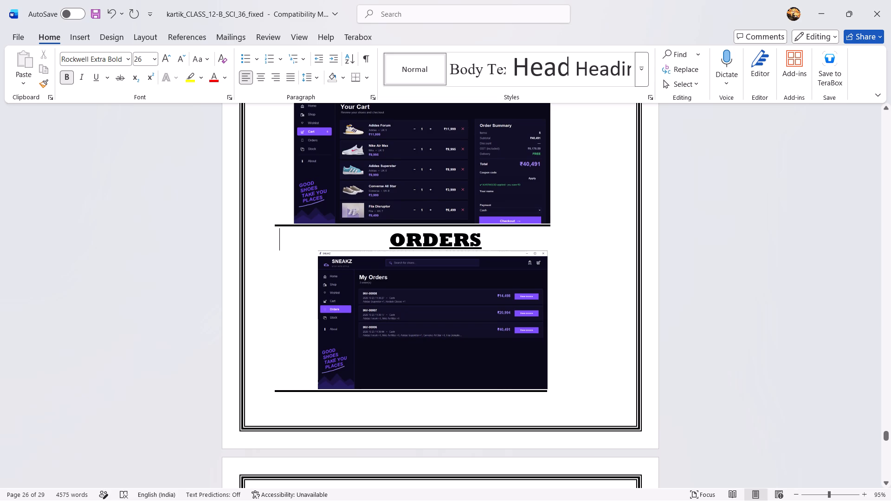
{"action": "left_click_drag", "start_coordinate": [316, 382], "coordinate": [270, 373]}
{"action": "key", "text": "BackSpace"}
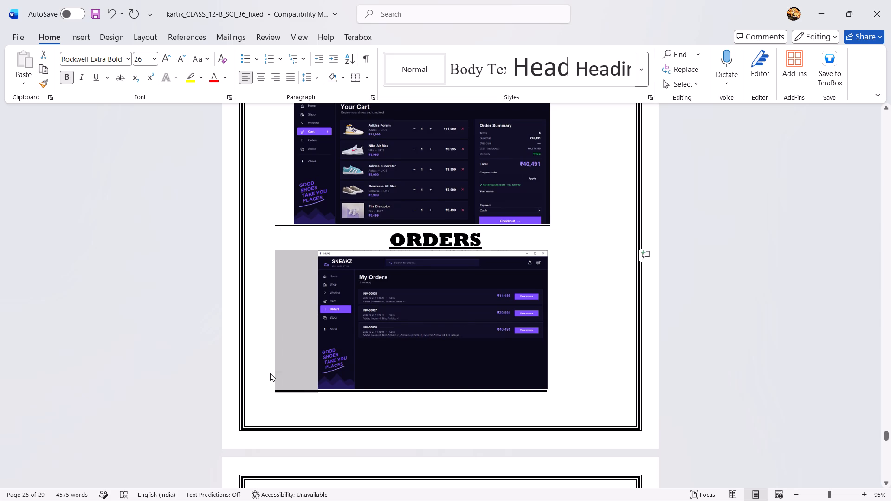
{"action": "left_click_drag", "start_coordinate": [292, 218], "coordinate": [291, 218]}
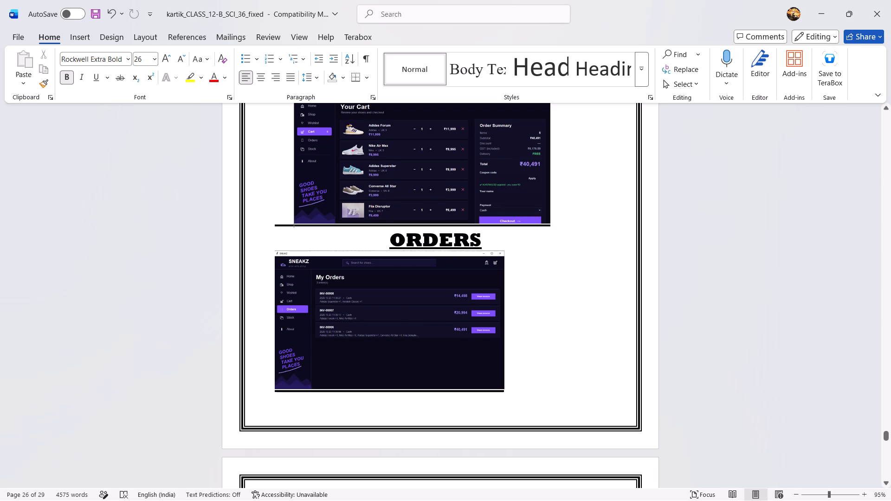
{"action": "left_click_drag", "start_coordinate": [291, 218], "coordinate": [274, 218]}
{"action": "key", "text": "BackSpace"}
{"action": "scroll", "coordinate": [298, 260], "scroll_direction": "up", "scroll_amount": 10}
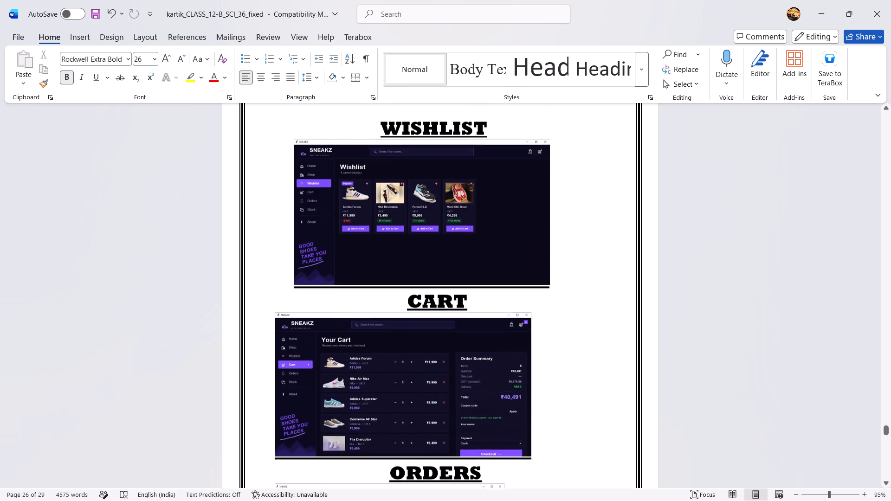
{"action": "left_click_drag", "start_coordinate": [291, 263], "coordinate": [267, 262]}
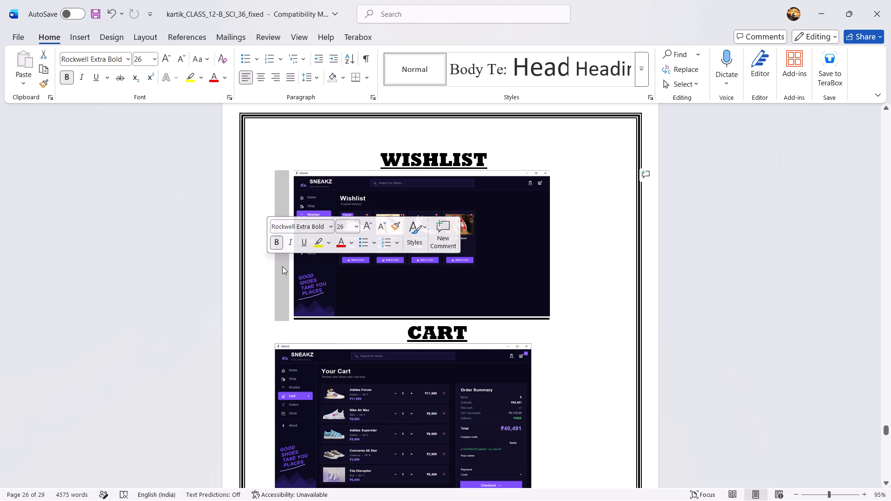
{"action": "key", "text": "BackSpace"}
{"action": "left_click", "coordinate": [274, 277]}
{"action": "key", "text": "BackSpace"}
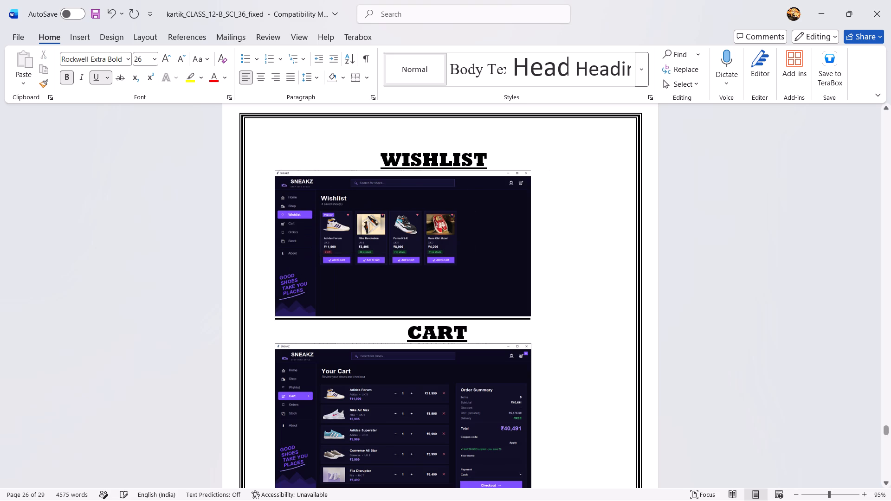
{"action": "left_click", "coordinate": [272, 281]}
{"action": "left_click_drag", "start_coordinate": [272, 281], "coordinate": [259, 281]}
{"action": "left_click", "coordinate": [271, 228]}
Centre everything on the page from the WISHLIST heading through the My Orders screenshot.
{"action": "left_click", "coordinate": [260, 165]}
{"action": "left_click", "coordinate": [260, 162]}
{"action": "left_click", "coordinate": [297, 150]}
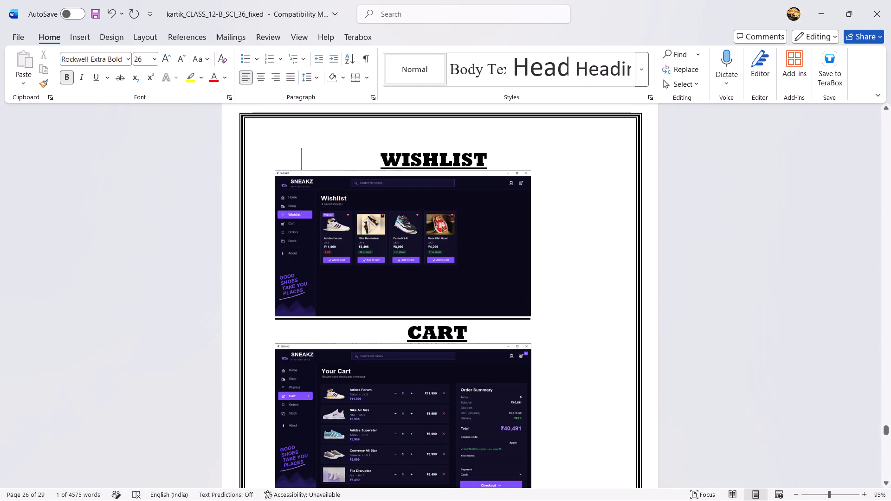
{"action": "left_click_drag", "start_coordinate": [272, 148], "coordinate": [514, 405]}
{"action": "scroll", "coordinate": [351, 339], "scroll_direction": "down", "scroll_amount": 7}
{"action": "scroll", "coordinate": [423, 387], "scroll_direction": "down", "scroll_amount": 1}
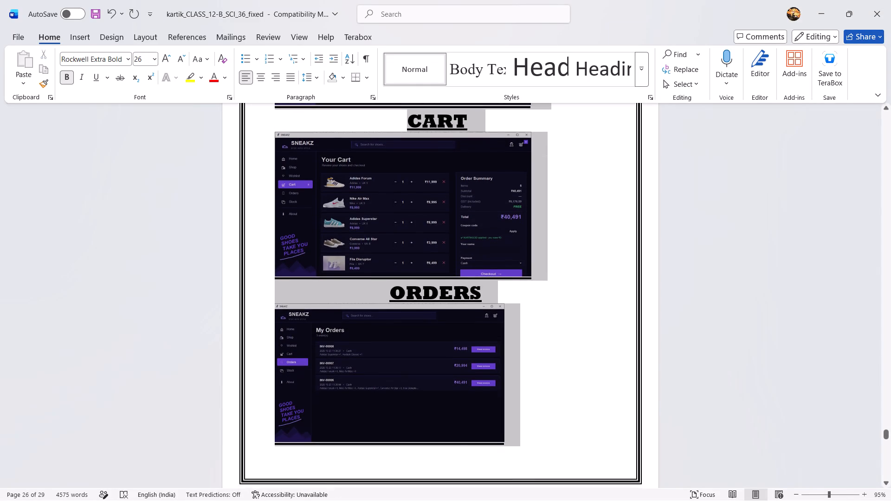
{"action": "left_click_drag", "start_coordinate": [514, 405], "coordinate": [513, 405]}
{"action": "left_click", "coordinate": [258, 71]}
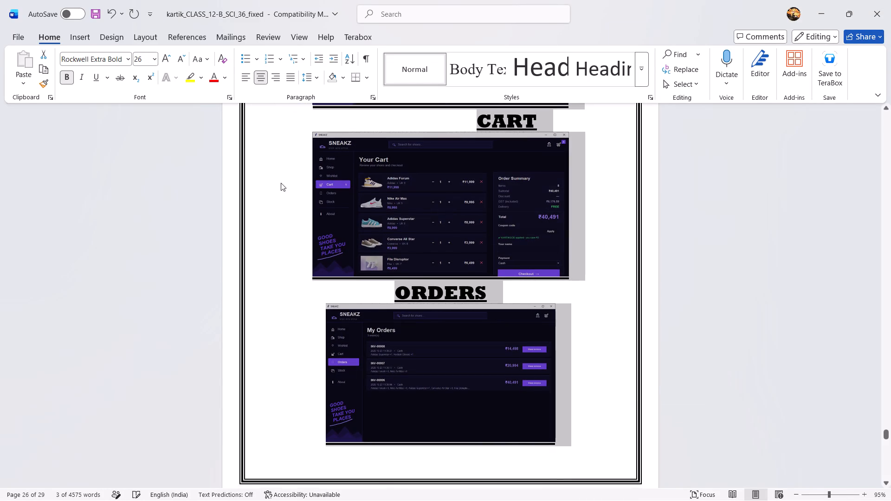
{"action": "left_click", "coordinate": [290, 267]}
Remove the centre alignment from the CART heading, keeping its existing indent so it sits above its screenshot's middle.
{"action": "scroll", "coordinate": [298, 349], "scroll_direction": "up", "scroll_amount": 9}
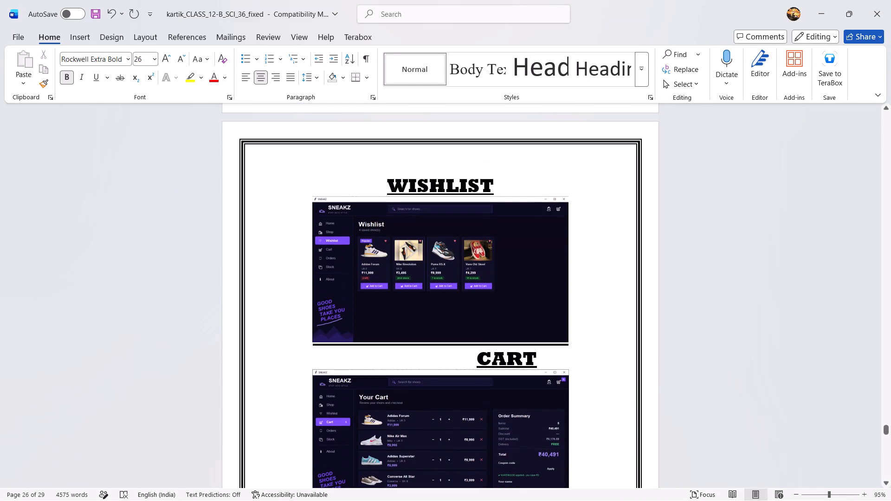
{"action": "left_click", "coordinate": [382, 290]}
{"action": "left_click", "coordinate": [474, 364]}
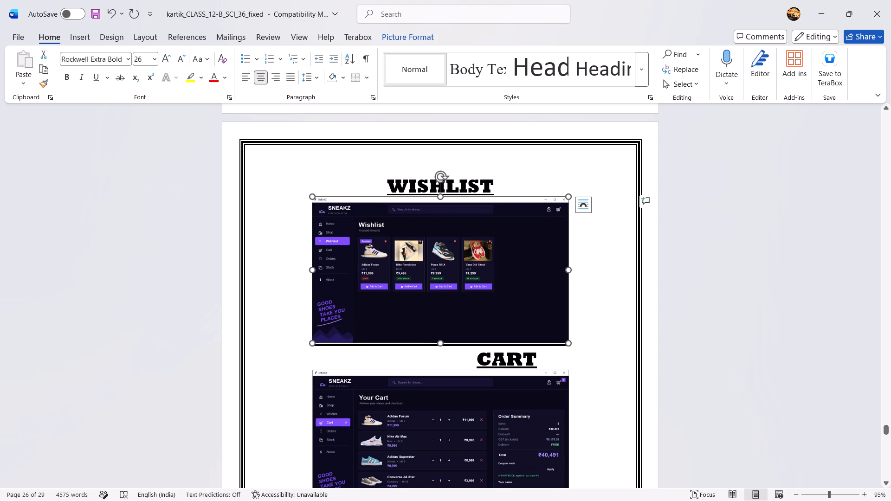
{"action": "key", "text": "BackSpace"}
Widen the Wishlist screenshot by about an eighth without changing its height.
{"action": "left_click", "coordinate": [458, 277]}
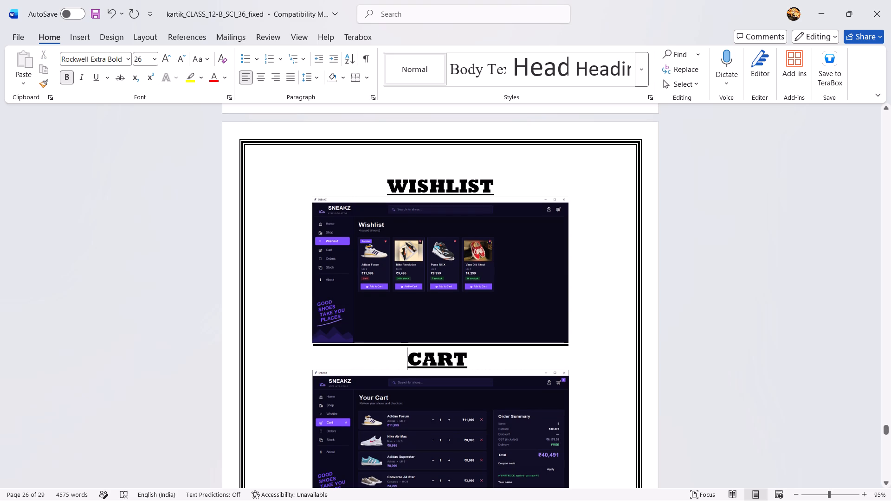
{"action": "left_click_drag", "start_coordinate": [570, 271], "coordinate": [593, 275]}
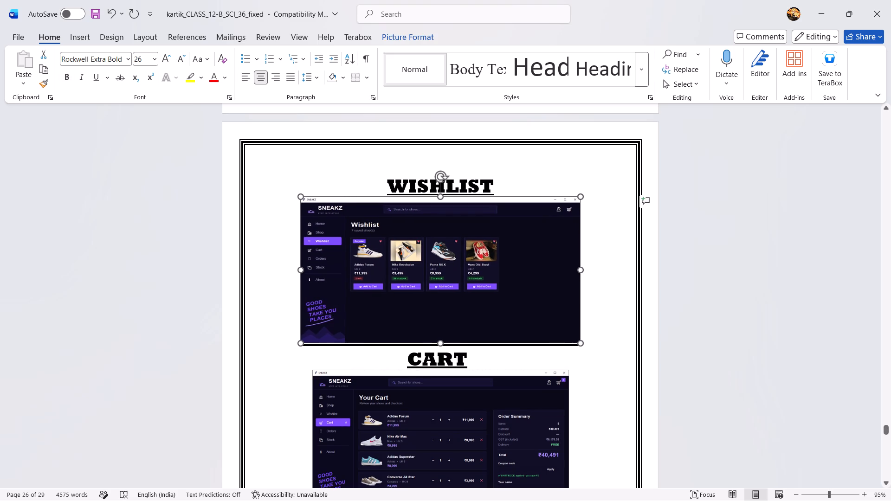
{"action": "left_click_drag", "start_coordinate": [593, 275], "coordinate": [602, 277]}
Reduce the WISHLIST heading's font size to 22.
{"action": "left_click", "coordinate": [506, 174]}
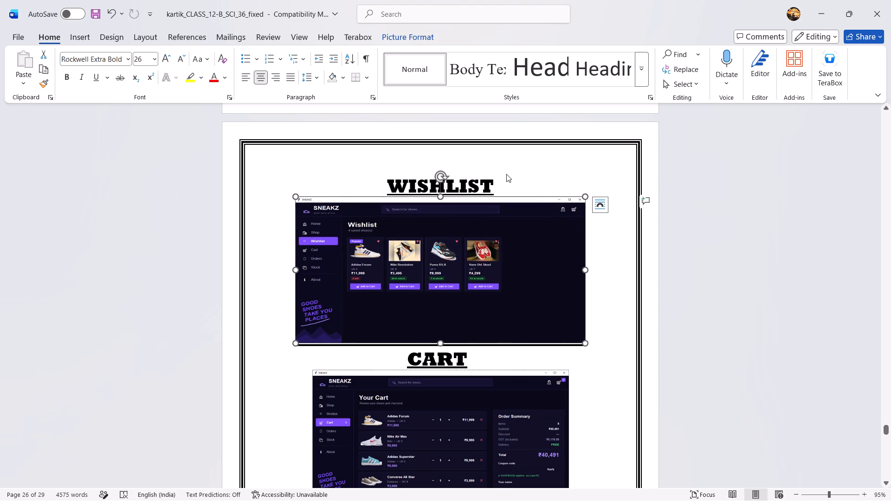
{"action": "left_click_drag", "start_coordinate": [498, 185], "coordinate": [443, 185]}
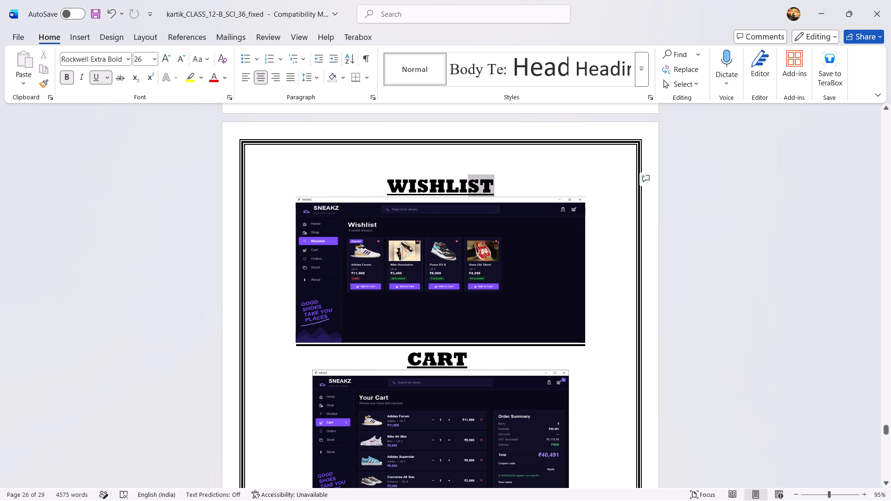
{"action": "left_click_drag", "start_coordinate": [443, 185], "coordinate": [363, 181]}
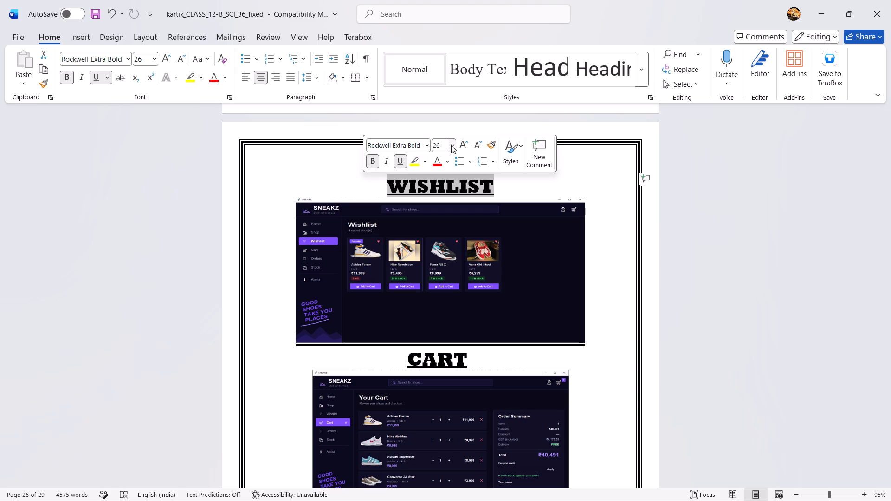
{"action": "left_click", "coordinate": [478, 146]}
{"action": "left_click", "coordinate": [478, 146]}
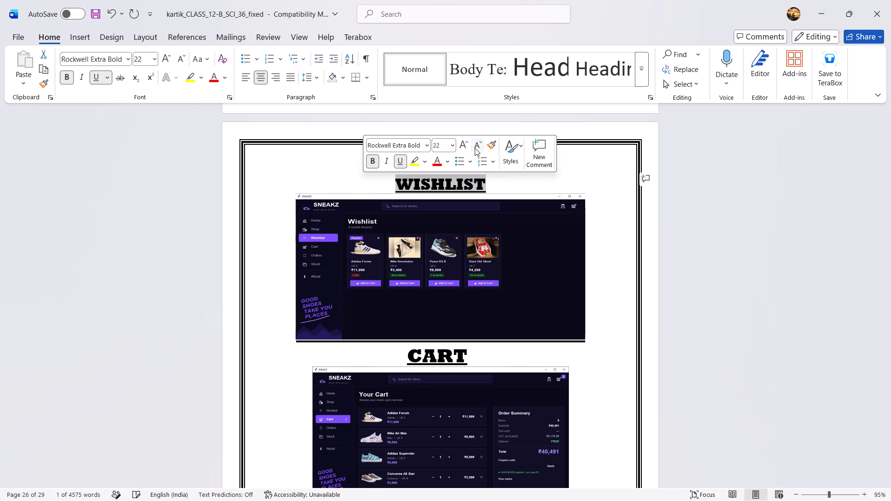
{"action": "left_click", "coordinate": [612, 297]}
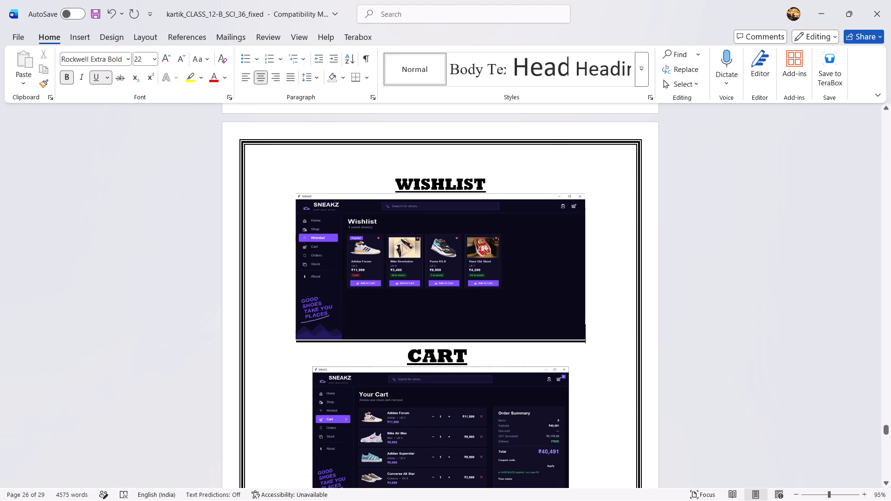
Reduce the CART heading's font size to 22.
{"action": "scroll", "coordinate": [555, 308], "scroll_direction": "up", "scroll_amount": 2}
{"action": "scroll", "coordinate": [552, 308], "scroll_direction": "down", "scroll_amount": 5}
{"action": "left_click_drag", "start_coordinate": [479, 283], "coordinate": [415, 275]}
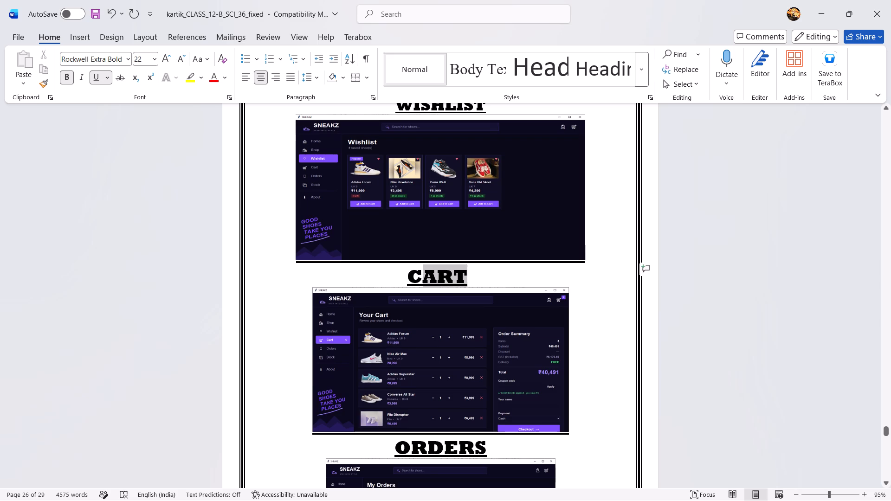
{"action": "left_click_drag", "start_coordinate": [415, 275], "coordinate": [405, 275]}
{"action": "left_click", "coordinate": [523, 238]}
{"action": "left_click", "coordinate": [523, 238]}
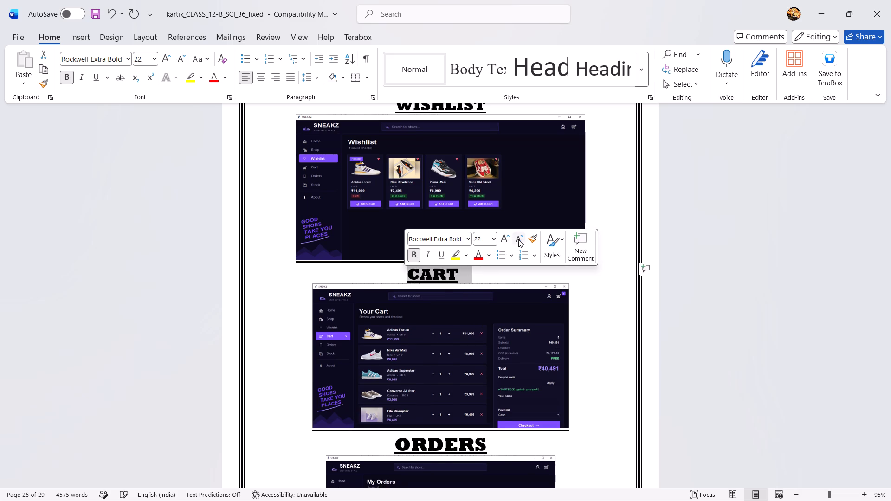
{"action": "left_click", "coordinate": [598, 377]}
Reduce the ORDERS heading's font size to 22 to match the CART heading.
{"action": "scroll", "coordinate": [595, 377], "scroll_direction": "down", "scroll_amount": 3}
{"action": "left_click_drag", "start_coordinate": [503, 368], "coordinate": [423, 366]}
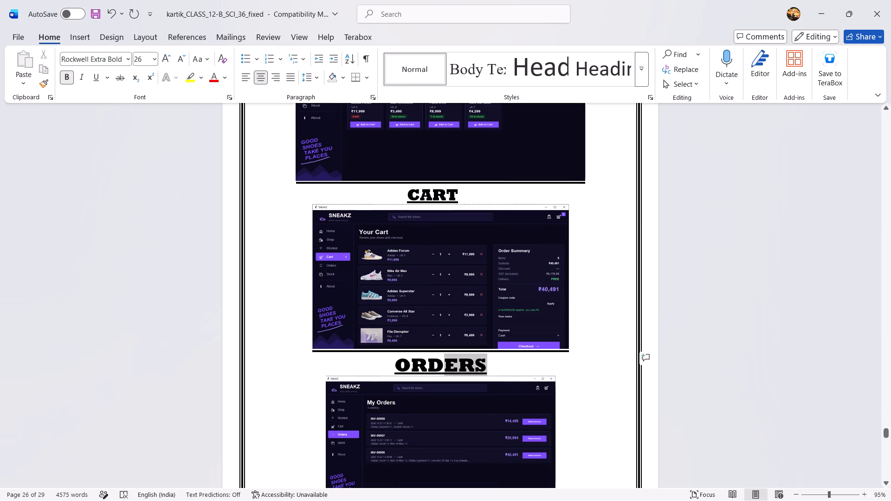
{"action": "left_click_drag", "start_coordinate": [423, 366], "coordinate": [393, 362]}
{"action": "double_click", "coordinate": [509, 325]}
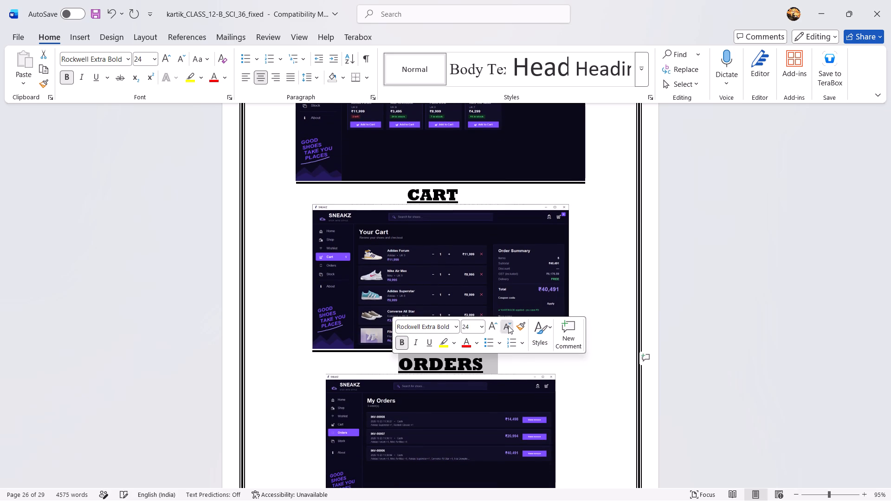
{"action": "left_click", "coordinate": [586, 379]}
Enlarge the Cart screenshot proportionally by a little under a tenth.
{"action": "scroll", "coordinate": [509, 310], "scroll_direction": "up", "scroll_amount": 3}
{"action": "left_click", "coordinate": [507, 310]}
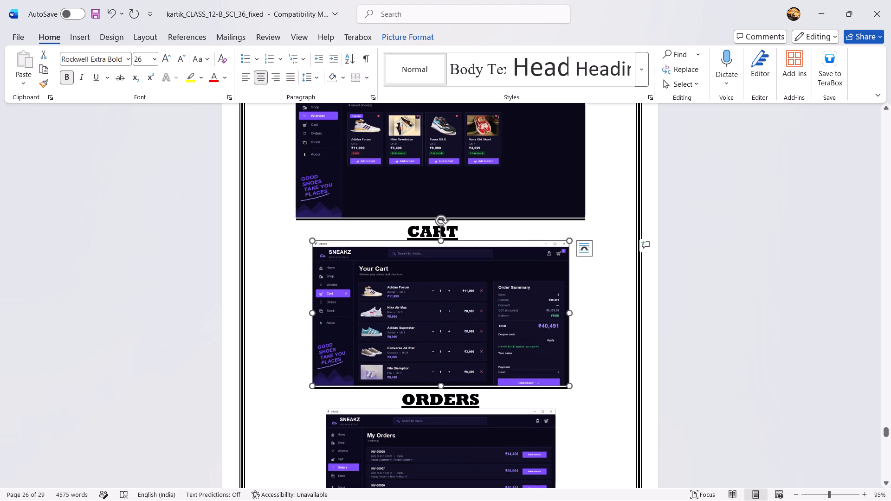
{"action": "left_click_drag", "start_coordinate": [567, 386], "coordinate": [591, 405]}
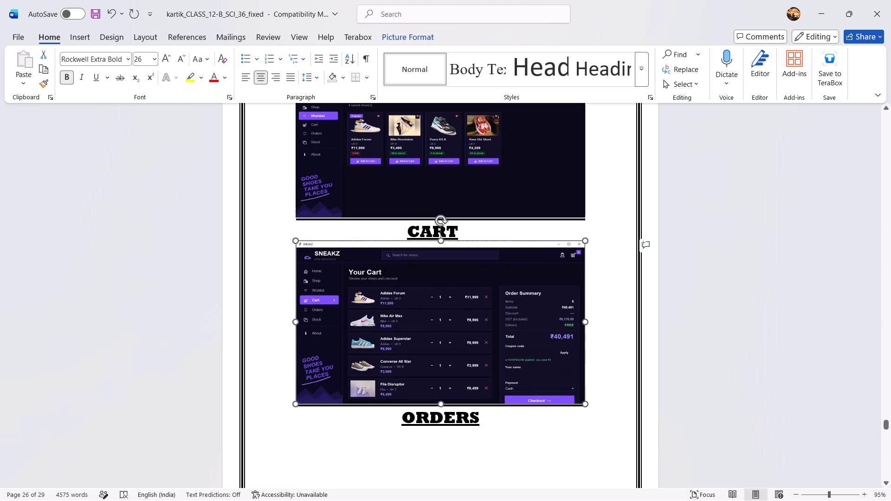
{"action": "left_click_drag", "start_coordinate": [591, 405], "coordinate": [581, 397]}
{"action": "scroll", "coordinate": [579, 395], "scroll_direction": "down", "scroll_amount": 5}
{"action": "scroll", "coordinate": [519, 358], "scroll_direction": "up", "scroll_amount": 9}
Shrink the Wishlist screenshot proportionally by about 5 percent.
{"action": "left_click", "coordinate": [503, 309]}
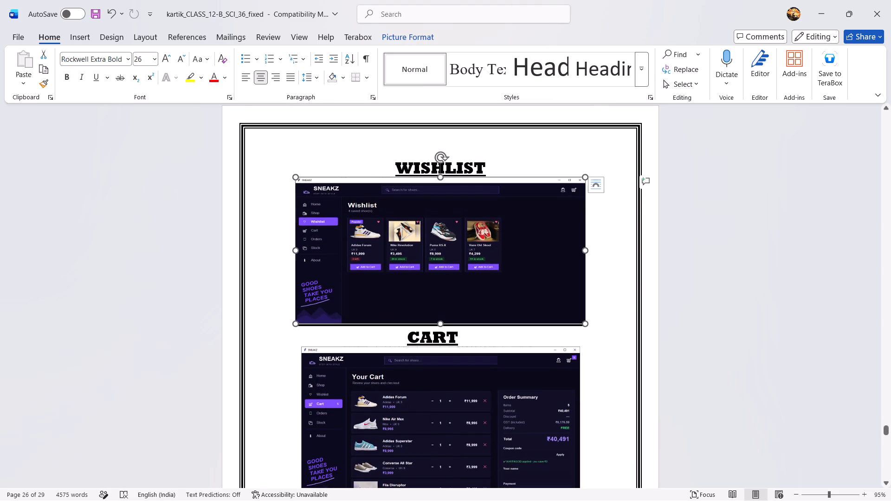
{"action": "left_click_drag", "start_coordinate": [584, 325], "coordinate": [567, 319]}
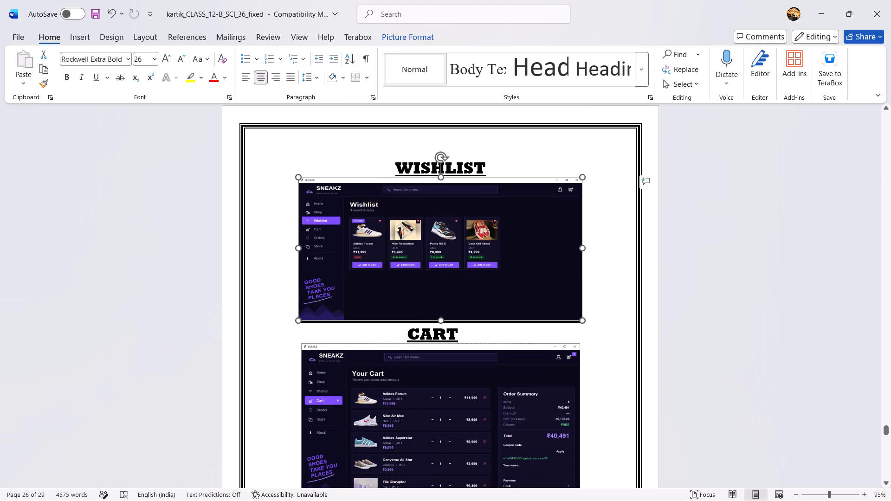
{"action": "left_click_drag", "start_coordinate": [567, 319], "coordinate": [557, 315]}
{"action": "left_click", "coordinate": [599, 333]}
Shrink the Cart screenshot slightly in proportion so its width matches the Wishlist screenshot.
{"action": "scroll", "coordinate": [577, 347], "scroll_direction": "down", "scroll_amount": 2}
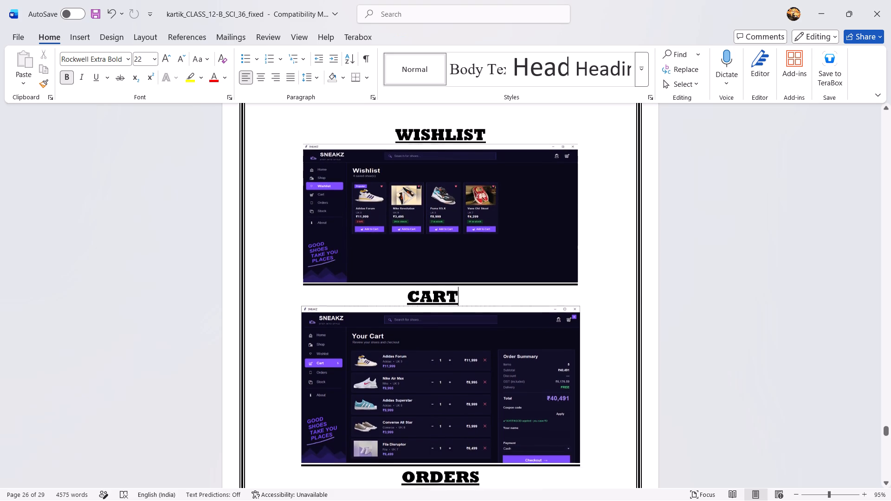
{"action": "left_click", "coordinate": [559, 347]}
{"action": "left_click_drag", "start_coordinate": [581, 447], "coordinate": [570, 439]}
Enlarge the My Orders screenshot slightly in proportion and stretch it horizontally to about the Cart screenshot's width.
{"action": "scroll", "coordinate": [587, 405], "scroll_direction": "down", "scroll_amount": 5}
{"action": "left_click", "coordinate": [535, 396]}
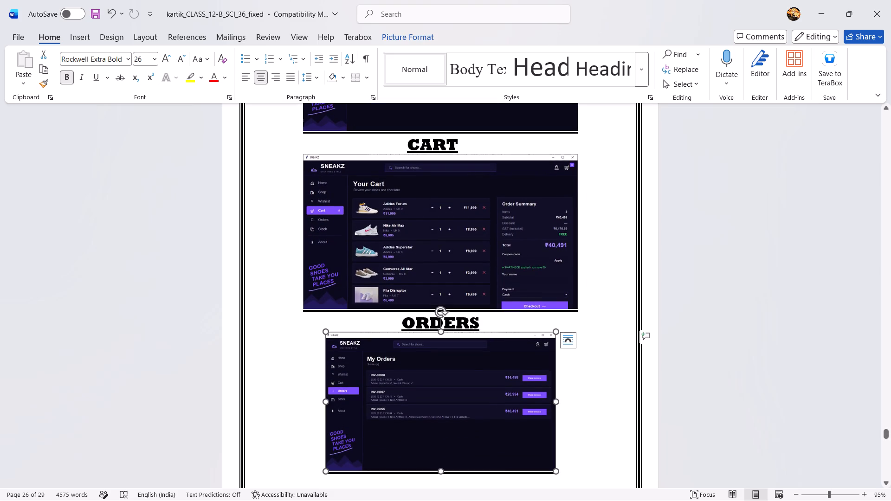
{"action": "left_click_drag", "start_coordinate": [556, 474], "coordinate": [569, 485]}
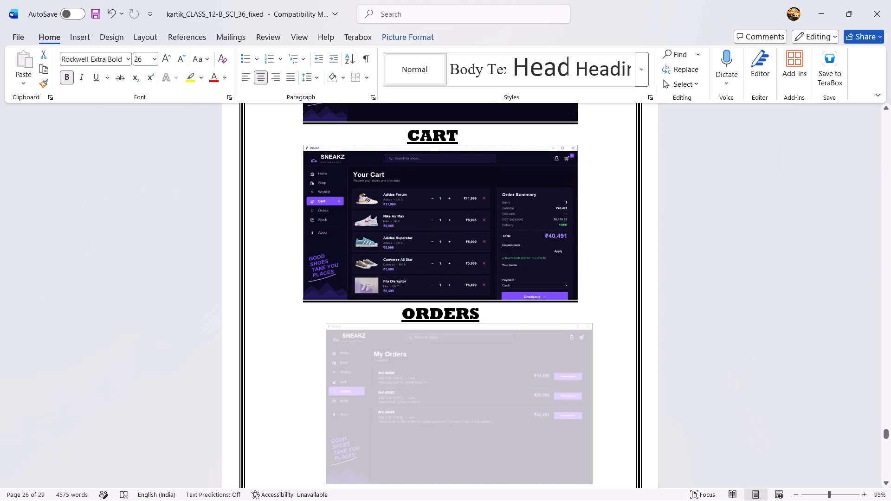
{"action": "left_click_drag", "start_coordinate": [569, 485], "coordinate": [538, 449]}
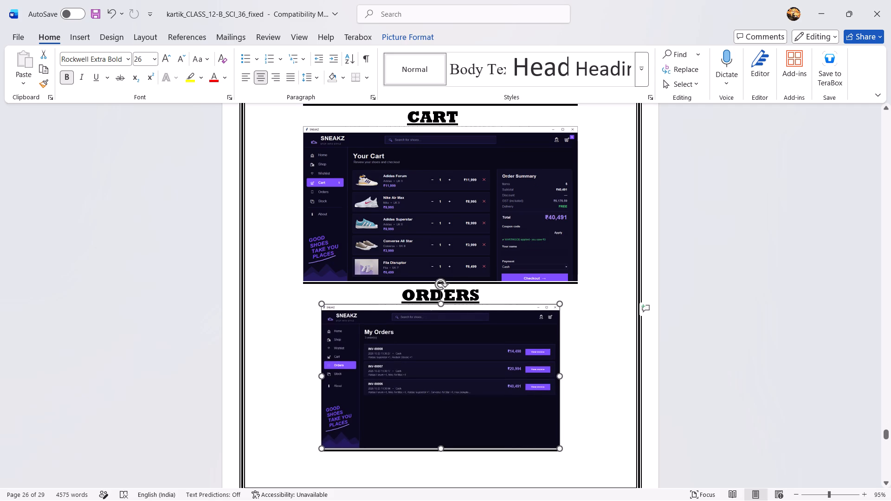
{"action": "left_click_drag", "start_coordinate": [538, 449], "coordinate": [538, 449]}
{"action": "left_click_drag", "start_coordinate": [562, 447], "coordinate": [563, 450]}
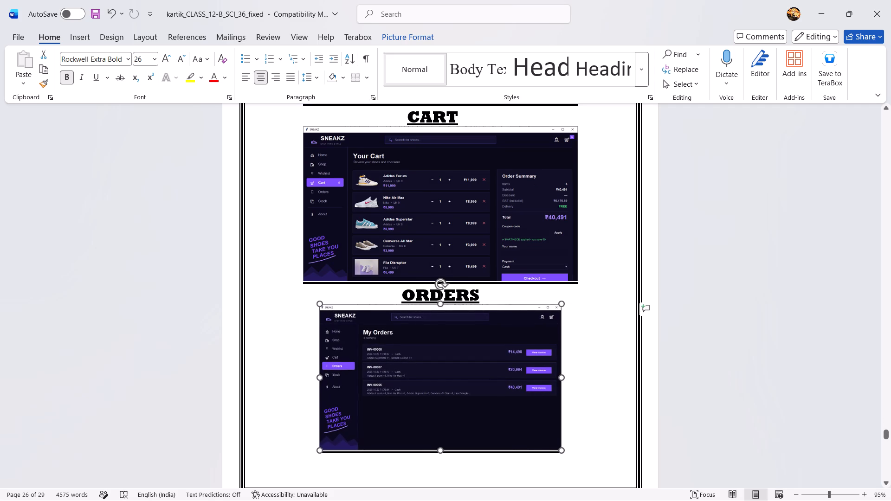
{"action": "left_click_drag", "start_coordinate": [563, 450], "coordinate": [565, 451]}
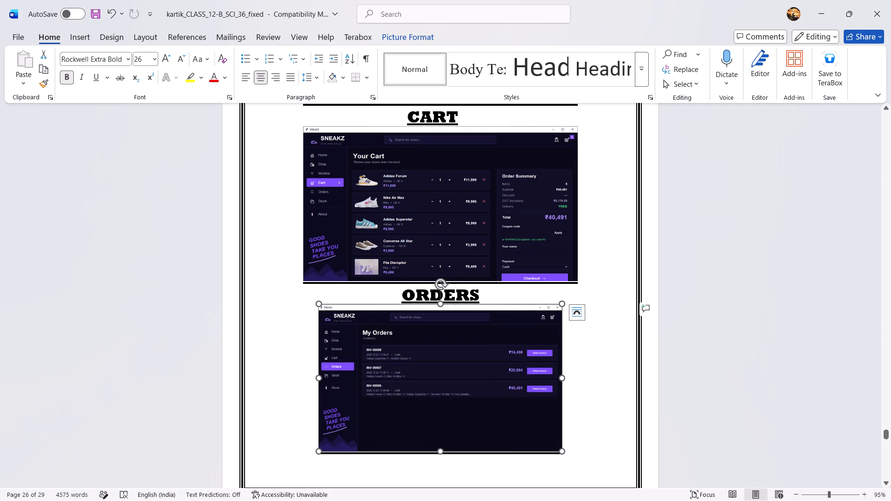
{"action": "left_click_drag", "start_coordinate": [563, 378], "coordinate": [592, 382]}
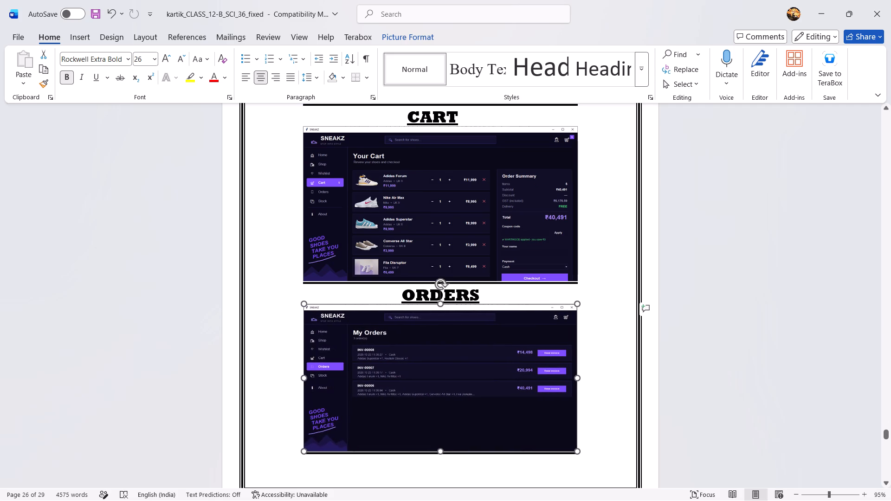
{"action": "left_click", "coordinate": [606, 402]}
Remove the underline formatting that draws a black line beneath the Wishlist screenshot.
{"action": "scroll", "coordinate": [572, 400], "scroll_direction": "down", "scroll_amount": 5}
{"action": "scroll", "coordinate": [548, 400], "scroll_direction": "up", "scroll_amount": 10}
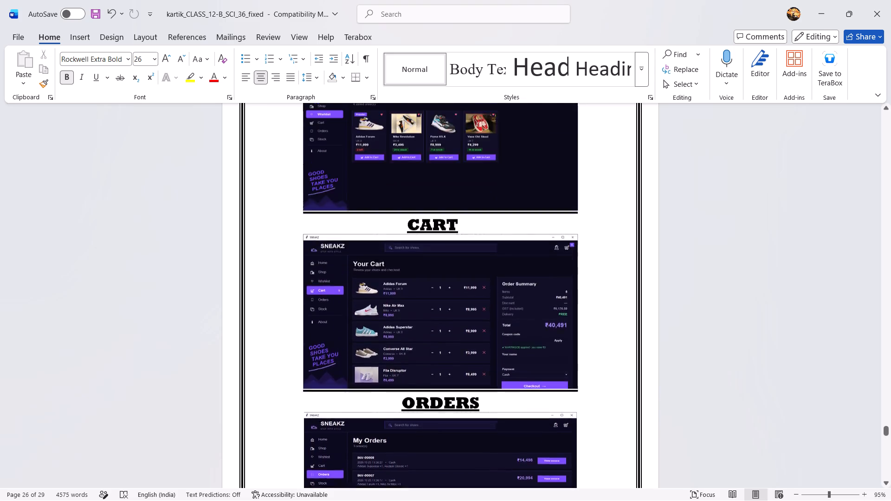
{"action": "scroll", "coordinate": [546, 400], "scroll_direction": "up", "scroll_amount": 8}
{"action": "scroll", "coordinate": [532, 396], "scroll_direction": "down", "scroll_amount": 7}
{"action": "right_click", "coordinate": [452, 203]}
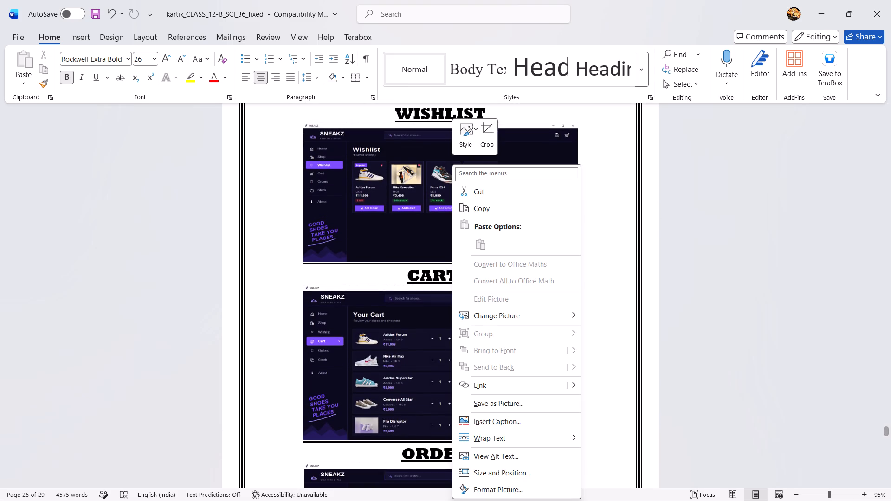
{"action": "left_click", "coordinate": [417, 228]}
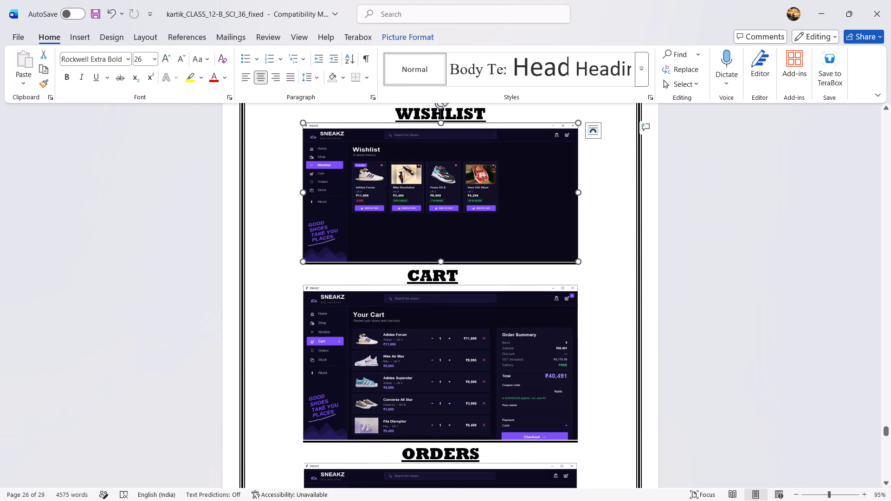
{"action": "key", "text": "ctrl+u"}
{"action": "key", "text": "ctrl+u"}
Remove the underline formatting beneath the Cart screenshot.
{"action": "right_click", "coordinate": [418, 360]}
{"action": "left_click", "coordinate": [396, 353]}
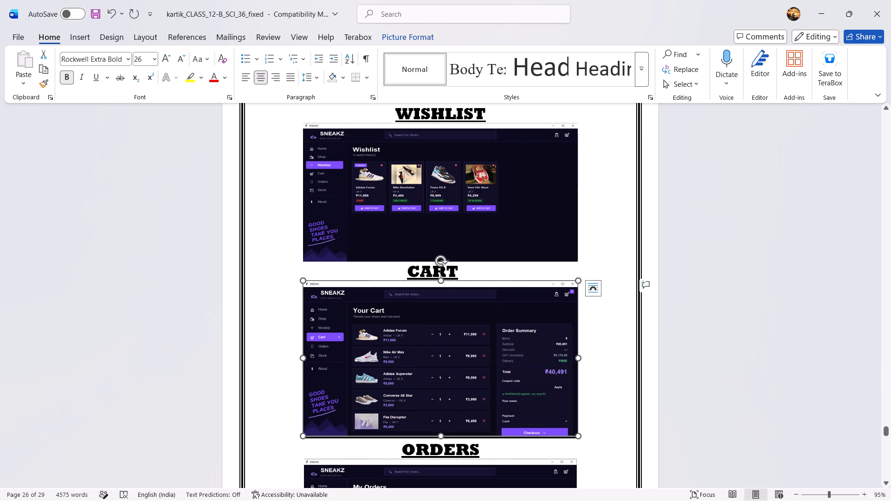
{"action": "key", "text": "ctrl+u"}
{"action": "key", "text": "ctrl+u"}
Remove the underline formatting beneath the My Orders screenshot.
{"action": "scroll", "coordinate": [394, 352], "scroll_direction": "down", "scroll_amount": 6}
{"action": "left_click", "coordinate": [406, 380]}
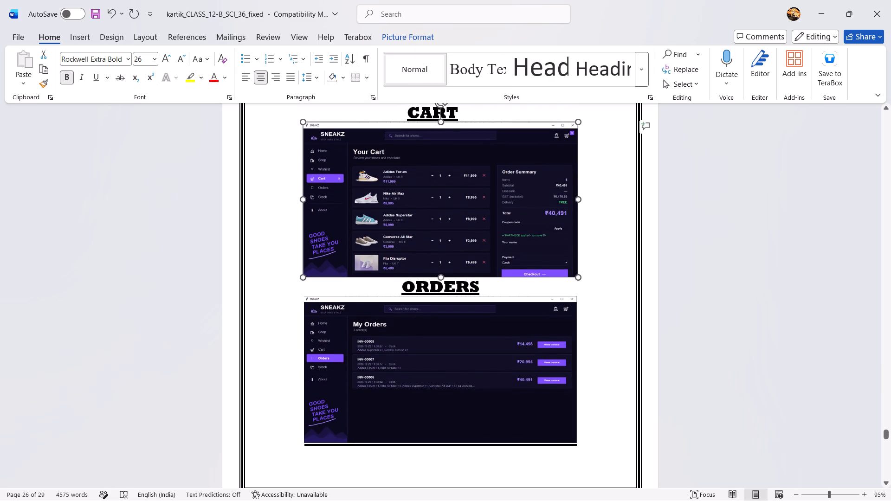
{"action": "key", "text": "ctrl+u"}
{"action": "key", "text": "ctrl+u"}
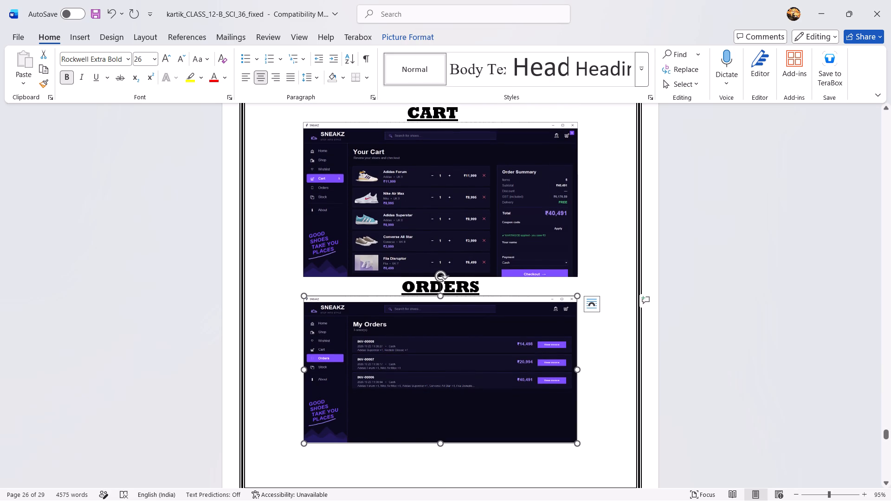
Enlarge the My Orders screenshot proportionally by about 2 percent.
{"action": "left_click", "coordinate": [578, 444]}
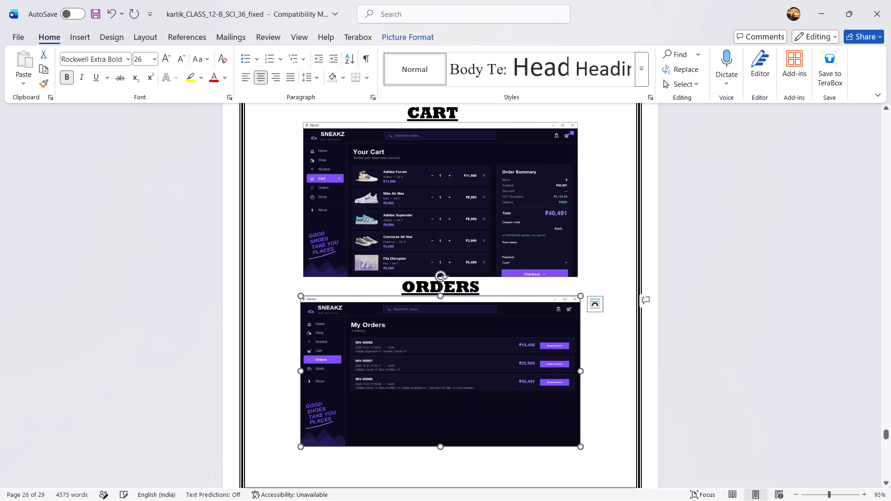
{"action": "left_click", "coordinate": [605, 387]}
{"action": "left_click", "coordinate": [556, 225]}
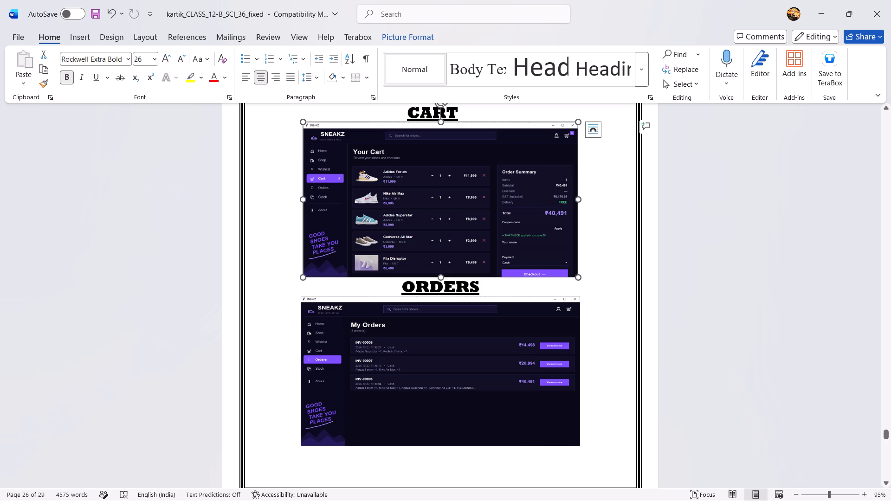
Shrink the About SNEAKZ screenshot under the ABOUT heading proportionally by about 6 percent.
{"action": "scroll", "coordinate": [588, 319], "scroll_direction": "down", "scroll_amount": 20}
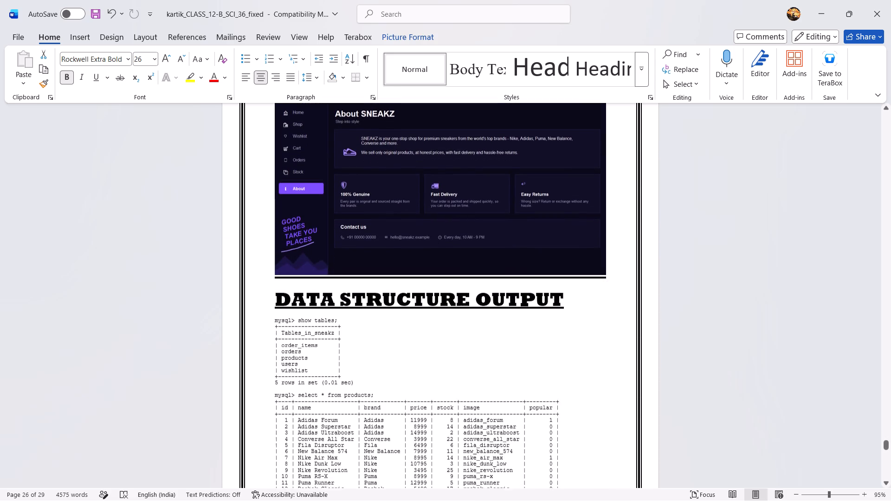
{"action": "scroll", "coordinate": [547, 316], "scroll_direction": "down", "scroll_amount": 1}
{"action": "scroll", "coordinate": [527, 269], "scroll_direction": "up", "scroll_amount": 4}
{"action": "left_click", "coordinate": [522, 288]}
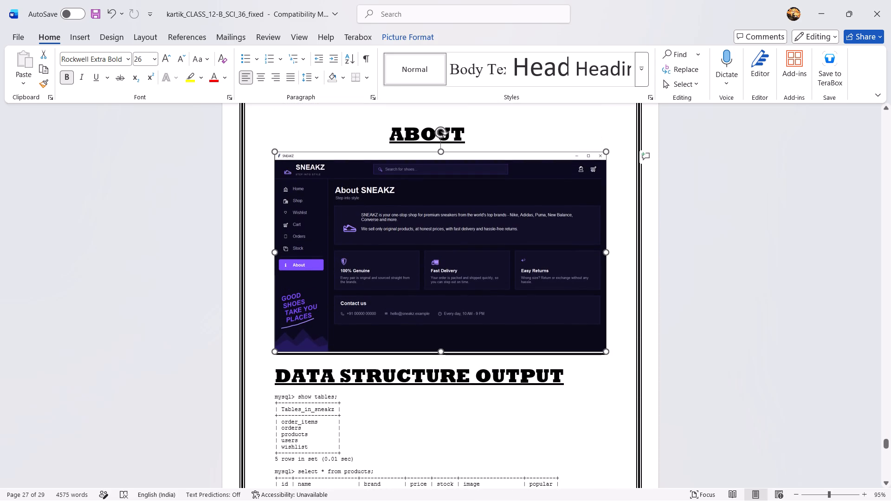
{"action": "left_click_drag", "start_coordinate": [604, 352], "coordinate": [584, 336]}
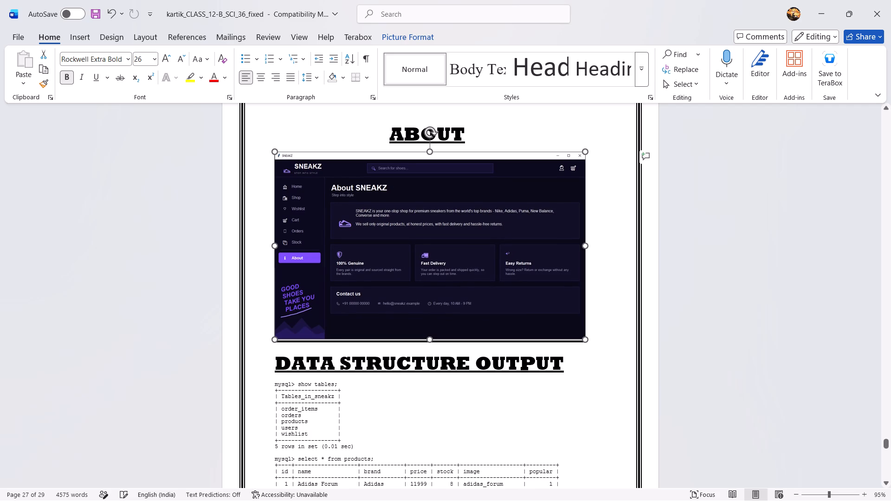
Centre the About SNEAKZ screenshot on the page.
{"action": "left_click", "coordinate": [460, 282]}
{"action": "left_click", "coordinate": [259, 73]}
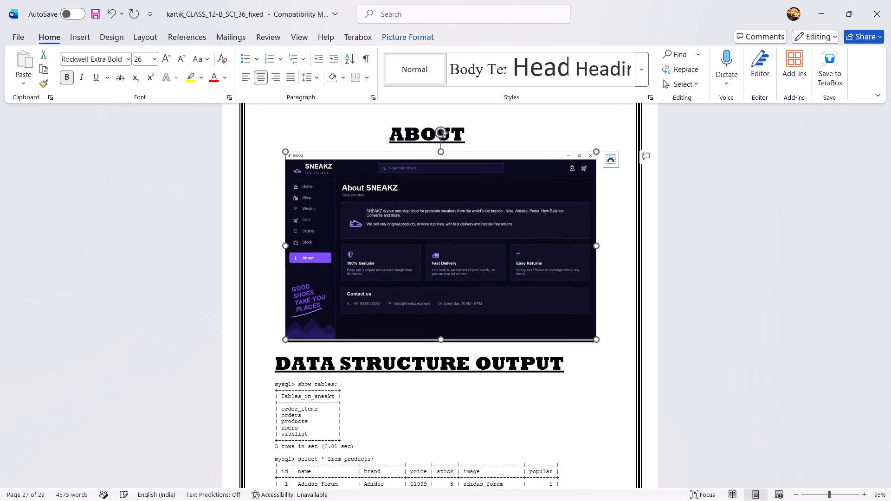
Shrink the About SNEAKZ screenshot slightly in proportion and widen it a little without changing its height.
{"action": "left_click_drag", "start_coordinate": [595, 340], "coordinate": [586, 336]}
{"action": "left_click_drag", "start_coordinate": [595, 242], "coordinate": [605, 242]}
{"action": "left_click", "coordinate": [620, 367]}
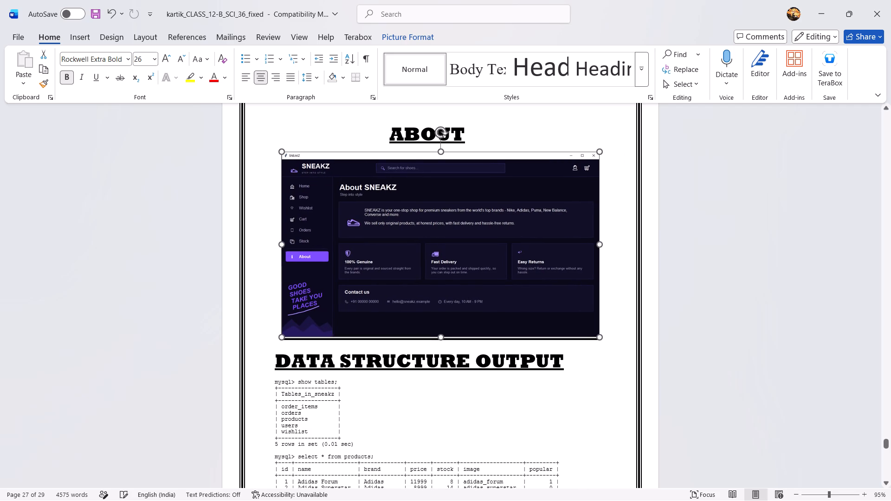
Review the layout of the remaining pages, from the DATA STRUCTURE OUTPUT section through the bibliography to the closing THANK YOU page.
{"action": "scroll", "coordinate": [601, 369], "scroll_direction": "down", "scroll_amount": 11}
{"action": "scroll", "coordinate": [558, 350], "scroll_direction": "down", "scroll_amount": 7}
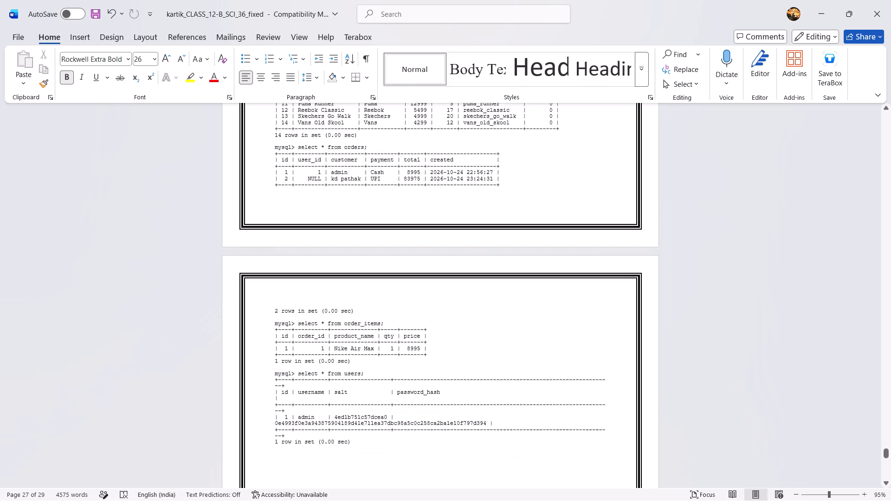
{"action": "scroll", "coordinate": [549, 347], "scroll_direction": "down", "scroll_amount": 18}
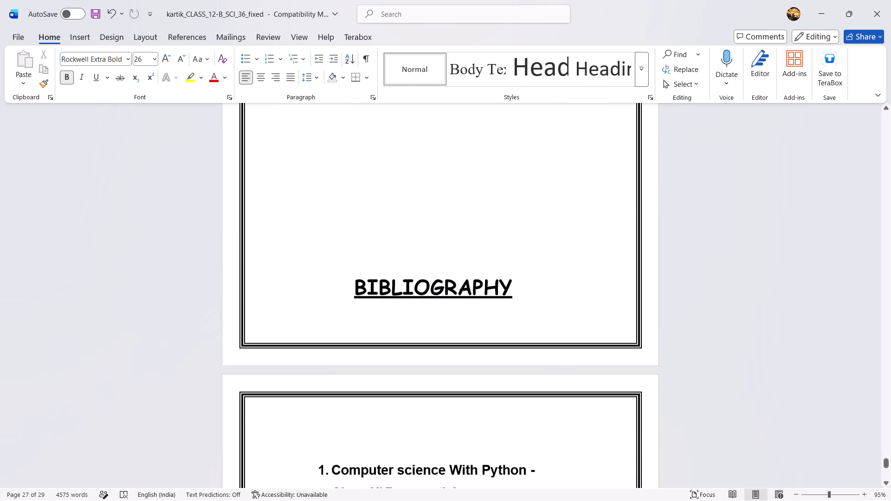
{"action": "scroll", "coordinate": [522, 340], "scroll_direction": "up", "scroll_amount": 17}
{"action": "scroll", "coordinate": [510, 335], "scroll_direction": "up", "scroll_amount": 12}
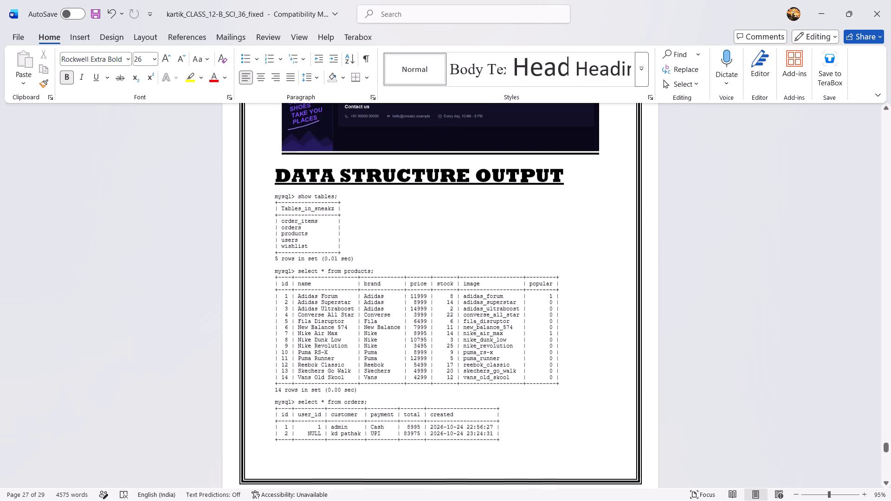
{"action": "scroll", "coordinate": [502, 334], "scroll_direction": "up", "scroll_amount": 3}
{"action": "scroll", "coordinate": [499, 334], "scroll_direction": "down", "scroll_amount": 10}
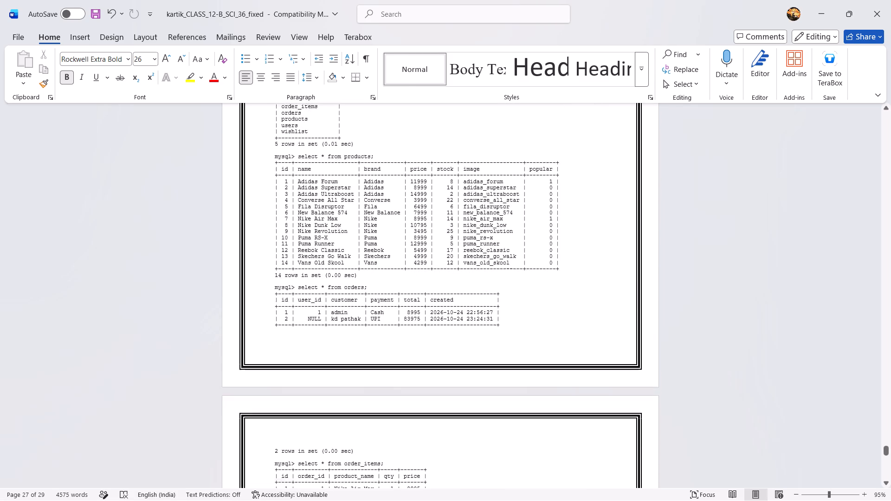
{"action": "scroll", "coordinate": [510, 345], "scroll_direction": "down", "scroll_amount": 13}
{"action": "left_click_drag", "start_coordinate": [885, 454], "coordinate": [887, 469]}
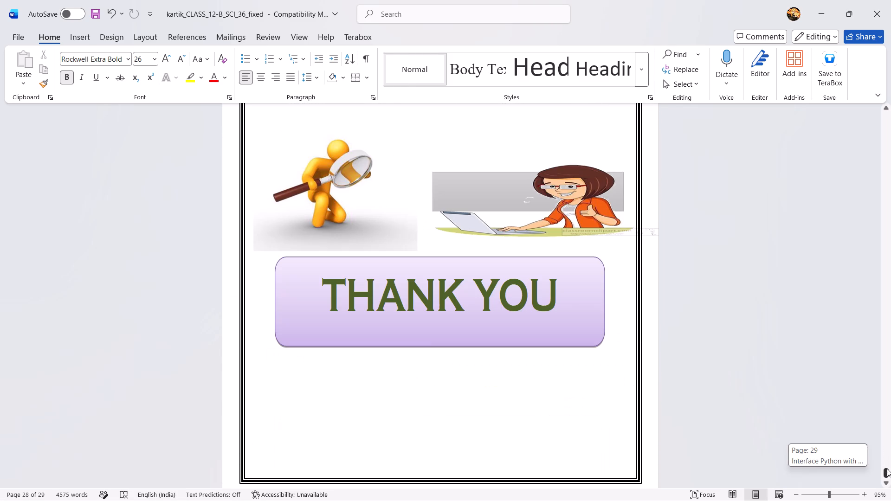
{"action": "left_click_drag", "start_coordinate": [887, 469], "coordinate": [890, 488]}
{"action": "scroll", "coordinate": [645, 360], "scroll_direction": "up", "scroll_amount": 3}
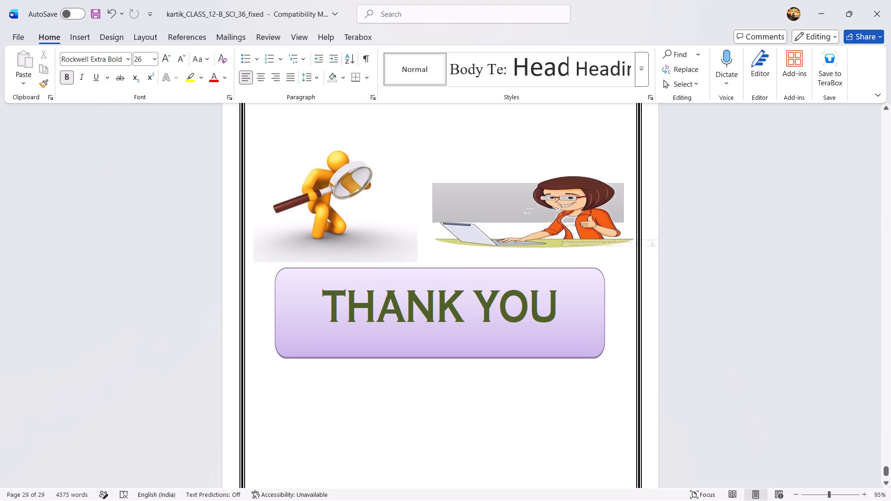
Insert an empty line above the BIBLIOGRAPHY heading to move it to the top of the next page.
{"action": "scroll", "coordinate": [644, 360], "scroll_direction": "up", "scroll_amount": 15}
{"action": "scroll", "coordinate": [585, 343], "scroll_direction": "up", "scroll_amount": 12}
{"action": "scroll", "coordinate": [578, 346], "scroll_direction": "down", "scroll_amount": 8}
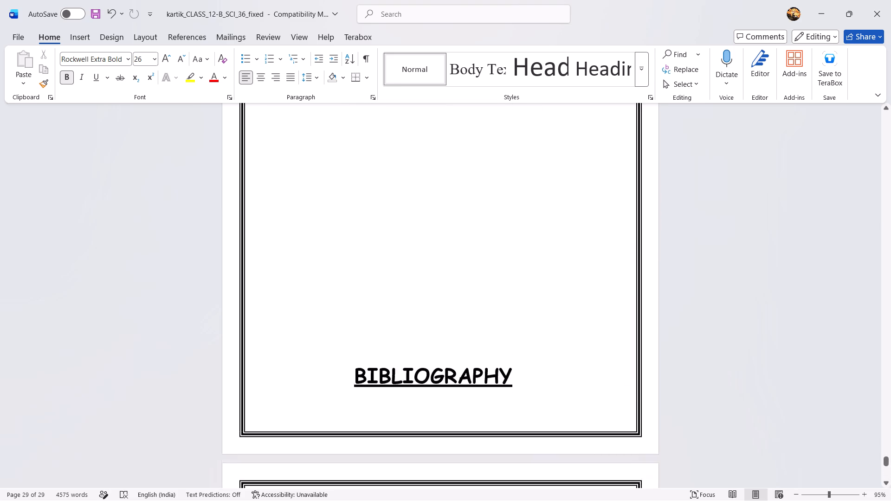
{"action": "left_click", "coordinate": [347, 362]}
{"action": "key", "text": "Return"}
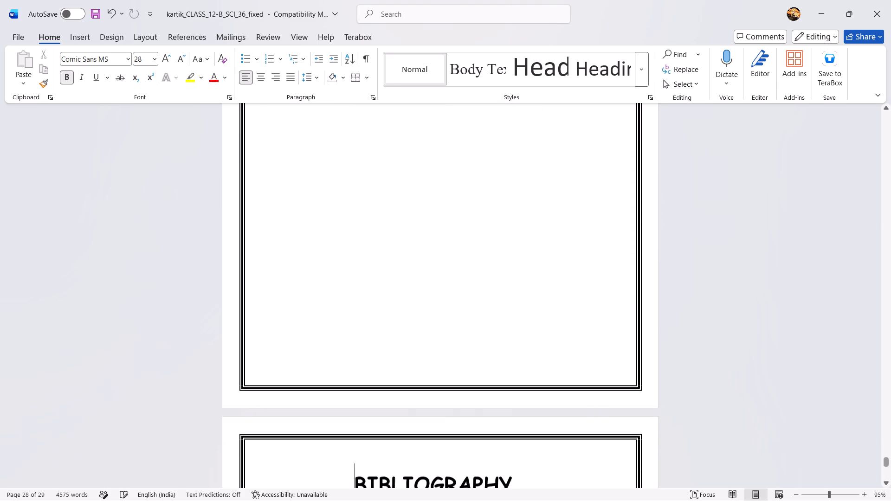
Check the layout of the closing pages, back through the query output to the CART and ORDERS screenshots.
{"action": "scroll", "coordinate": [348, 360], "scroll_direction": "down", "scroll_amount": 16}
{"action": "scroll", "coordinate": [348, 359], "scroll_direction": "down", "scroll_amount": 6}
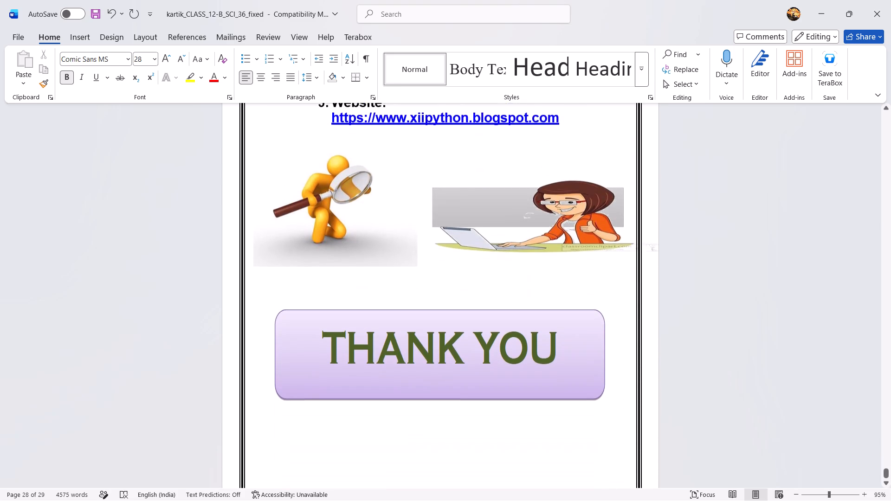
{"action": "scroll", "coordinate": [348, 360], "scroll_direction": "up", "scroll_amount": 20}
{"action": "scroll", "coordinate": [348, 360], "scroll_direction": "up", "scroll_amount": 15}
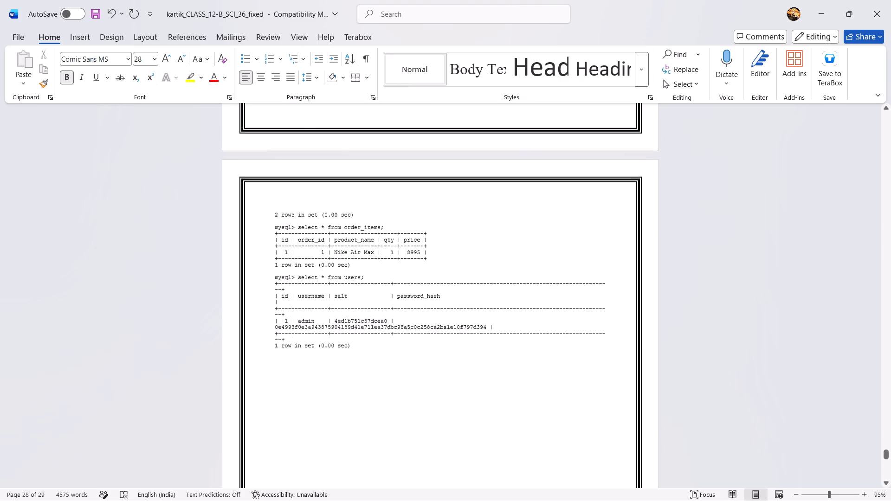
{"action": "scroll", "coordinate": [345, 360], "scroll_direction": "up", "scroll_amount": 6}
{"action": "scroll", "coordinate": [292, 370], "scroll_direction": "up", "scroll_amount": 19}
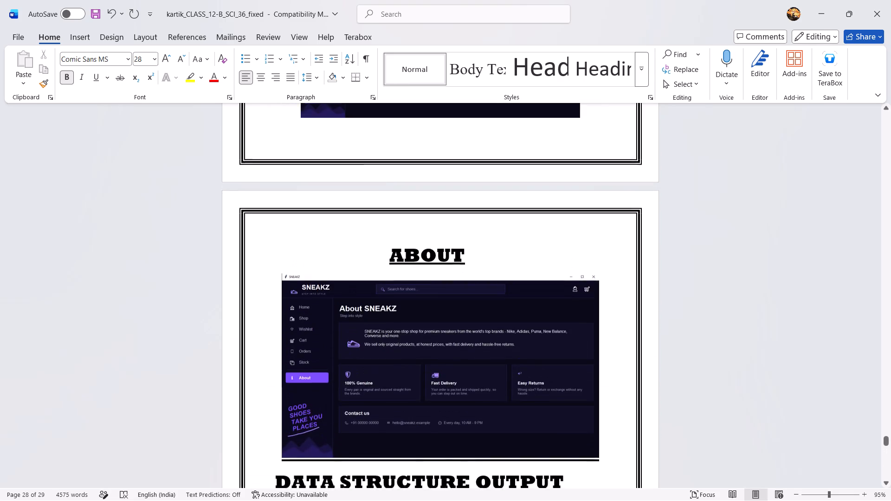
{"action": "scroll", "coordinate": [291, 369], "scroll_direction": "up", "scroll_amount": 12}
{"action": "scroll", "coordinate": [291, 369], "scroll_direction": "down", "scroll_amount": 5}
{"action": "scroll", "coordinate": [291, 369], "scroll_direction": "up", "scroll_amount": 6}
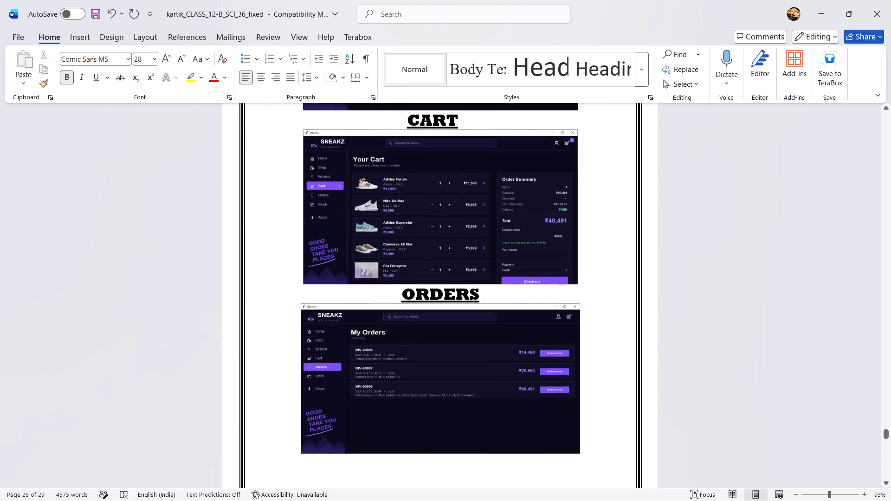
{"action": "scroll", "coordinate": [390, 345], "scroll_direction": "up", "scroll_amount": 2}
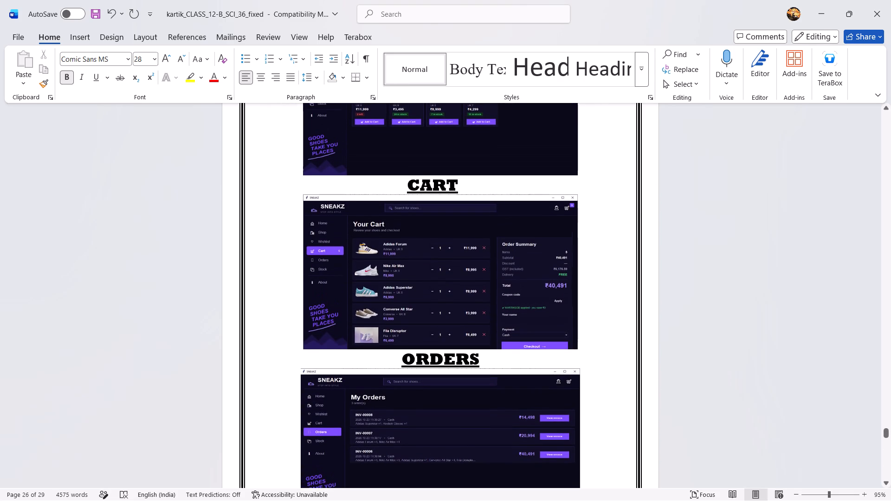
Insert an empty line between the Cart screenshot and the ORDERS heading.
{"action": "left_click", "coordinate": [400, 358]}
{"action": "key", "text": "Return"}
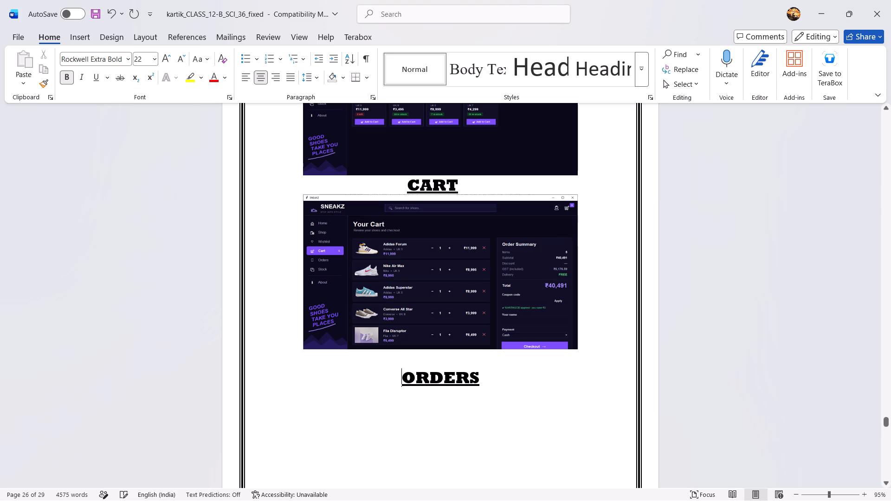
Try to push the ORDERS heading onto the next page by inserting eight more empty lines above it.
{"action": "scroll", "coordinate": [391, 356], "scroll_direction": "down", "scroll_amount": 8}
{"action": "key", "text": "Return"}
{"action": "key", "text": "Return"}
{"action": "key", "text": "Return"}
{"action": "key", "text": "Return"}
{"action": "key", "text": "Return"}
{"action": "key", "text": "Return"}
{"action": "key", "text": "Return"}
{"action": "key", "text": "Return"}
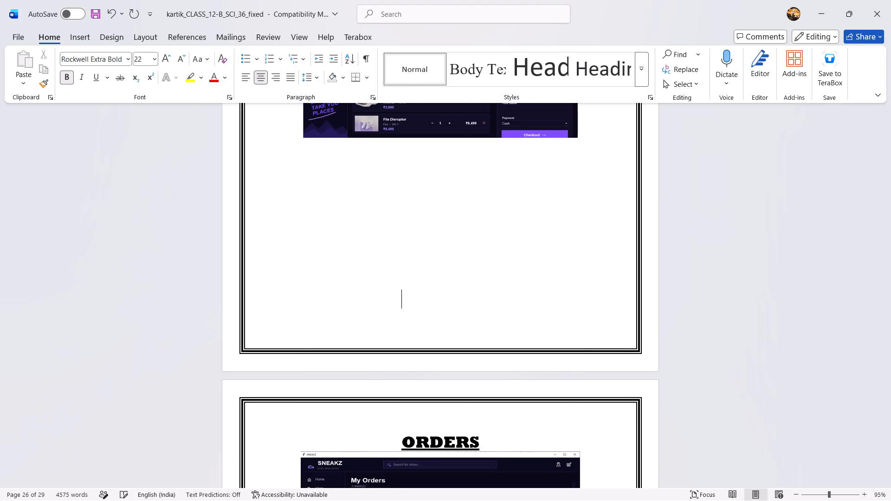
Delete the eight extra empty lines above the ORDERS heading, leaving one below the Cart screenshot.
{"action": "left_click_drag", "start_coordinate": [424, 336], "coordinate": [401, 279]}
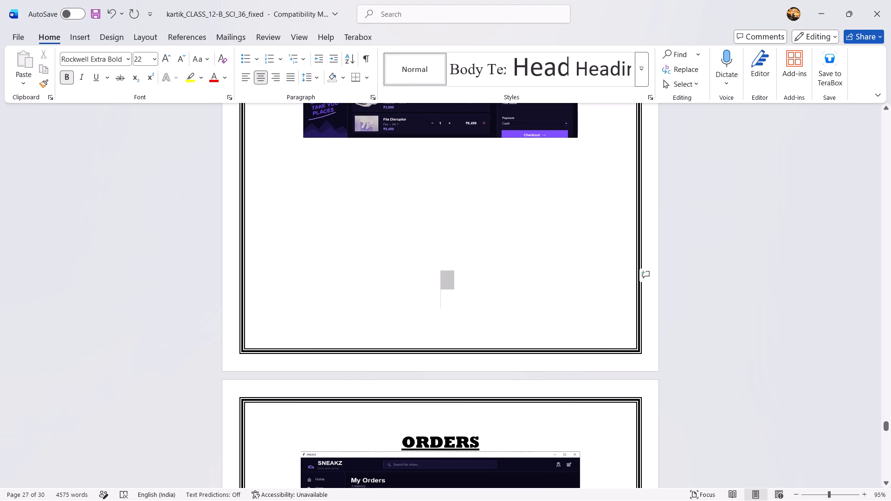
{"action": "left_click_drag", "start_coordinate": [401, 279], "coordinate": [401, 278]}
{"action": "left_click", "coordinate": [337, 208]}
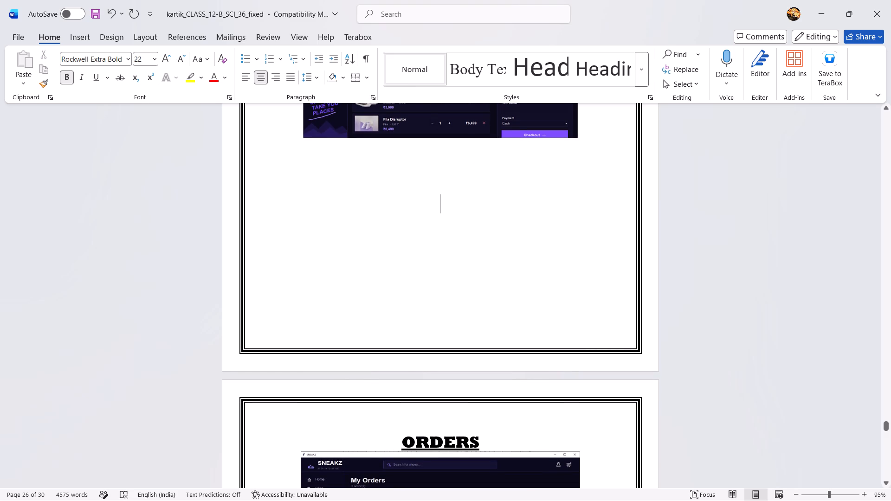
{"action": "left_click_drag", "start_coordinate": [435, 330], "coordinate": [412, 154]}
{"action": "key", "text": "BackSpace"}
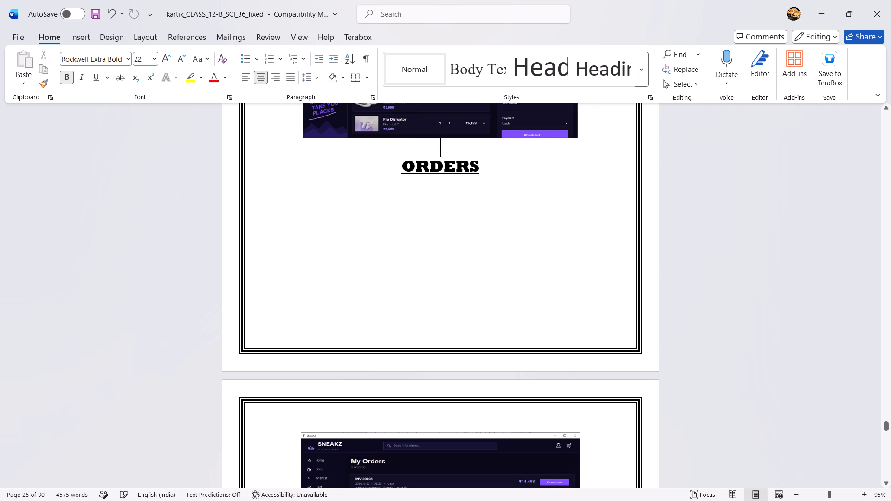
Enlarge the Cart screenshot proportionally by about 27 percent.
{"action": "scroll", "coordinate": [405, 246], "scroll_direction": "up", "scroll_amount": 5}
{"action": "left_click", "coordinate": [495, 239]}
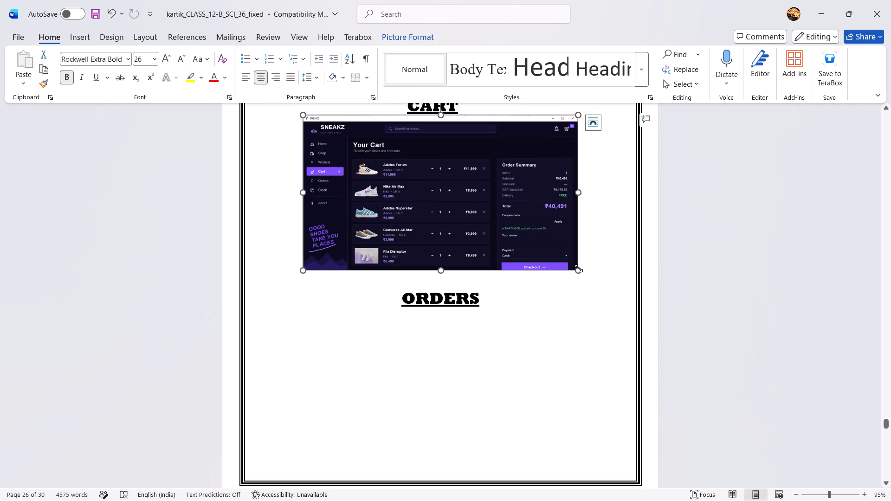
{"action": "left_click", "coordinate": [582, 273]}
{"action": "left_click", "coordinate": [565, 261]}
{"action": "left_click_drag", "start_coordinate": [580, 272], "coordinate": [601, 303]}
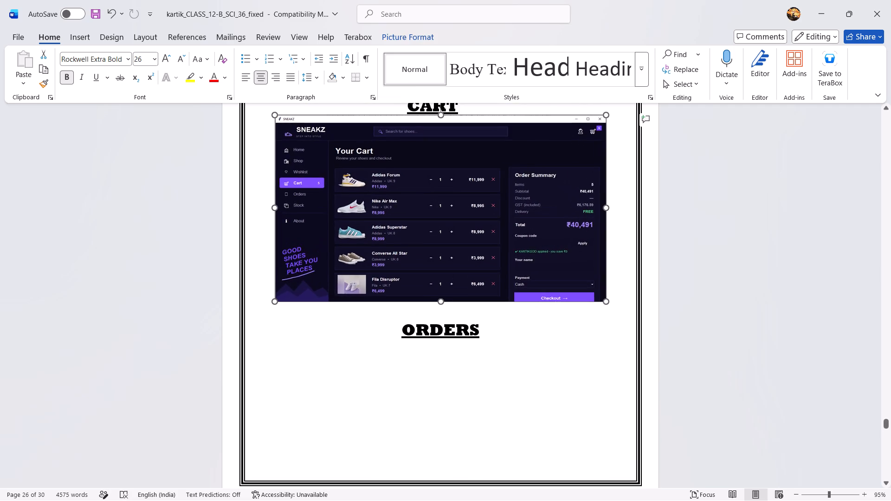
{"action": "left_click_drag", "start_coordinate": [601, 303], "coordinate": [611, 312]}
Enlarge the Wishlist screenshot proportionally by about 27 percent, matching the width of the Cart screenshot.
{"action": "scroll", "coordinate": [587, 388], "scroll_direction": "up", "scroll_amount": 10}
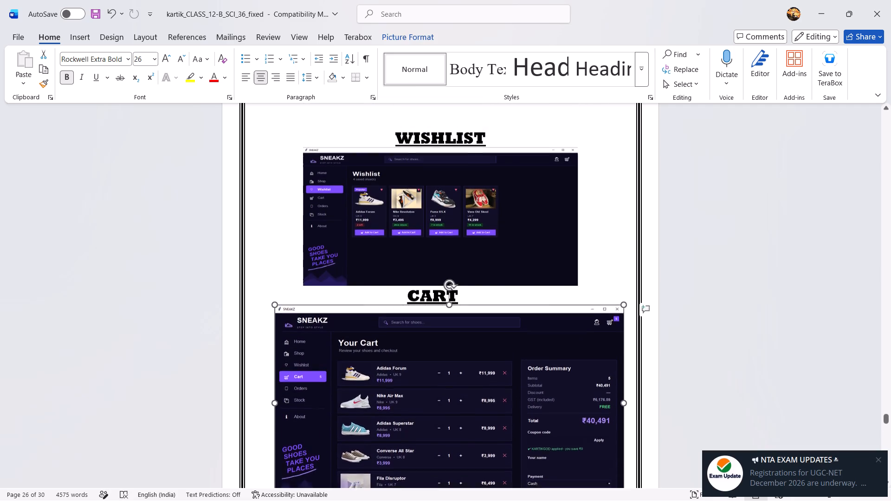
{"action": "left_click", "coordinate": [526, 307]}
{"action": "left_click_drag", "start_coordinate": [579, 364], "coordinate": [602, 385]}
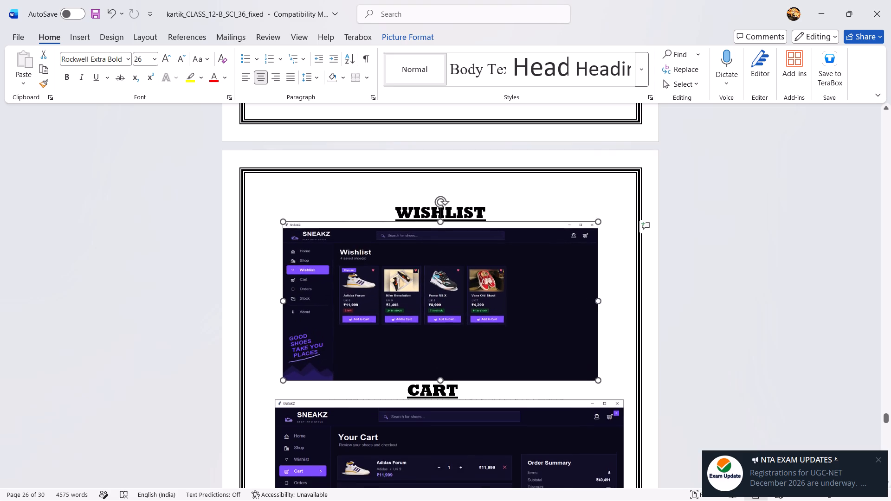
{"action": "left_click_drag", "start_coordinate": [602, 385], "coordinate": [609, 398]}
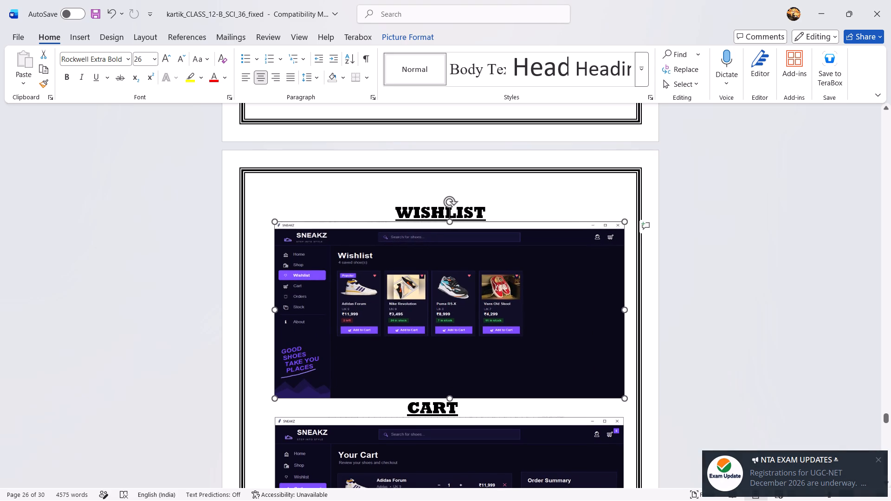
{"action": "left_click_drag", "start_coordinate": [609, 398], "coordinate": [609, 398]}
{"action": "left_click", "coordinate": [536, 160]}
{"action": "left_click", "coordinate": [533, 192]}
Stretch the Wishlist screenshot about 20 percent taller without changing its width.
{"action": "scroll", "coordinate": [527, 209], "scroll_direction": "down", "scroll_amount": 15}
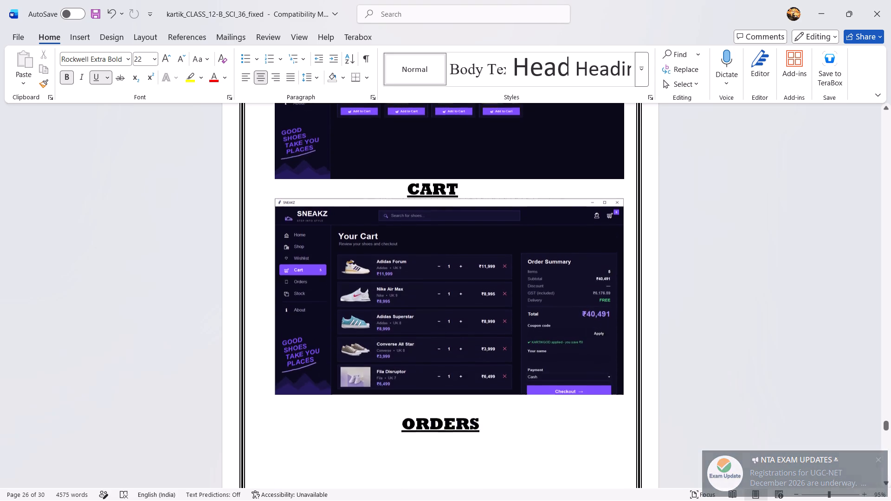
{"action": "scroll", "coordinate": [523, 221], "scroll_direction": "down", "scroll_amount": 6}
{"action": "scroll", "coordinate": [520, 223], "scroll_direction": "up", "scroll_amount": 7}
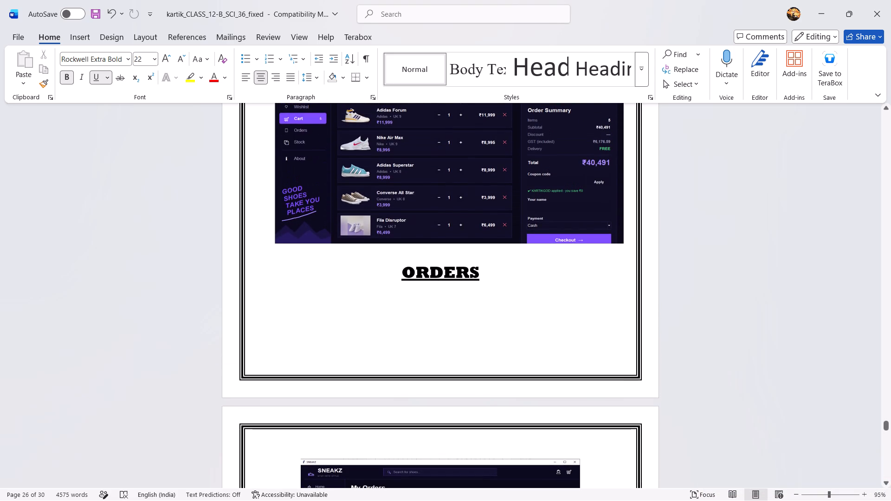
{"action": "left_click", "coordinate": [399, 274]}
{"action": "scroll", "coordinate": [399, 275], "scroll_direction": "up", "scroll_amount": 12}
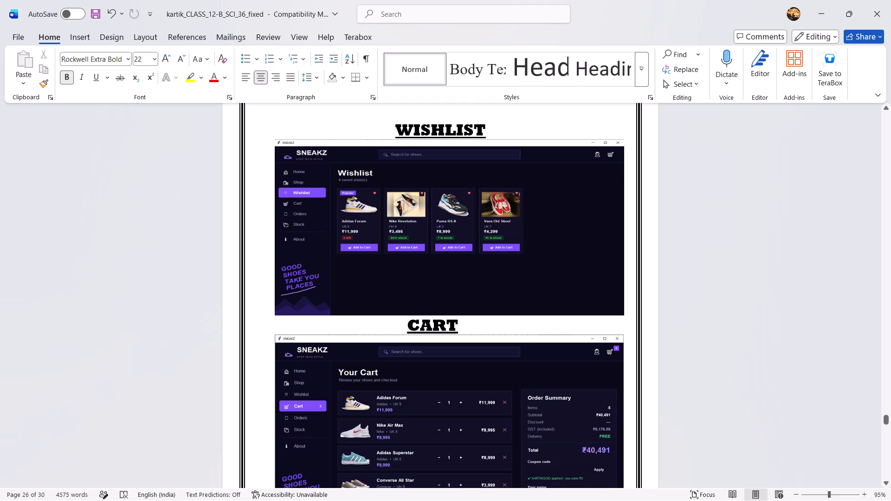
{"action": "scroll", "coordinate": [397, 258], "scroll_direction": "down", "scroll_amount": 1}
{"action": "left_click", "coordinate": [397, 258]}
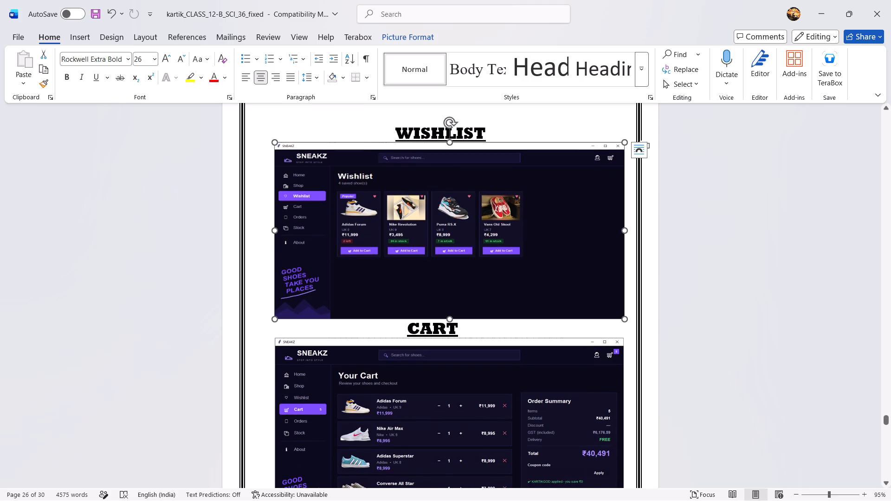
{"action": "left_click_drag", "start_coordinate": [449, 320], "coordinate": [454, 353]}
Stretch the Cart screenshot about 16 percent taller at the same width, moving the ORDERS heading to the next page.
{"action": "scroll", "coordinate": [447, 340], "scroll_direction": "down", "scroll_amount": 10}
{"action": "left_click", "coordinate": [442, 292]}
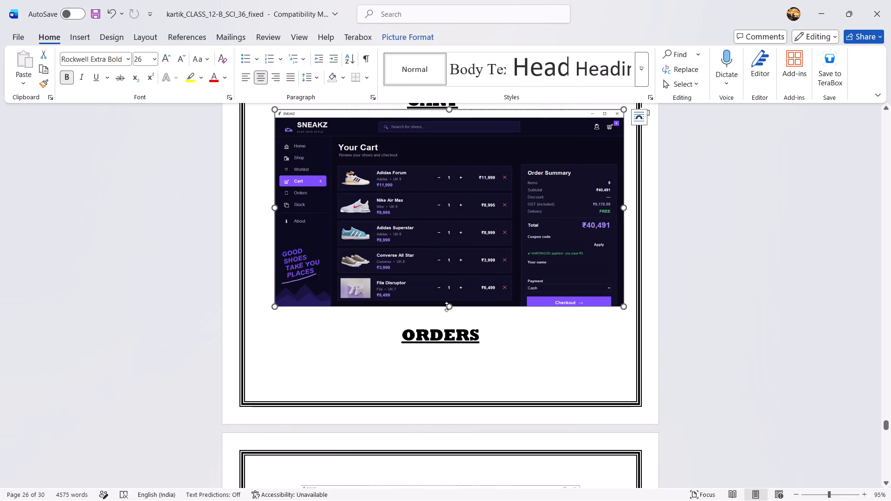
{"action": "left_click_drag", "start_coordinate": [447, 308], "coordinate": [452, 339]}
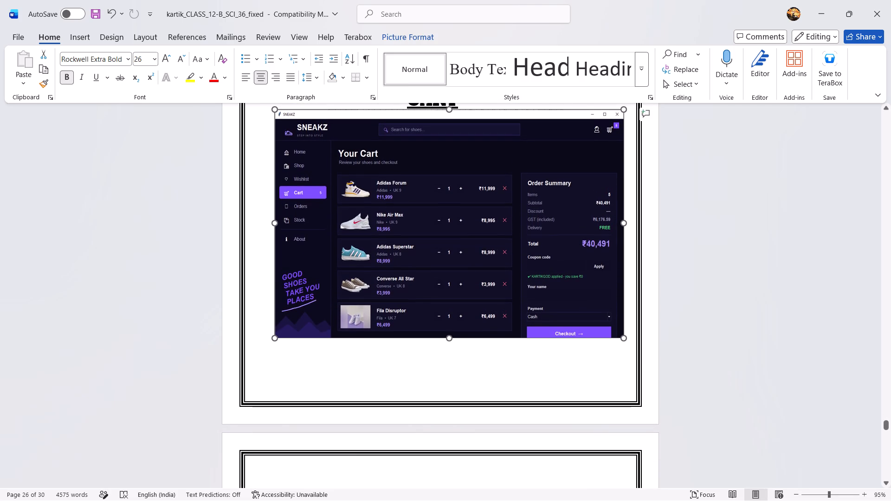
{"action": "left_click", "coordinate": [458, 374]}
Insert an empty line between the Wishlist screenshot and the CART heading.
{"action": "scroll", "coordinate": [458, 375], "scroll_direction": "up", "scroll_amount": 7}
{"action": "scroll", "coordinate": [456, 372], "scroll_direction": "down", "scroll_amount": 9}
{"action": "scroll", "coordinate": [447, 364], "scroll_direction": "up", "scroll_amount": 5}
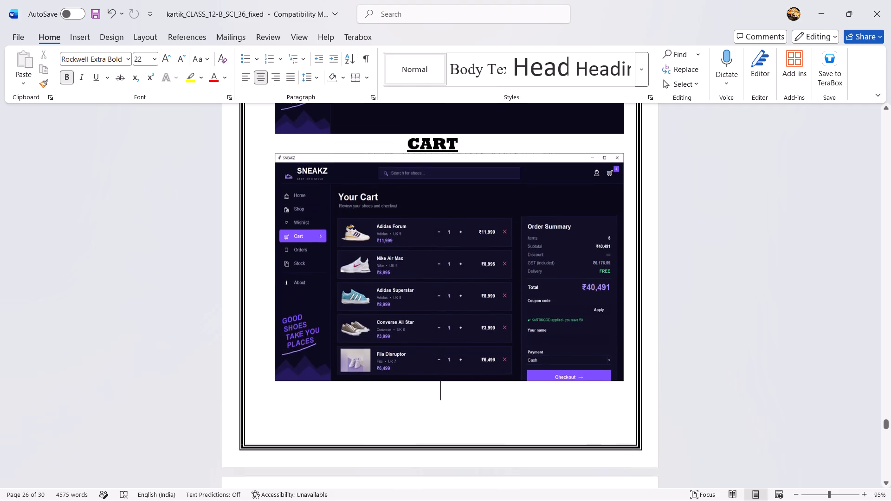
{"action": "scroll", "coordinate": [442, 356], "scroll_direction": "up", "scroll_amount": 4}
{"action": "left_click", "coordinate": [401, 283]}
{"action": "key", "text": "Return"}
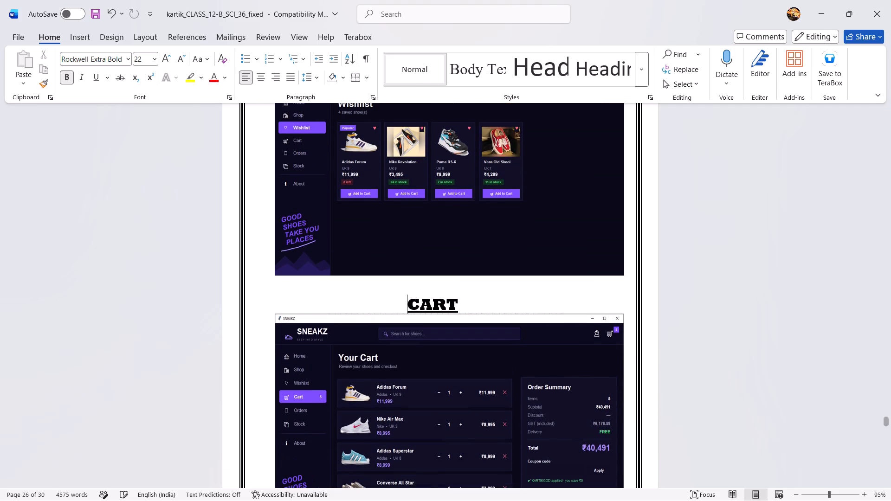
Enlarge the My Orders screenshot under the ORDERS heading proportionally by about 12 percent.
{"action": "scroll", "coordinate": [403, 286], "scroll_direction": "down", "scroll_amount": 12}
{"action": "scroll", "coordinate": [403, 287], "scroll_direction": "up", "scroll_amount": 8}
{"action": "scroll", "coordinate": [402, 287], "scroll_direction": "down", "scroll_amount": 6}
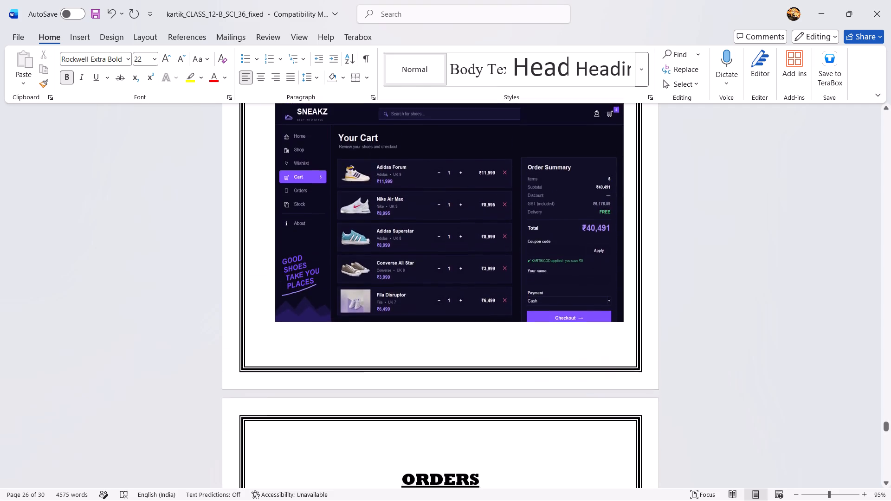
{"action": "scroll", "coordinate": [401, 288], "scroll_direction": "down", "scroll_amount": 12}
{"action": "left_click", "coordinate": [407, 267]}
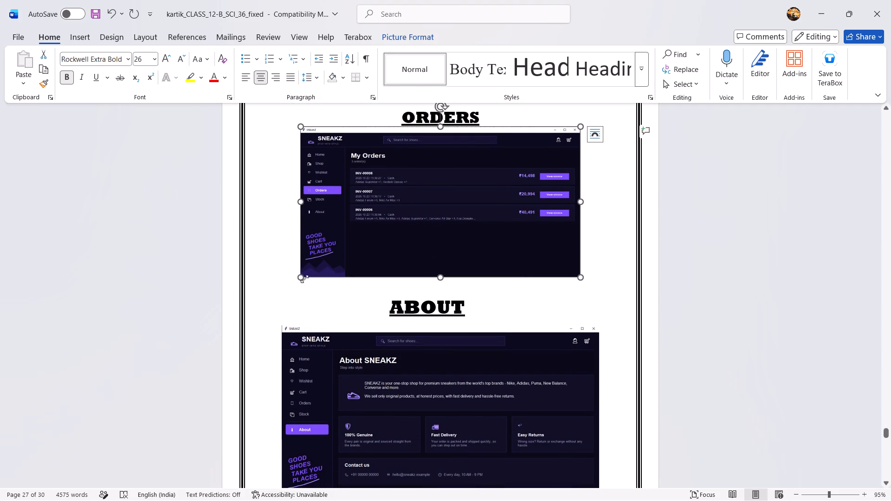
{"action": "left_click_drag", "start_coordinate": [300, 279], "coordinate": [265, 290]}
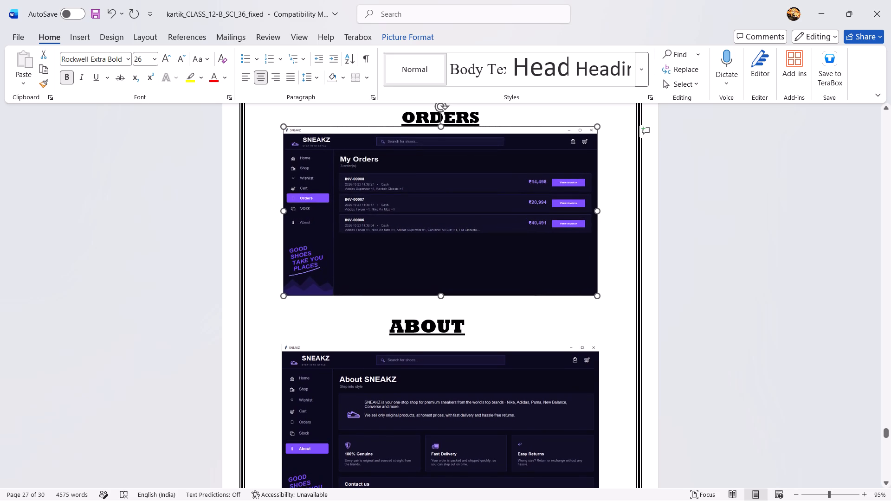
Check the layout of the pages from the ABOUT section through the query output to the closing THANK YOU page.
{"action": "scroll", "coordinate": [322, 382], "scroll_direction": "down", "scroll_amount": 14}
{"action": "scroll", "coordinate": [321, 364], "scroll_direction": "down", "scroll_amount": 18}
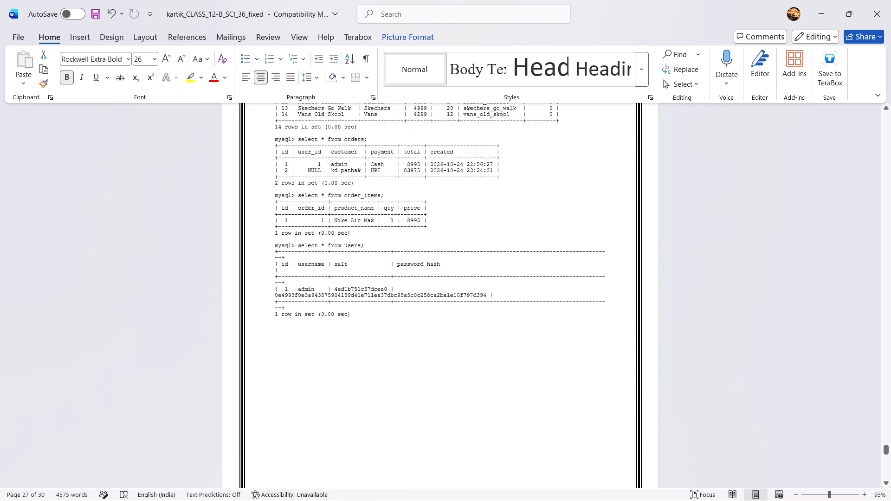
{"action": "scroll", "coordinate": [319, 352], "scroll_direction": "down", "scroll_amount": 17}
{"action": "scroll", "coordinate": [316, 339], "scroll_direction": "down", "scroll_amount": 16}
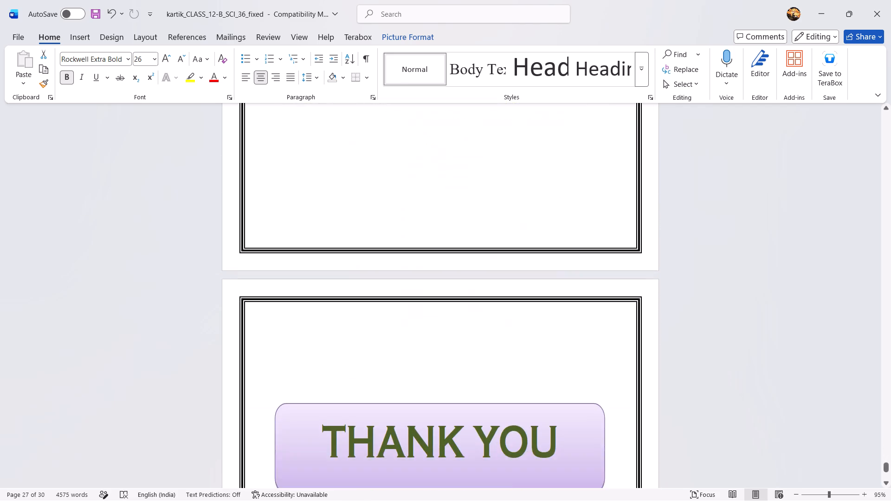
{"action": "scroll", "coordinate": [316, 338], "scroll_direction": "down", "scroll_amount": 2}
Delete six empty lines above the BIBLIOGRAPHY heading so that it starts at the top of its page.
{"action": "scroll", "coordinate": [316, 338], "scroll_direction": "up", "scroll_amount": 20}
{"action": "scroll", "coordinate": [316, 338], "scroll_direction": "up", "scroll_amount": 1}
{"action": "left_click", "coordinate": [348, 352]}
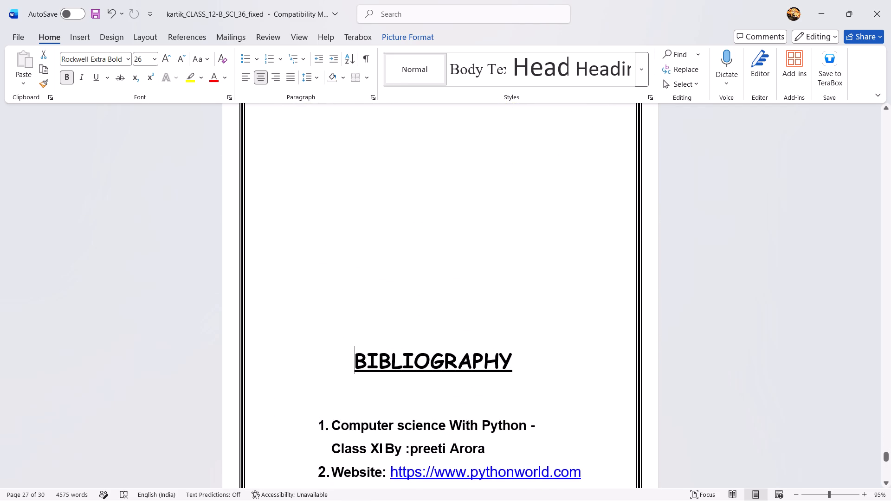
{"action": "left_click", "coordinate": [358, 334]}
{"action": "key", "text": "BackSpace"}
{"action": "key", "text": "BackSpace"}
{"action": "scroll", "coordinate": [352, 331], "scroll_direction": "down", "scroll_amount": 5}
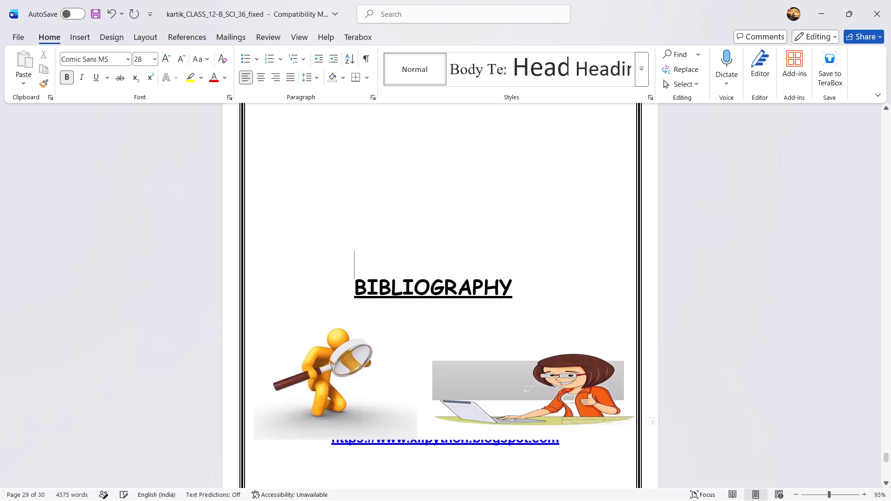
{"action": "scroll", "coordinate": [351, 331], "scroll_direction": "down", "scroll_amount": 3}
{"action": "scroll", "coordinate": [350, 331], "scroll_direction": "up", "scroll_amount": 2}
{"action": "scroll", "coordinate": [349, 331], "scroll_direction": "down", "scroll_amount": 6}
{"action": "scroll", "coordinate": [349, 331], "scroll_direction": "up", "scroll_amount": 8}
{"action": "key", "text": "BackSpace"}
{"action": "scroll", "coordinate": [349, 331], "scroll_direction": "up", "scroll_amount": 4}
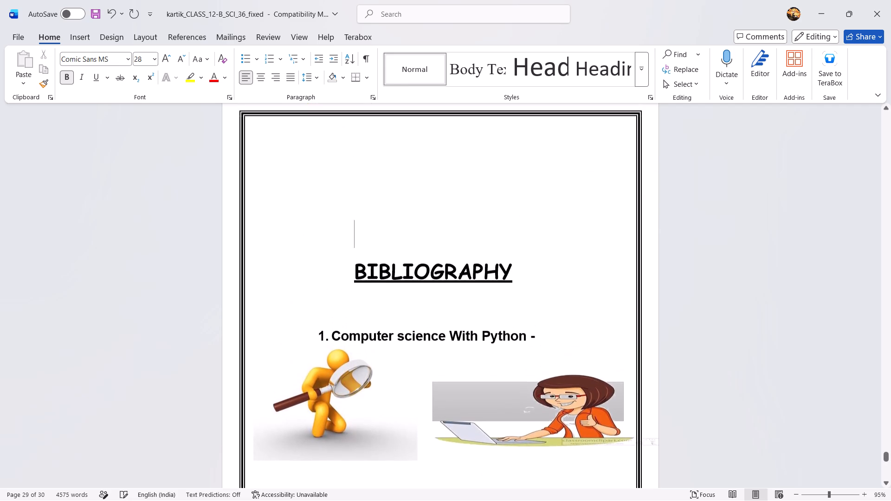
{"action": "scroll", "coordinate": [348, 331], "scroll_direction": "up", "scroll_amount": 2}
{"action": "key", "text": "BackSpace"}
{"action": "key", "text": "BackSpace"}
{"action": "key", "text": "BackSpace"}
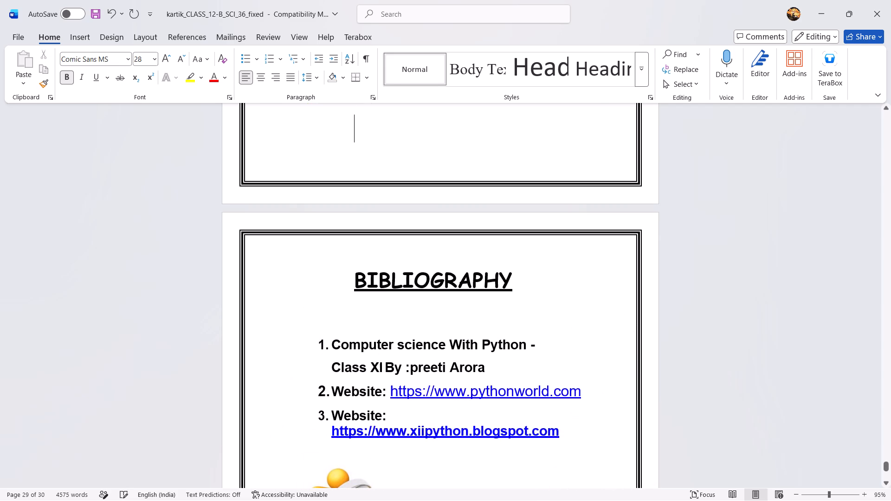
{"action": "scroll", "coordinate": [348, 331], "scroll_direction": "down", "scroll_amount": 1}
{"action": "scroll", "coordinate": [348, 331], "scroll_direction": "up", "scroll_amount": 10}
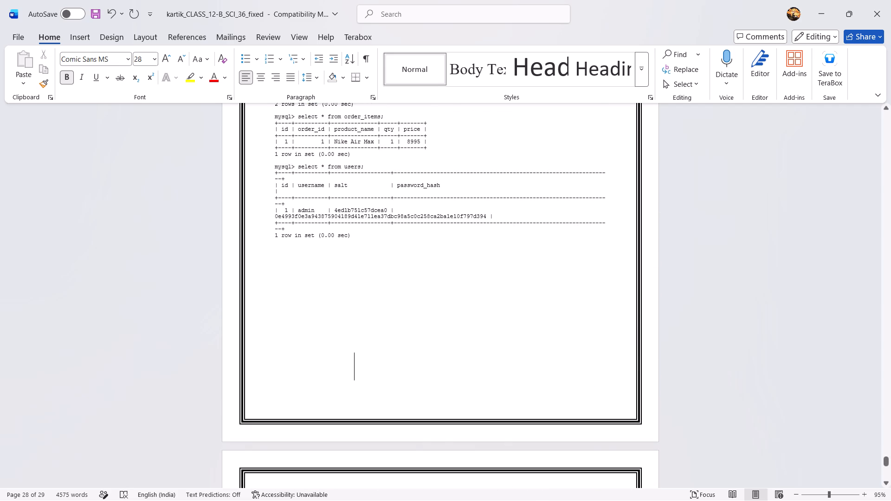
Check the layout of the report's closing pages, from the bibliography to the THANK YOU banner.
{"action": "scroll", "coordinate": [345, 333], "scroll_direction": "down", "scroll_amount": 14}
{"action": "left_click_drag", "start_coordinate": [885, 473], "coordinate": [885, 478]}
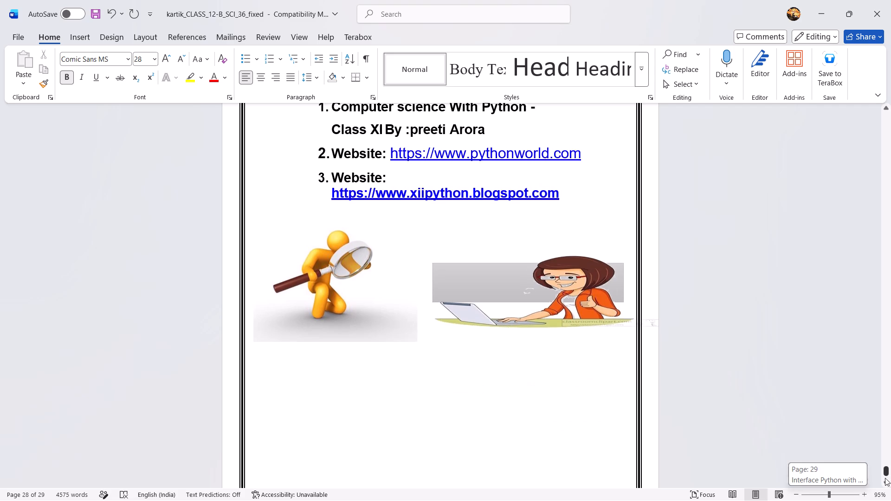
{"action": "left_click_drag", "start_coordinate": [885, 478], "coordinate": [886, 491]}
{"action": "scroll", "coordinate": [743, 388], "scroll_direction": "up", "scroll_amount": 20}
{"action": "scroll", "coordinate": [743, 388], "scroll_direction": "up", "scroll_amount": 4}
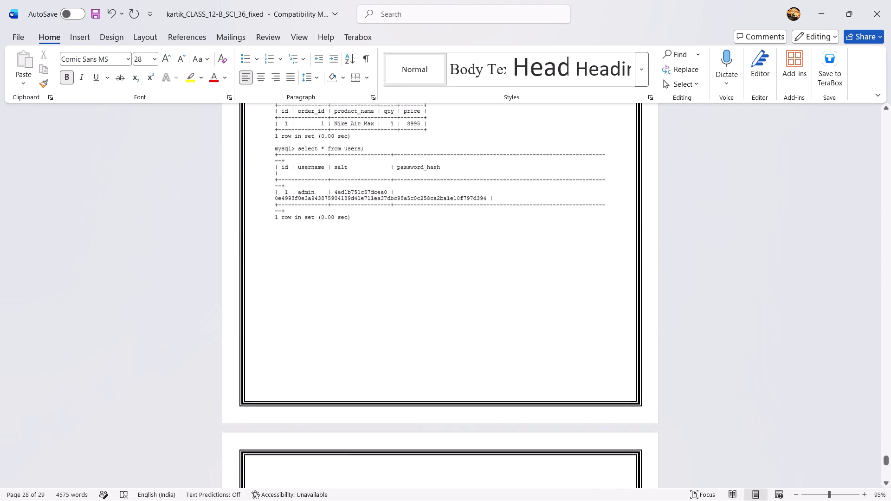
Check the layout of the pages from the query output back through the screenshots and source code to the database code listing.
{"action": "scroll", "coordinate": [711, 322], "scroll_direction": "up", "scroll_amount": 20}
{"action": "scroll", "coordinate": [711, 322], "scroll_direction": "up", "scroll_amount": 20}
{"action": "scroll", "coordinate": [711, 322], "scroll_direction": "up", "scroll_amount": 5}
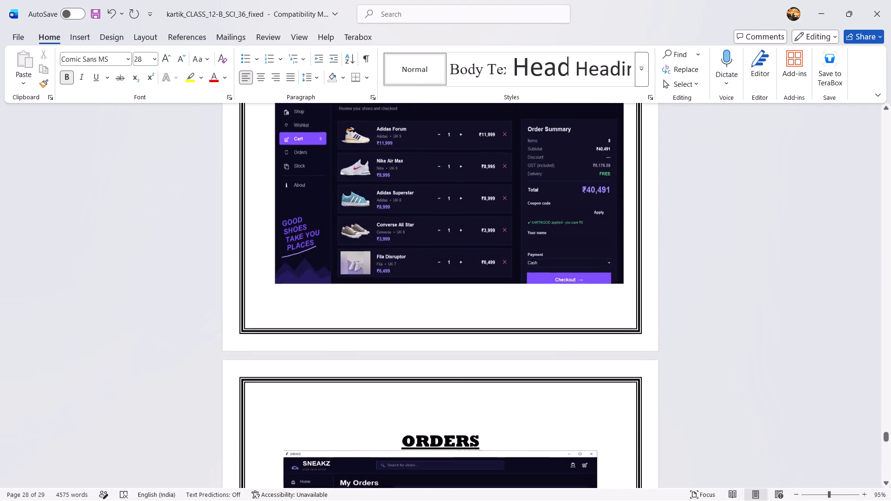
{"action": "scroll", "coordinate": [703, 320], "scroll_direction": "up", "scroll_amount": 20}
{"action": "scroll", "coordinate": [703, 320], "scroll_direction": "up", "scroll_amount": 19}
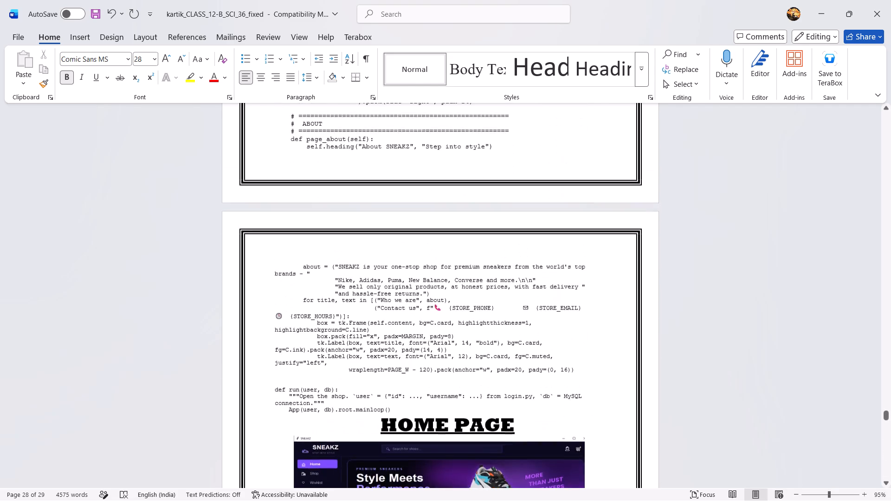
{"action": "scroll", "coordinate": [699, 316], "scroll_direction": "up", "scroll_amount": 20}
{"action": "scroll", "coordinate": [699, 316], "scroll_direction": "up", "scroll_amount": 19}
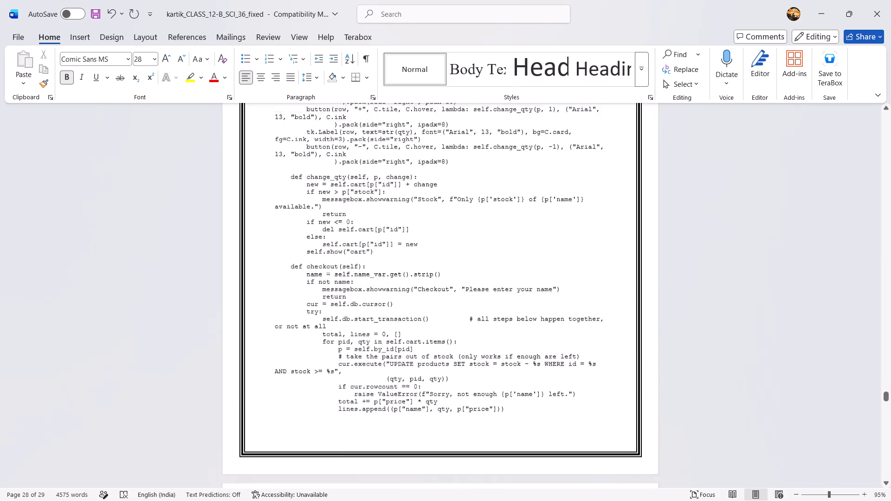
{"action": "scroll", "coordinate": [690, 308], "scroll_direction": "up", "scroll_amount": 20}
{"action": "scroll", "coordinate": [690, 308], "scroll_direction": "up", "scroll_amount": 19}
{"action": "scroll", "coordinate": [688, 307], "scroll_direction": "up", "scroll_amount": 20}
{"action": "scroll", "coordinate": [688, 307], "scroll_direction": "up", "scroll_amount": 20}
{"action": "scroll", "coordinate": [688, 307], "scroll_direction": "up", "scroll_amount": 9}
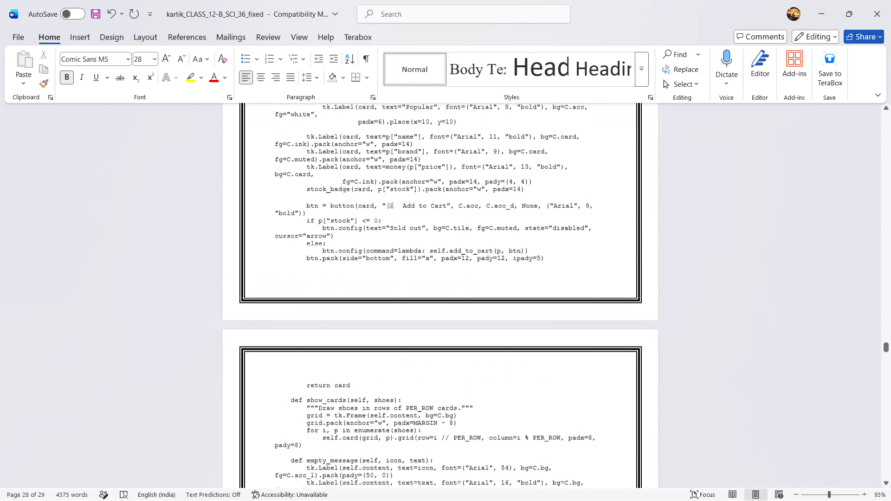
{"action": "scroll", "coordinate": [681, 308], "scroll_direction": "up", "scroll_amount": 20}
{"action": "scroll", "coordinate": [681, 308], "scroll_direction": "up", "scroll_amount": 20}
{"action": "scroll", "coordinate": [681, 308], "scroll_direction": "up", "scroll_amount": 8}
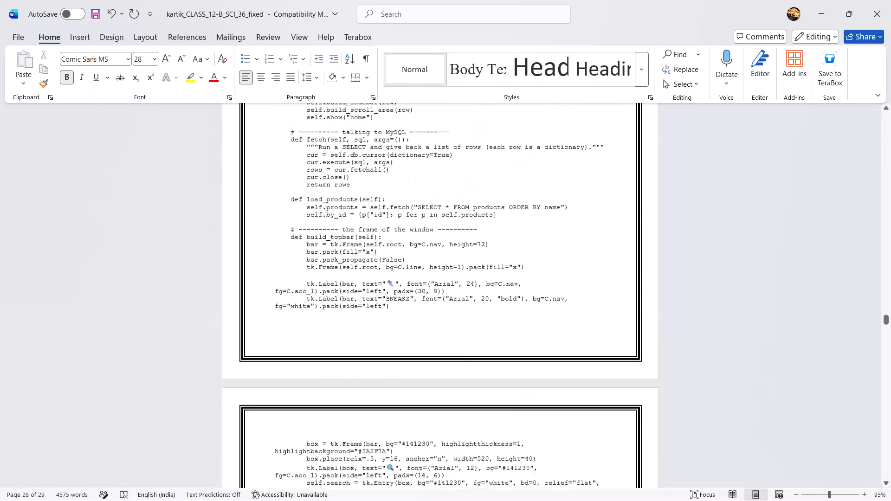
{"action": "scroll", "coordinate": [677, 309], "scroll_direction": "up", "scroll_amount": 20}
{"action": "scroll", "coordinate": [677, 309], "scroll_direction": "up", "scroll_amount": 20}
{"action": "scroll", "coordinate": [677, 309], "scroll_direction": "up", "scroll_amount": 8}
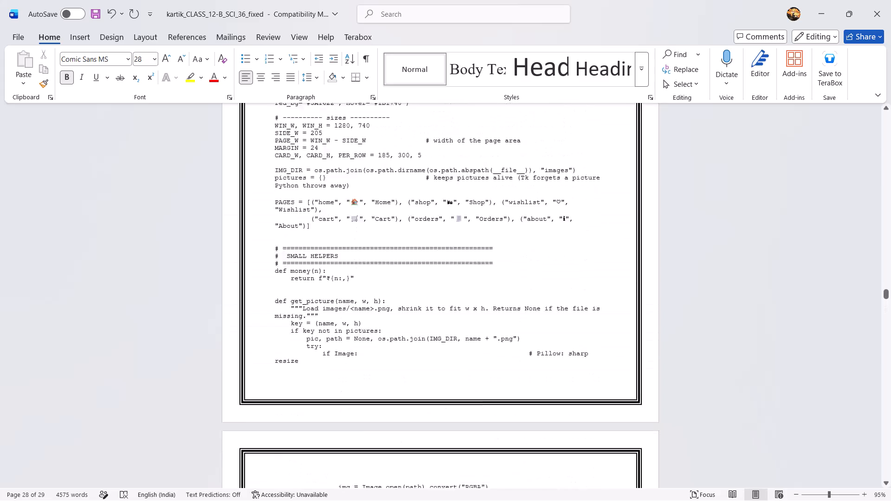
{"action": "scroll", "coordinate": [674, 309], "scroll_direction": "up", "scroll_amount": 20}
{"action": "scroll", "coordinate": [674, 309], "scroll_direction": "up", "scroll_amount": 2}
{"action": "scroll", "coordinate": [671, 309], "scroll_direction": "up", "scroll_amount": 19}
{"action": "scroll", "coordinate": [671, 309], "scroll_direction": "down", "scroll_amount": 1}
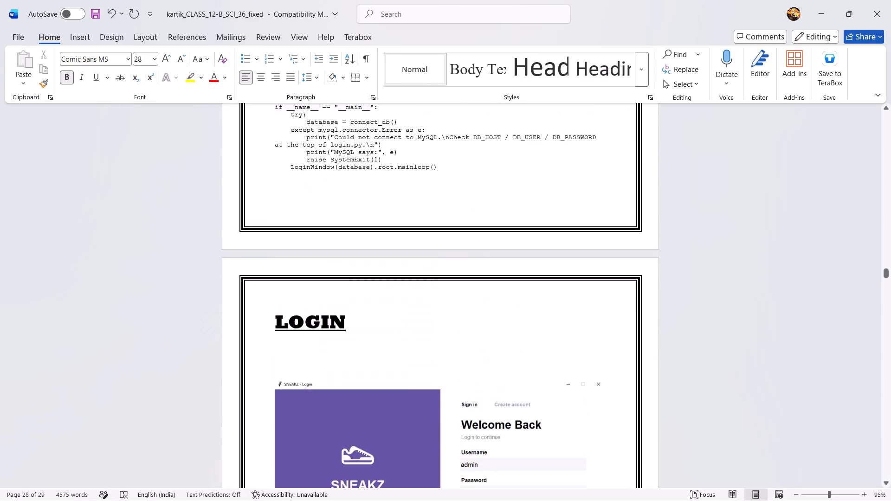
{"action": "scroll", "coordinate": [670, 309], "scroll_direction": "up", "scroll_amount": 19}
{"action": "scroll", "coordinate": [669, 310], "scroll_direction": "down", "scroll_amount": 1}
{"action": "scroll", "coordinate": [669, 310], "scroll_direction": "up", "scroll_amount": 20}
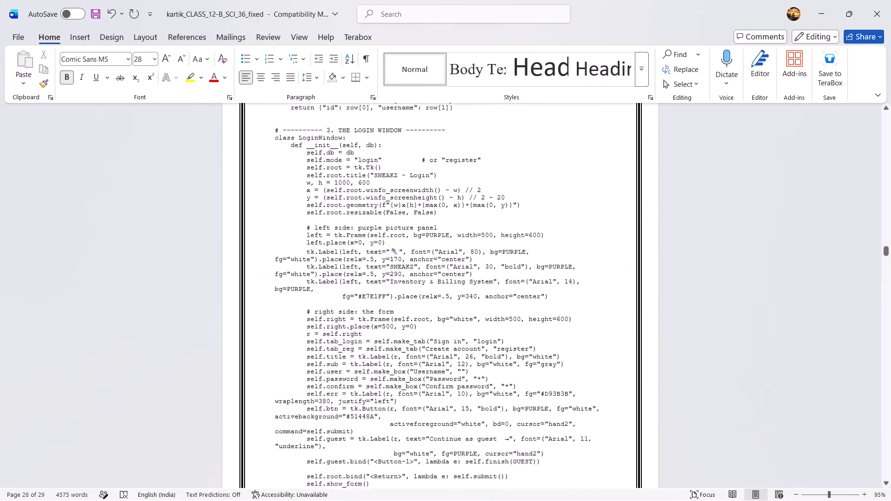
{"action": "scroll", "coordinate": [668, 310], "scroll_direction": "up", "scroll_amount": 20}
{"action": "scroll", "coordinate": [668, 310], "scroll_direction": "up", "scroll_amount": 19}
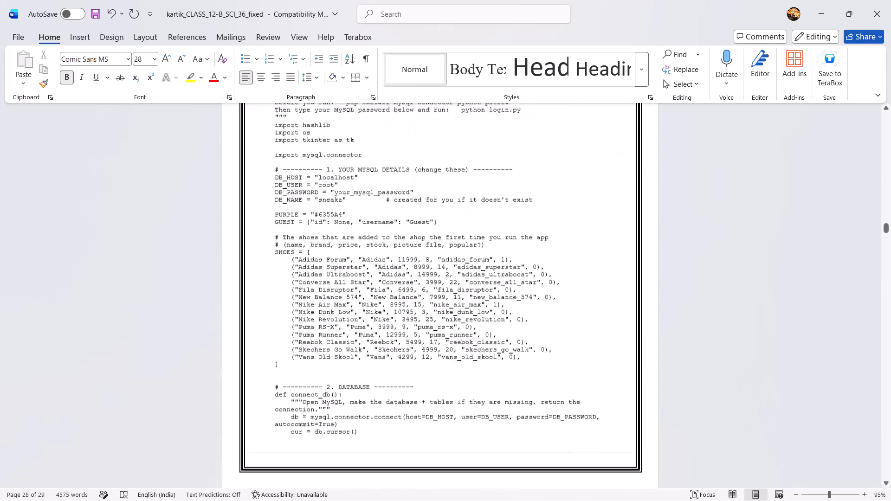
Check the layout of the front pages, from Interface Python with MySQL back through the acknowledgement and certificate to the cover.
{"action": "scroll", "coordinate": [664, 309], "scroll_direction": "up", "scroll_amount": 20}
{"action": "scroll", "coordinate": [664, 309], "scroll_direction": "up", "scroll_amount": 19}
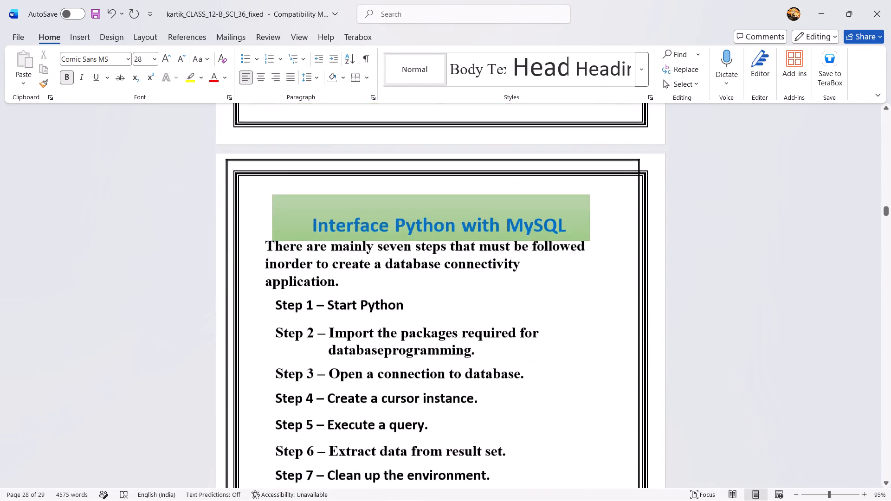
{"action": "scroll", "coordinate": [662, 309], "scroll_direction": "up", "scroll_amount": 6}
{"action": "scroll", "coordinate": [662, 311], "scroll_direction": "down", "scroll_amount": 1}
{"action": "scroll", "coordinate": [662, 311], "scroll_direction": "up", "scroll_amount": 20}
{"action": "scroll", "coordinate": [662, 311], "scroll_direction": "up", "scroll_amount": 8}
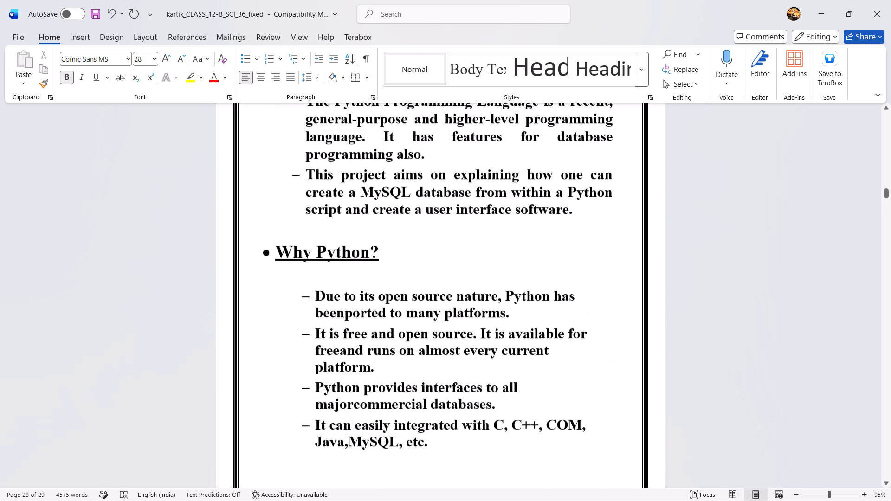
{"action": "scroll", "coordinate": [660, 310], "scroll_direction": "up", "scroll_amount": 20}
{"action": "scroll", "coordinate": [660, 310], "scroll_direction": "up", "scroll_amount": 16}
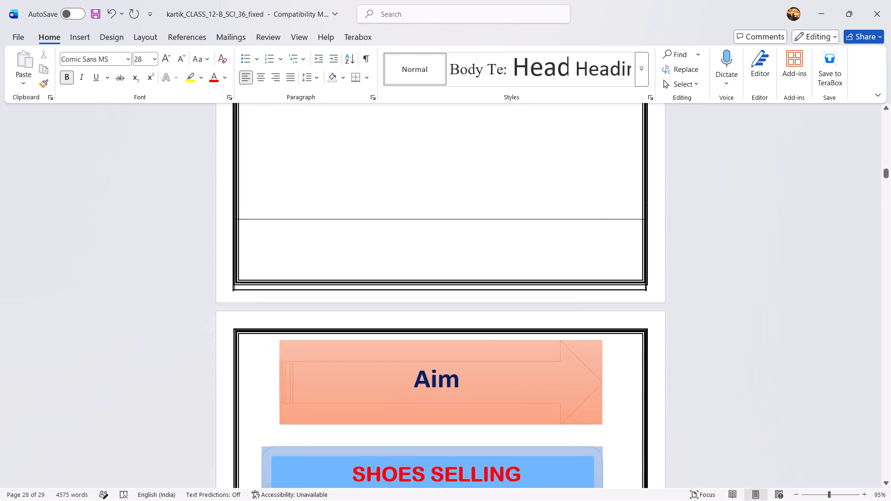
{"action": "scroll", "coordinate": [659, 310], "scroll_direction": "up", "scroll_amount": 20}
{"action": "scroll", "coordinate": [659, 310], "scroll_direction": "up", "scroll_amount": 14}
{"action": "scroll", "coordinate": [658, 310], "scroll_direction": "down", "scroll_amount": 1}
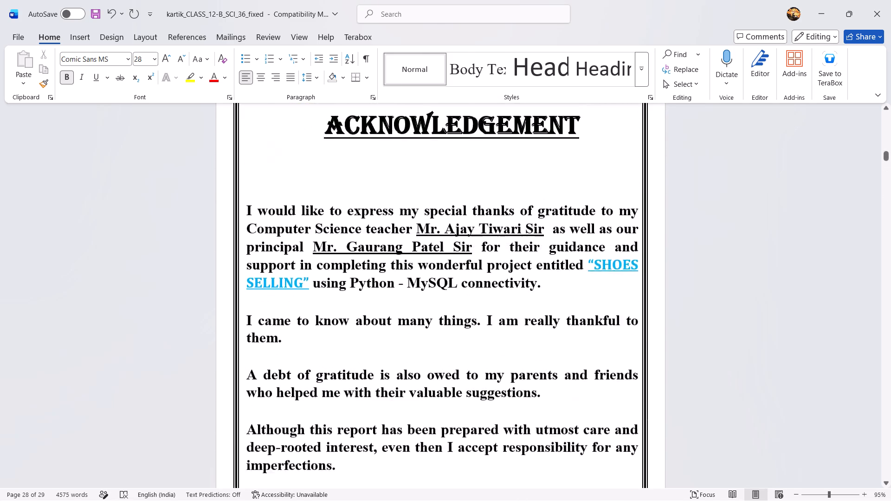
{"action": "scroll", "coordinate": [658, 310], "scroll_direction": "up", "scroll_amount": 20}
{"action": "scroll", "coordinate": [658, 310], "scroll_direction": "up", "scroll_amount": 17}
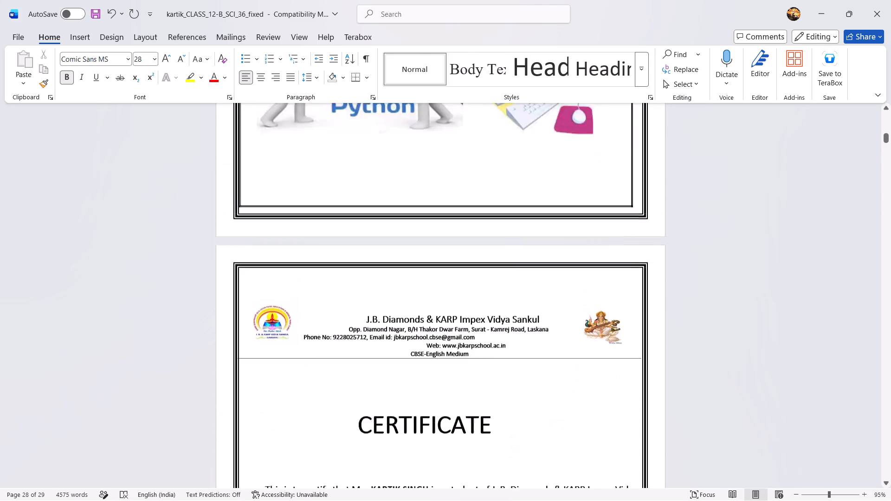
{"action": "scroll", "coordinate": [654, 311], "scroll_direction": "down", "scroll_amount": 1}
{"action": "scroll", "coordinate": [654, 311], "scroll_direction": "up", "scroll_amount": 14}
{"action": "scroll", "coordinate": [653, 311], "scroll_direction": "down", "scroll_amount": 1}
{"action": "scroll", "coordinate": [653, 311], "scroll_direction": "up", "scroll_amount": 14}
{"action": "scroll", "coordinate": [652, 311], "scroll_direction": "down", "scroll_amount": 1}
{"action": "scroll", "coordinate": [652, 311], "scroll_direction": "up", "scroll_amount": 3}
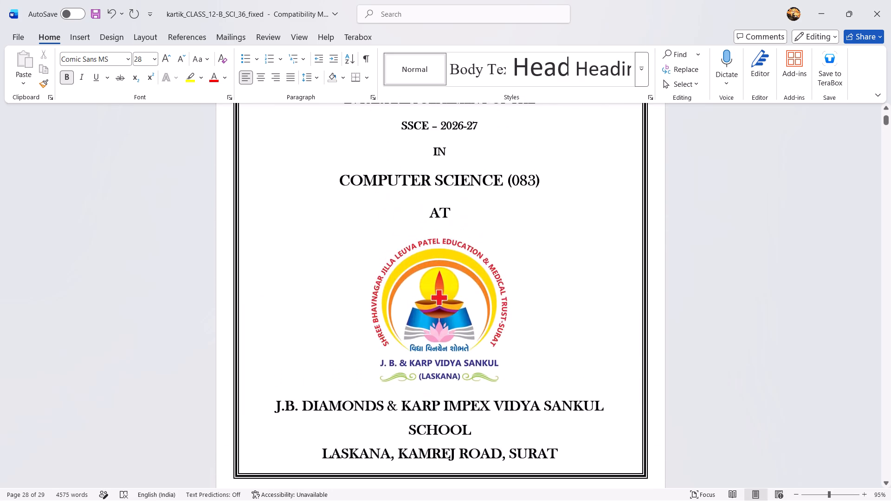
{"action": "scroll", "coordinate": [652, 311], "scroll_direction": "up", "scroll_amount": 11}
{"action": "scroll", "coordinate": [652, 311], "scroll_direction": "down", "scroll_amount": 1}
{"action": "scroll", "coordinate": [652, 311], "scroll_direction": "up", "scroll_amount": 1}
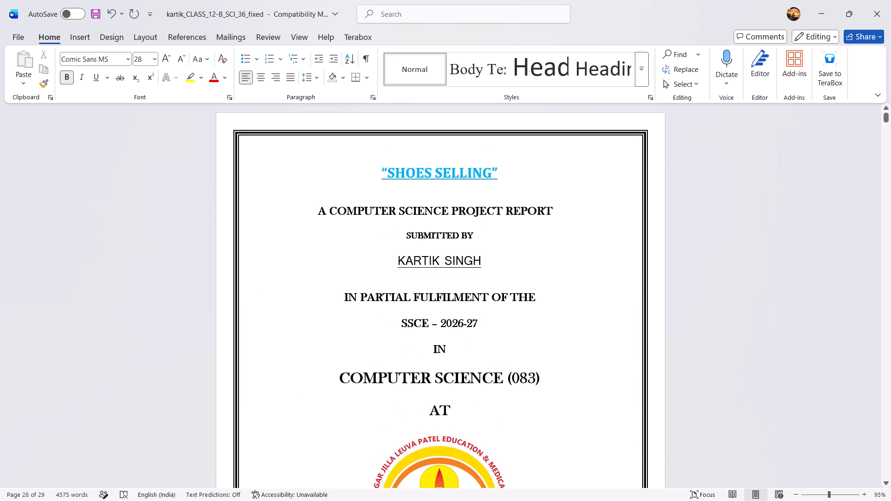
Make the student's name below SUBMITTED BY on the cover page bold.
{"action": "left_click_drag", "start_coordinate": [400, 262], "coordinate": [480, 260]}
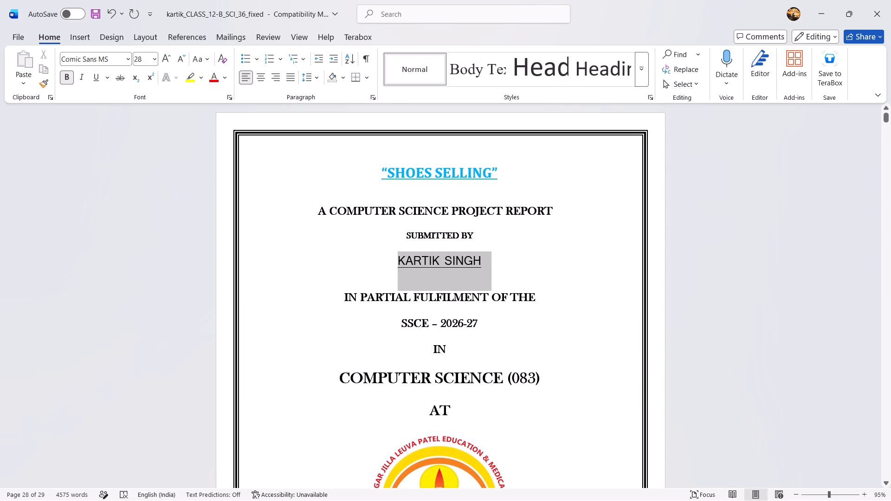
{"action": "left_click_drag", "start_coordinate": [480, 260], "coordinate": [484, 262]}
{"action": "key", "text": "ctrl+b"}
{"action": "left_click", "coordinate": [576, 248]}
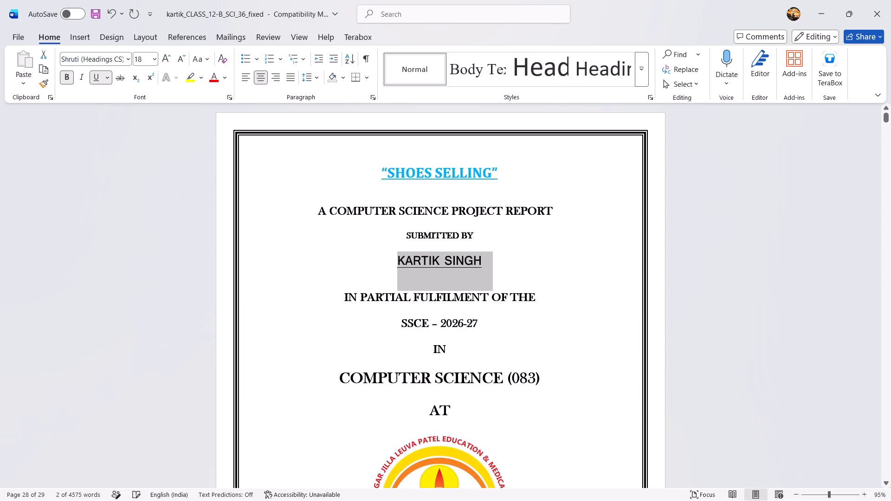
Save the report to TeraBox.
{"action": "left_click", "coordinate": [877, 36]}
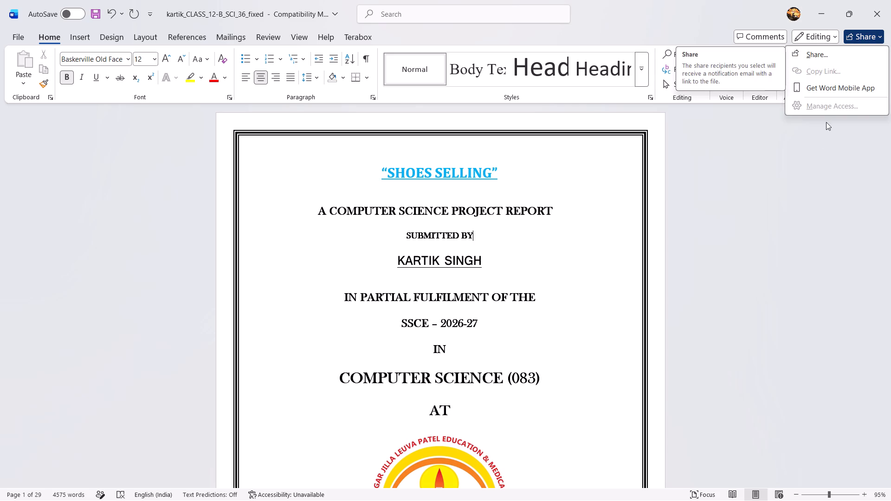
{"action": "left_click", "coordinate": [815, 160]}
{"action": "left_click", "coordinate": [826, 73]}
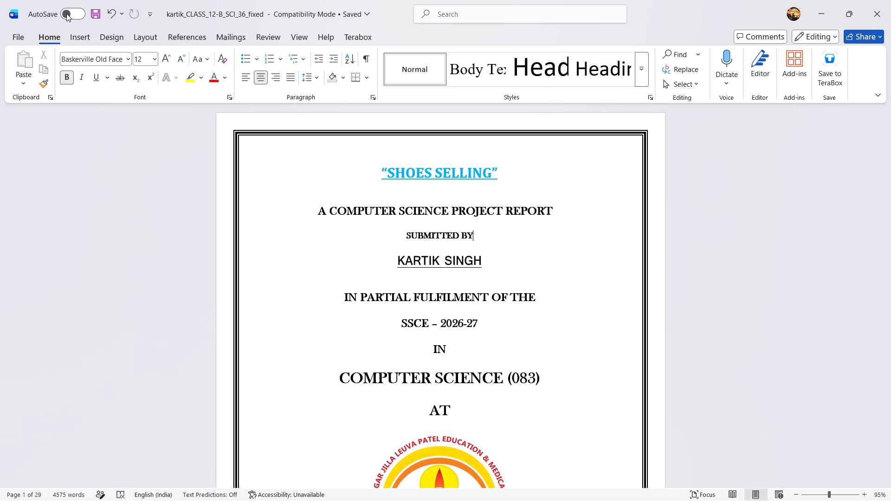
Open the print settings for the report and bring up the choices for which pages to print.
{"action": "key", "text": "ctrl+p"}
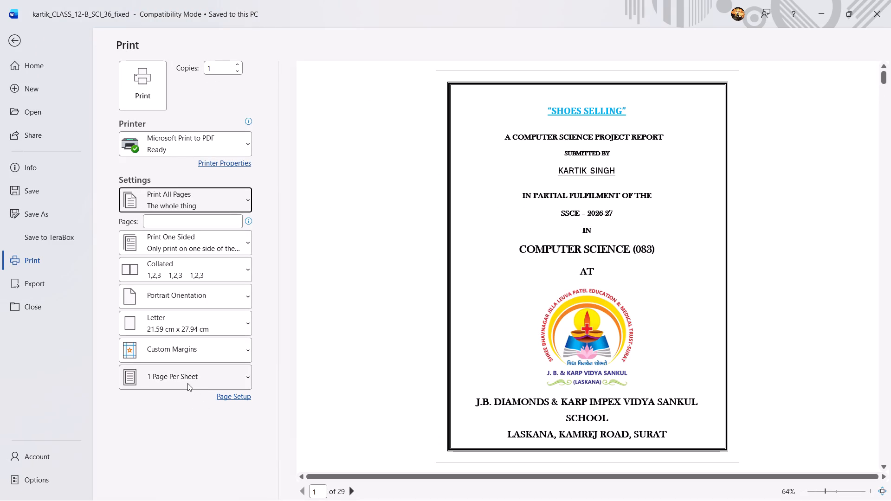
{"action": "left_click", "coordinate": [174, 200]}
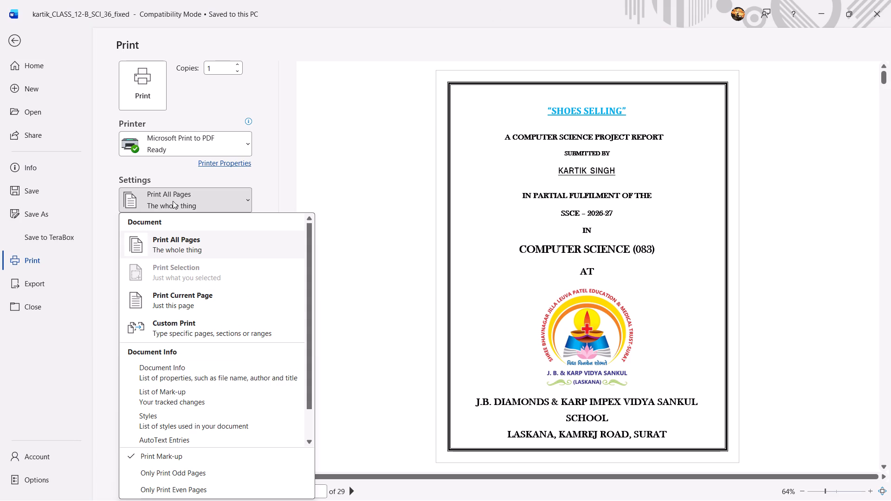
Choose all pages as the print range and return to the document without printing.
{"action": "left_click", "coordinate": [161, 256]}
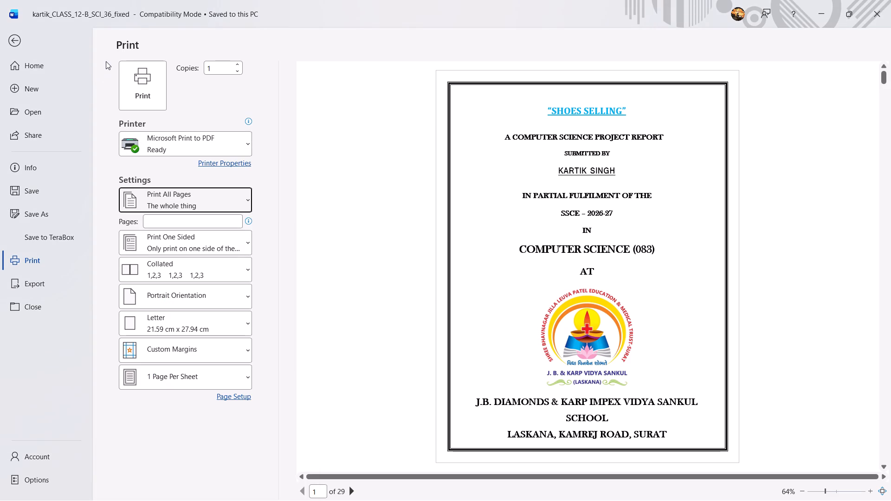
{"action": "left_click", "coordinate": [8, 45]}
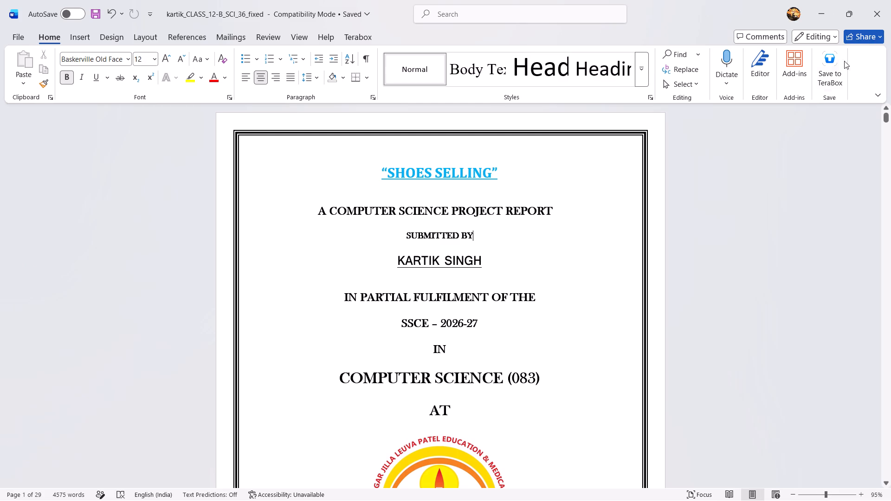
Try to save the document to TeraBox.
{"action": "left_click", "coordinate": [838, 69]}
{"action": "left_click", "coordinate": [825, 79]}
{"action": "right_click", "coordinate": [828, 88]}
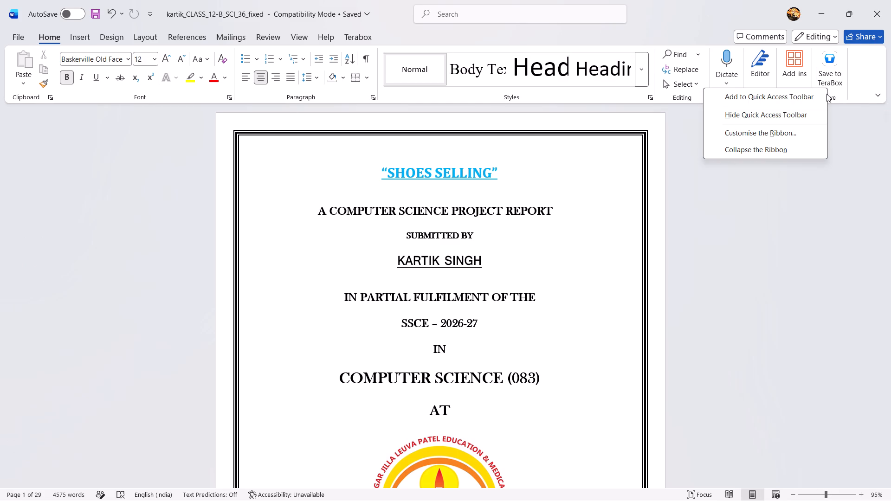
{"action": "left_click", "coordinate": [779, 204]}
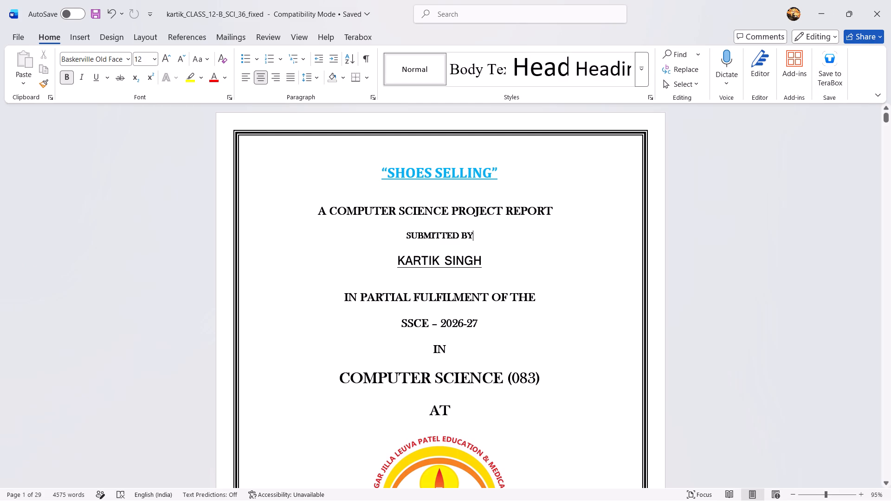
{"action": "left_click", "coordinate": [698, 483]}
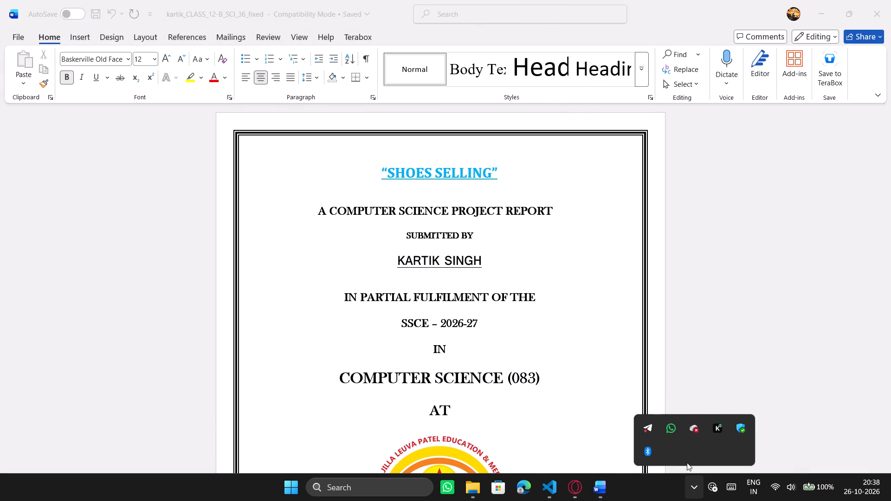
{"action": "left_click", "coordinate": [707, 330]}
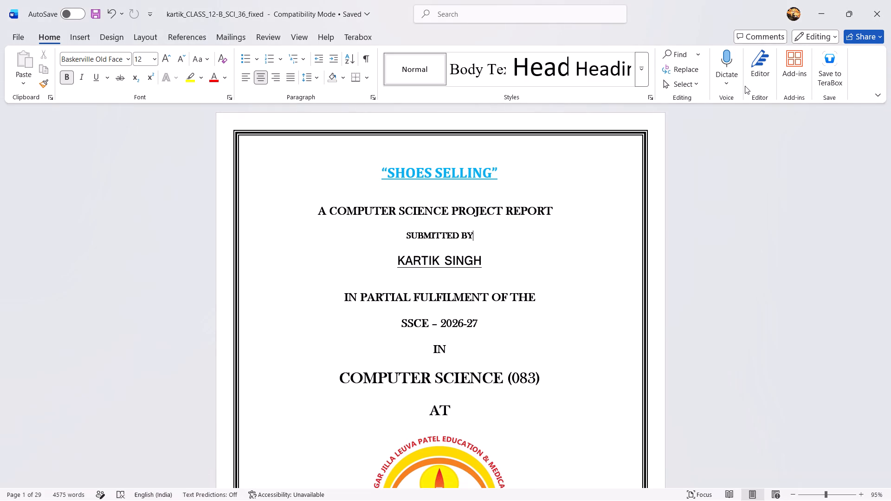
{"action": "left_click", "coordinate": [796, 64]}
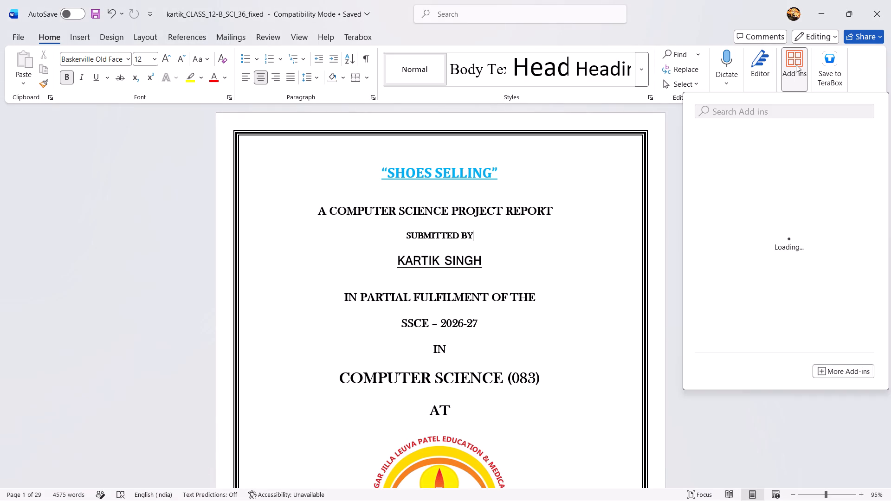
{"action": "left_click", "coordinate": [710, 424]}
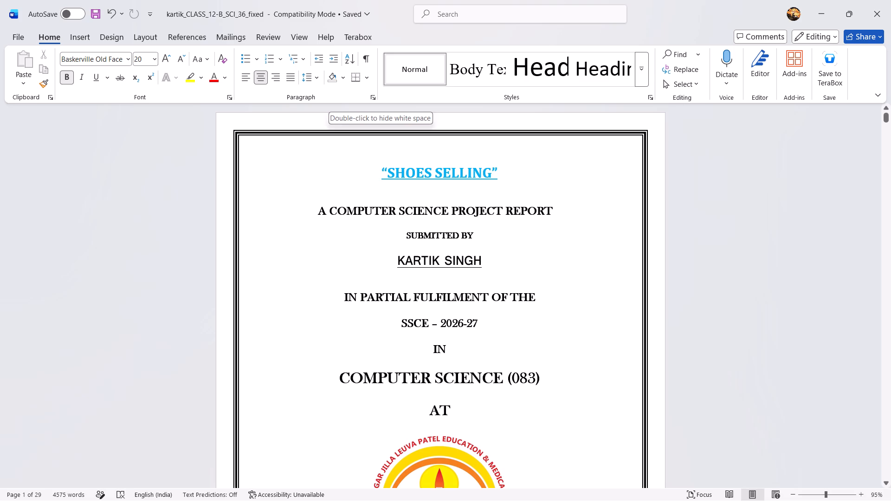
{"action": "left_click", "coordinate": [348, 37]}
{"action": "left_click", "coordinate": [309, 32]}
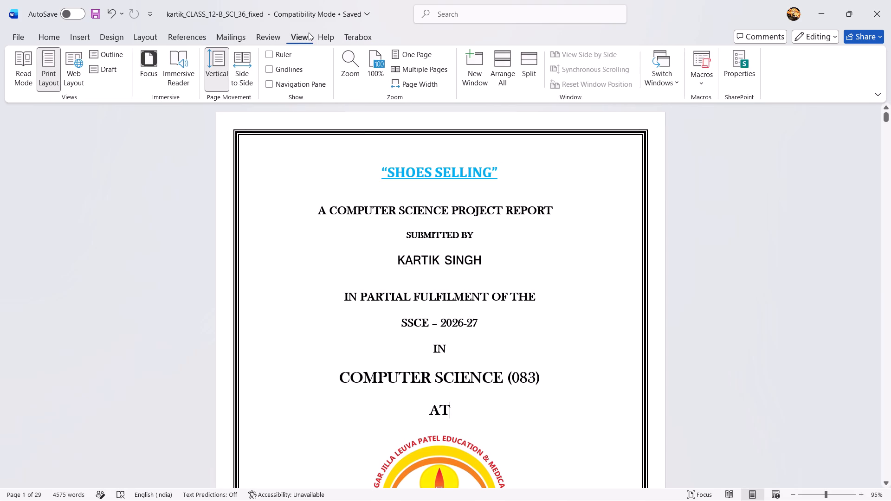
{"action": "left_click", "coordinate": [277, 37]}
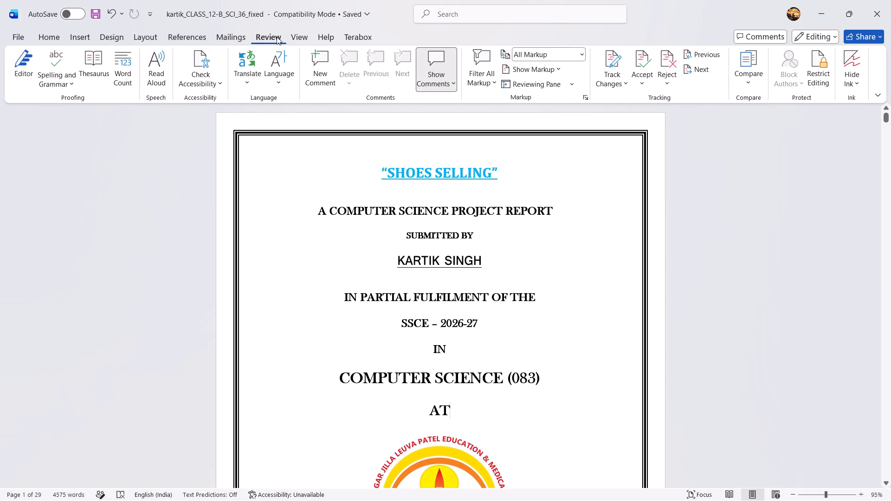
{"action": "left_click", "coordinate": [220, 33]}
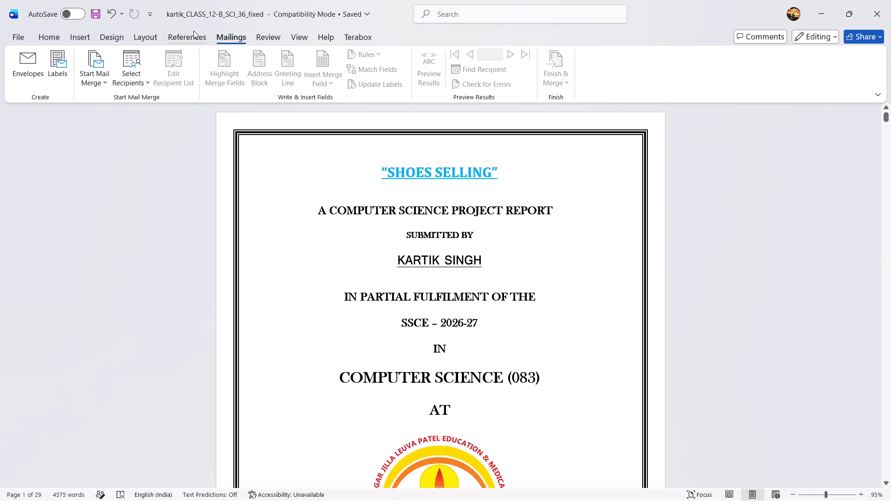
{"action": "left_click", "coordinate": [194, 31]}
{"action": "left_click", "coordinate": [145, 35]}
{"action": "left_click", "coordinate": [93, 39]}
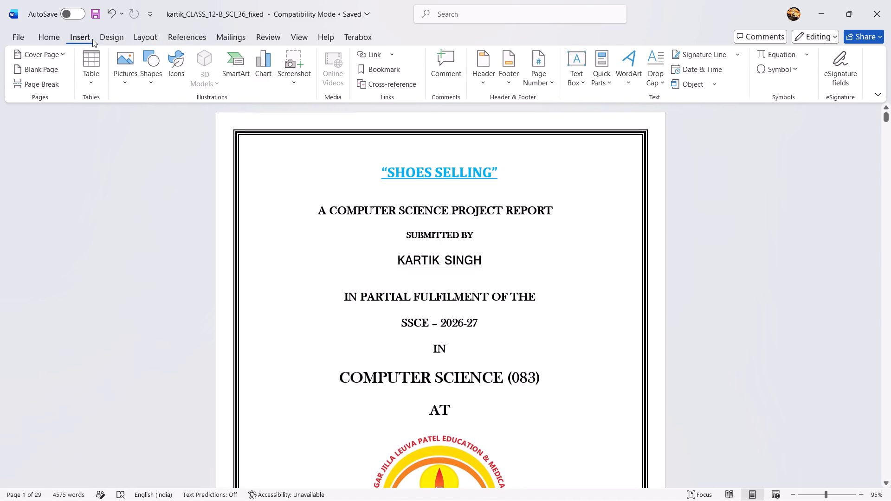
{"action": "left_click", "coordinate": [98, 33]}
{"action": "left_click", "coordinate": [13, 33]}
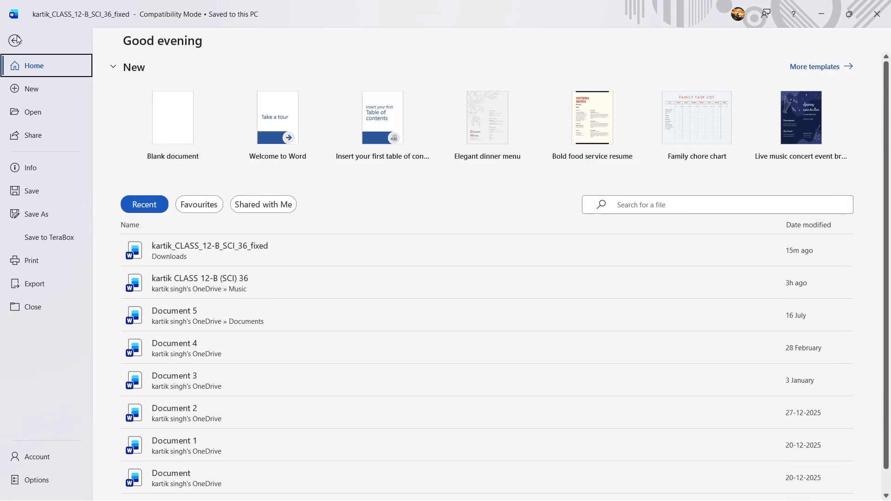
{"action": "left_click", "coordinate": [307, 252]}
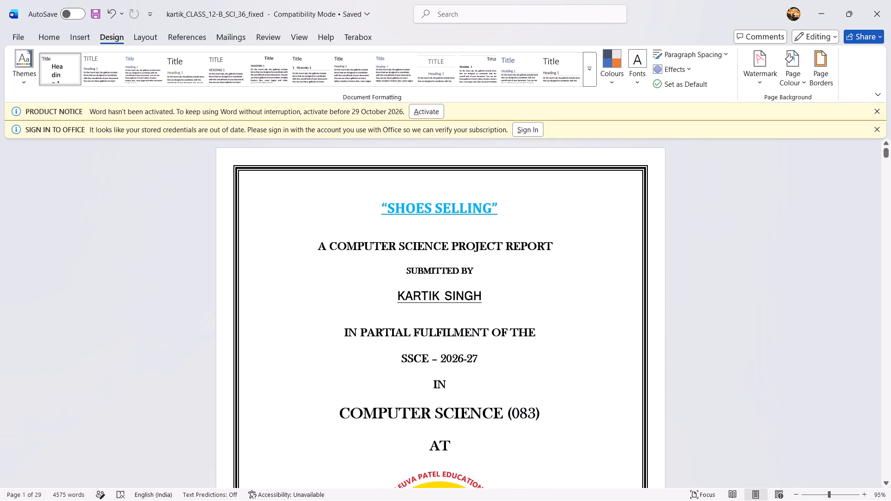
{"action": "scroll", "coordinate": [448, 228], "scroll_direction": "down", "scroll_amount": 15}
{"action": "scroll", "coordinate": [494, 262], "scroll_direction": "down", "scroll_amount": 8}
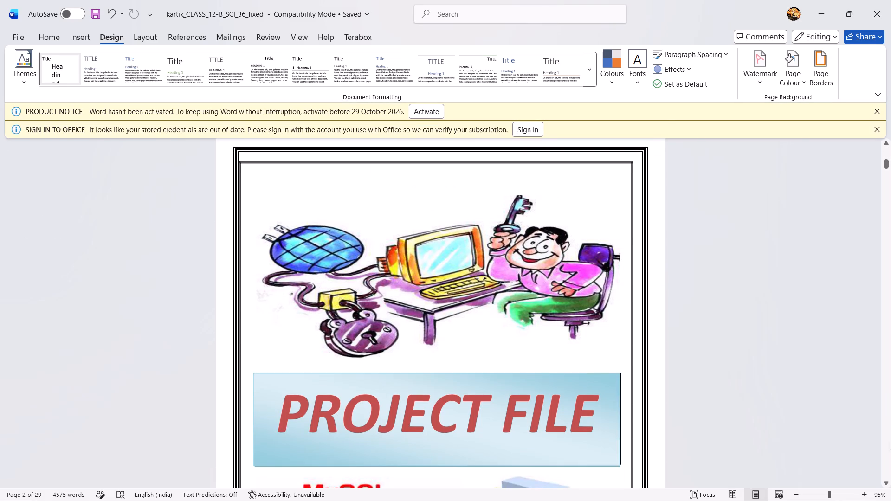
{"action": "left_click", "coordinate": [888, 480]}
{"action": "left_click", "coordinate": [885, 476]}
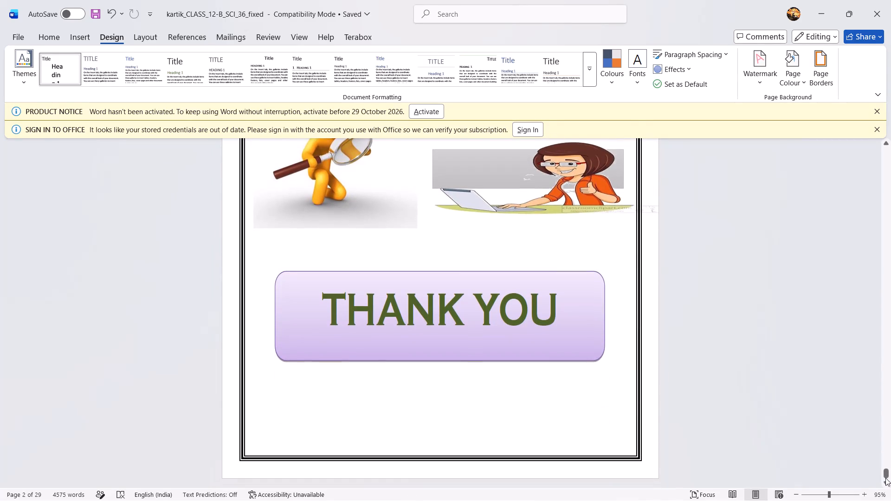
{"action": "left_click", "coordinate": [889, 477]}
Switch the document from editing to Viewing mode.
{"action": "left_click", "coordinate": [834, 38]}
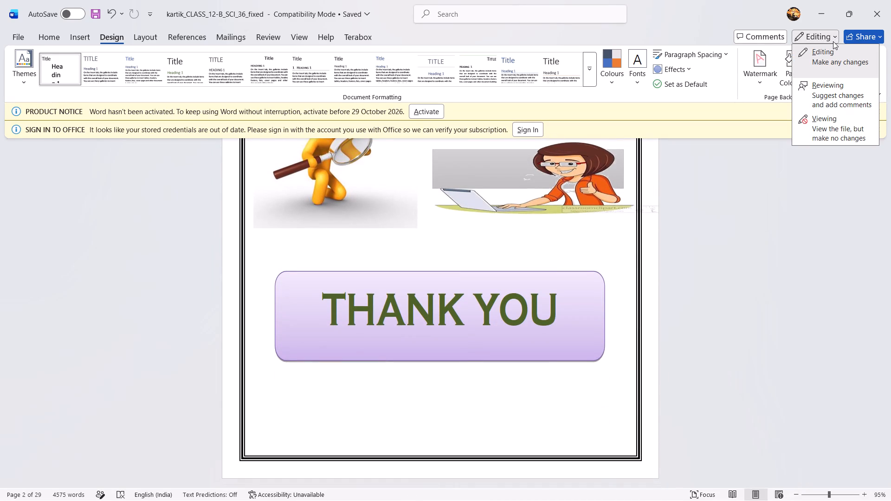
{"action": "left_click", "coordinate": [817, 136]}
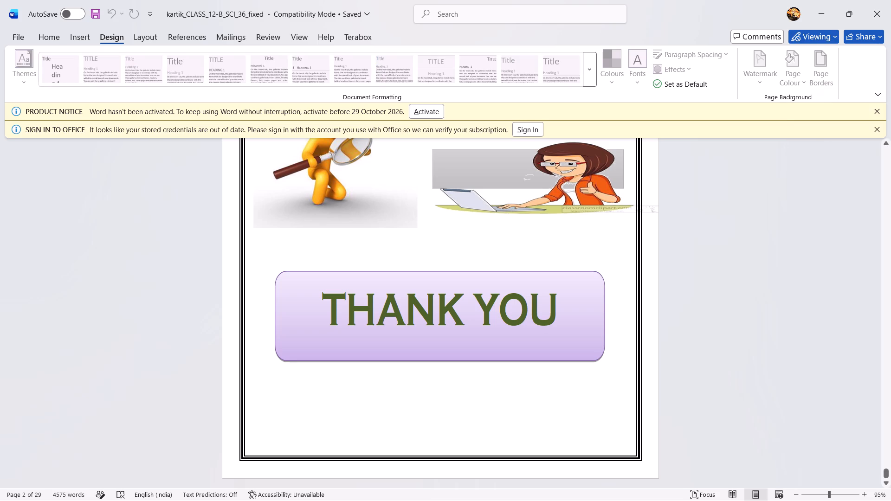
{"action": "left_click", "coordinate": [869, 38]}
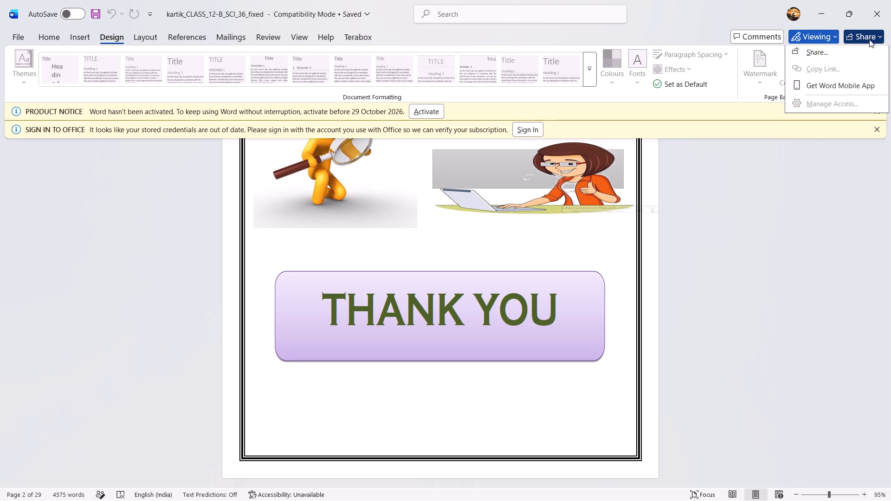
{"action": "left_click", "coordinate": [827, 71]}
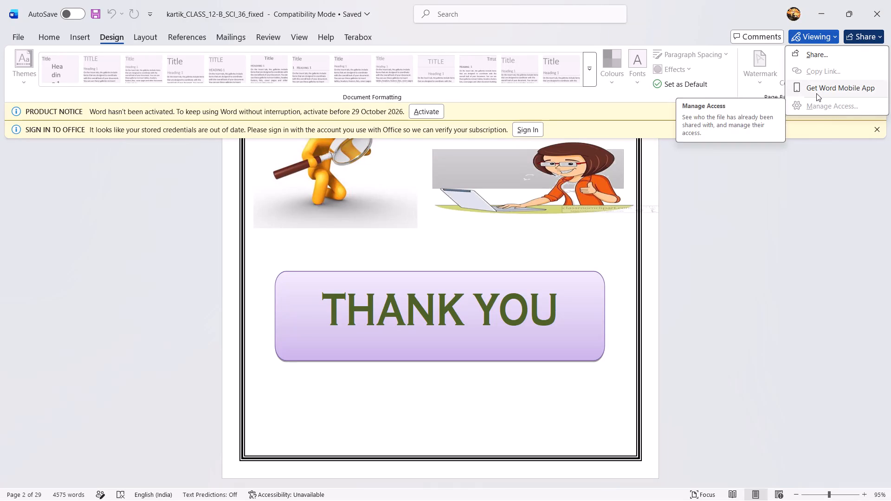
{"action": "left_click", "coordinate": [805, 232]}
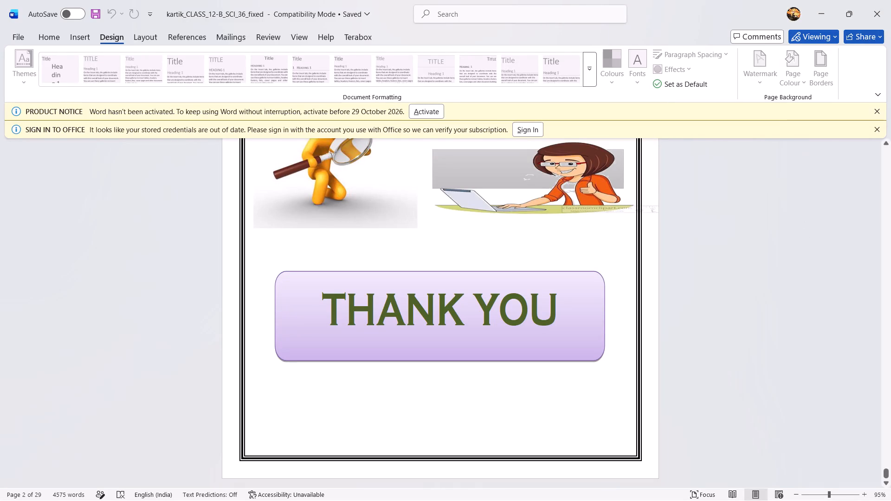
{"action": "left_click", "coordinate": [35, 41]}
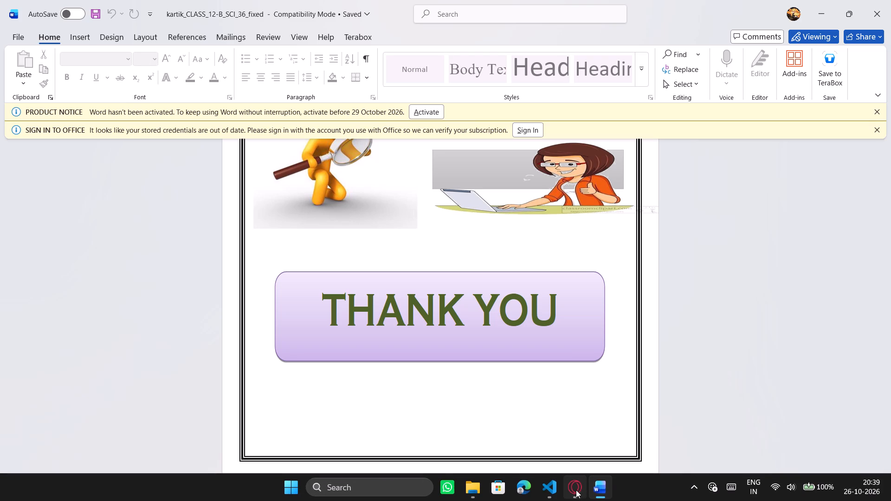
Switch to Opera GX and search Google for "how to download file from word document".
{"action": "left_click", "coordinate": [575, 491]}
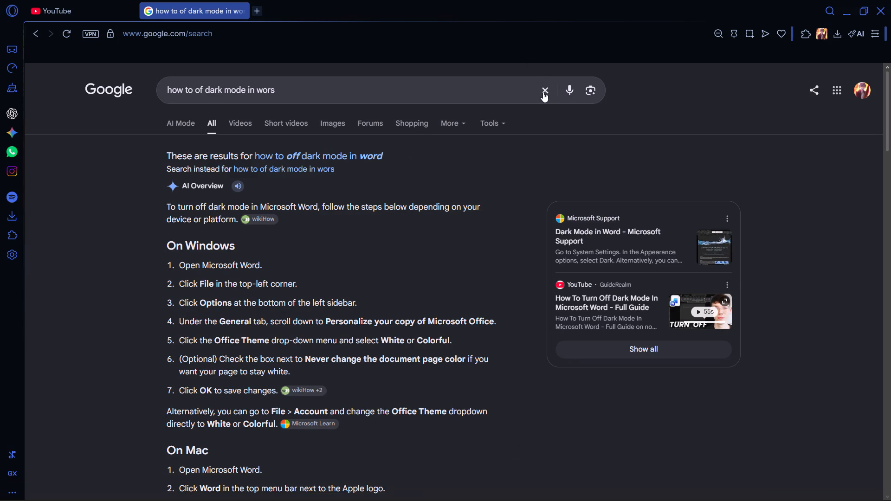
{"action": "left_click", "coordinate": [543, 92]}
{"action": "type", "text": "who"}
{"action": "key", "text": "space"}
{"action": "key", "text": "BackSpace"}
{"action": "key", "text": "BackSpace"}
{"action": "key", "text": "BackSpace"}
{"action": "key", "text": "BackSpace"}
{"action": "type", "text": "how to doload"}
{"action": "key", "text": "space"}
{"action": "type", "text": "file from wor"}
{"action": "key", "text": "Down"}
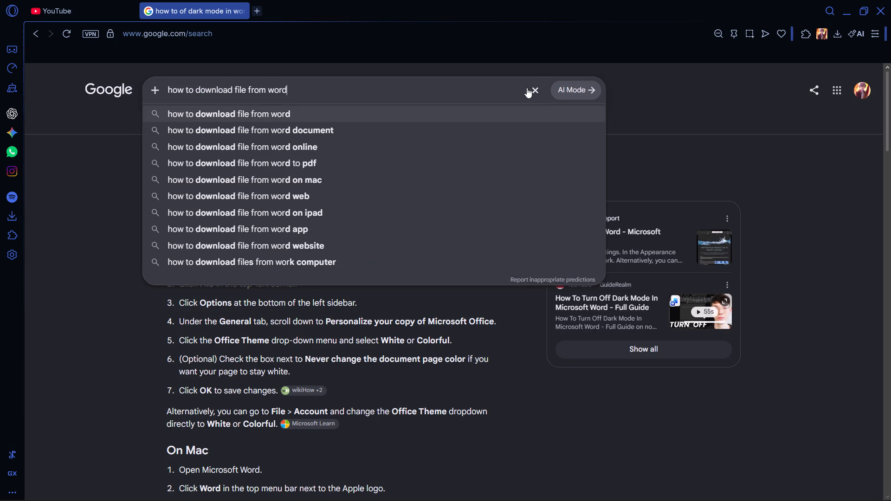
{"action": "key", "text": "Down"}
{"action": "key", "text": "Return"}
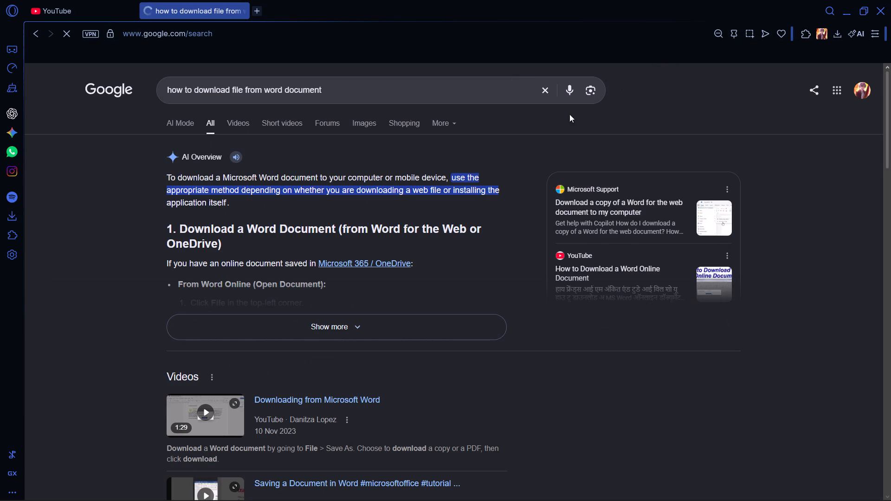
Expand the AI overview and read its instructions for downloading a Word document.
{"action": "left_click", "coordinate": [314, 329]}
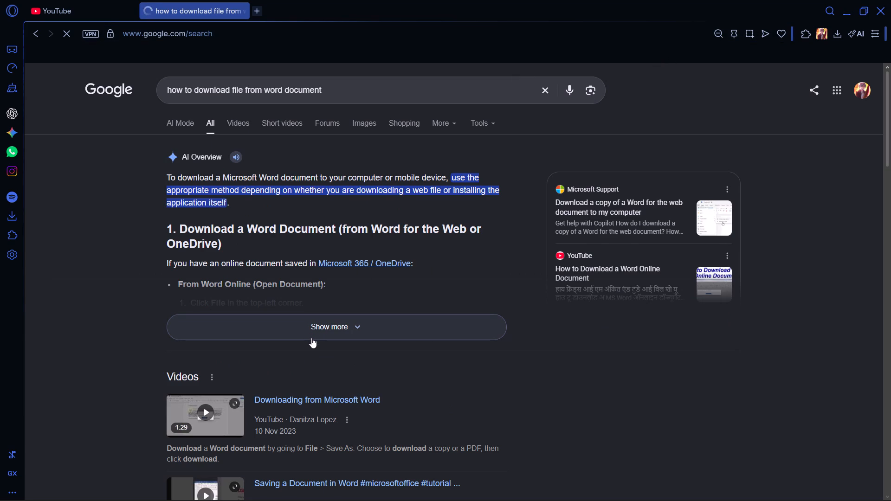
{"action": "left_click", "coordinate": [310, 338]}
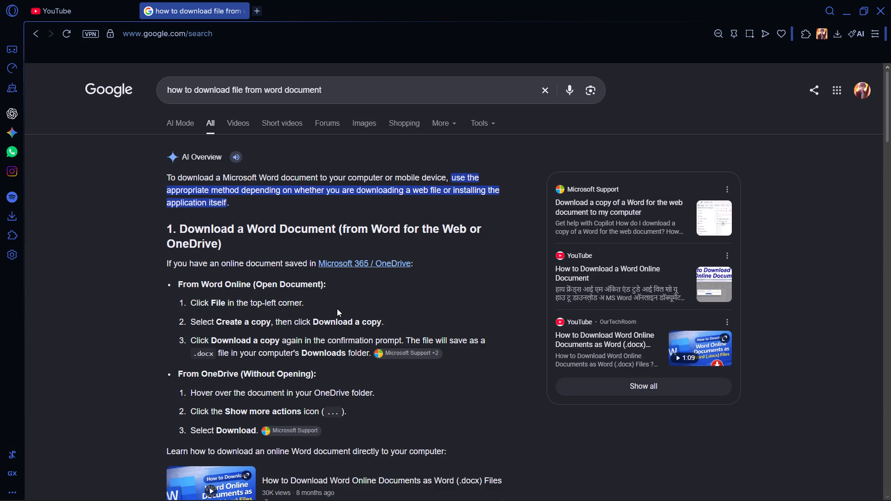
{"action": "scroll", "coordinate": [336, 308], "scroll_direction": "down", "scroll_amount": 2}
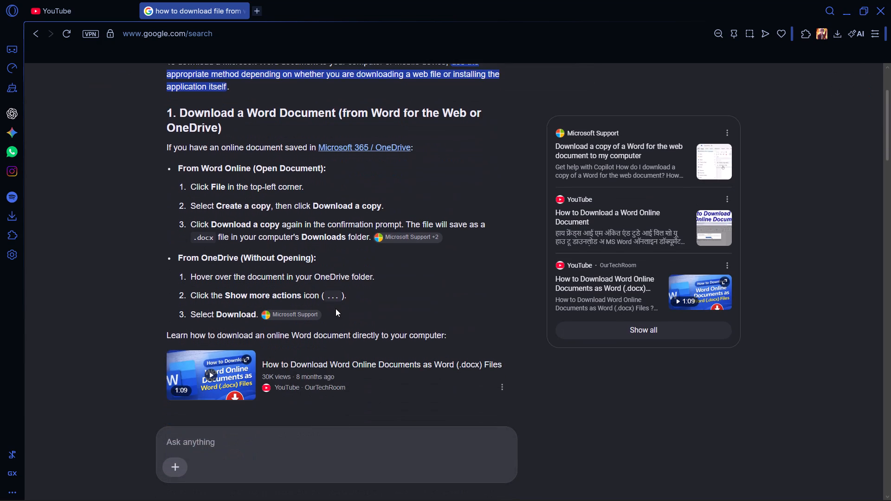
{"action": "scroll", "coordinate": [336, 308], "scroll_direction": "down", "scroll_amount": 4}
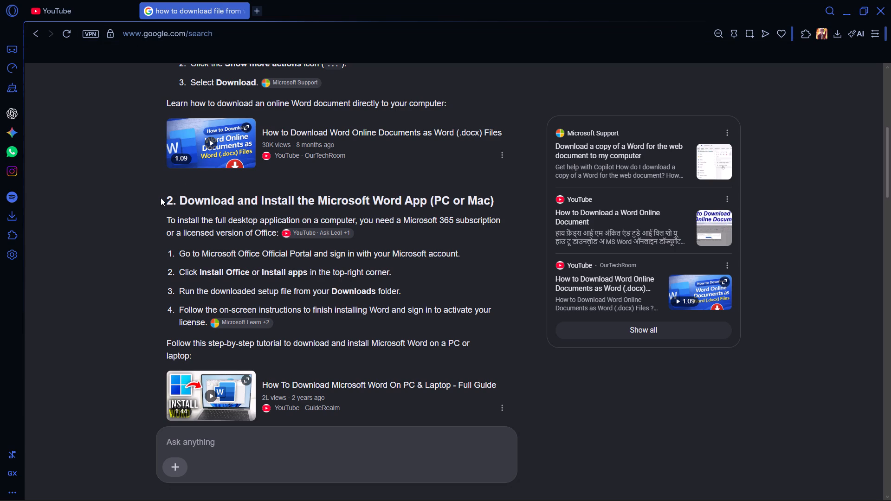
{"action": "scroll", "coordinate": [159, 198], "scroll_direction": "down", "scroll_amount": 5}
{"action": "scroll", "coordinate": [157, 198], "scroll_direction": "up", "scroll_amount": 2}
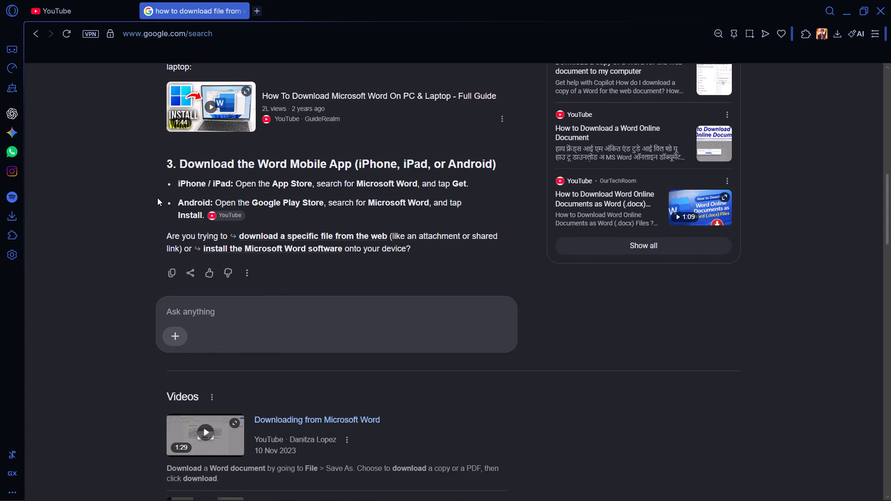
{"action": "scroll", "coordinate": [157, 198], "scroll_direction": "up", "scroll_amount": 11}
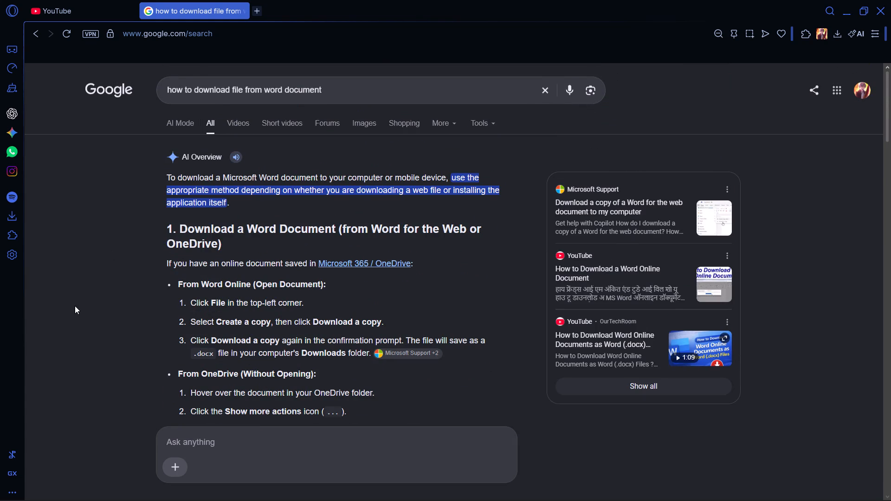
{"action": "key", "text": "alt+Tab"}
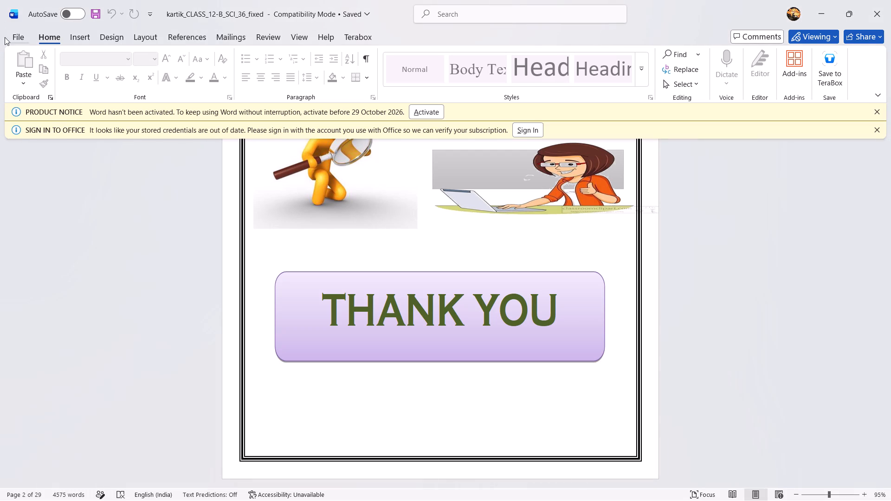
{"action": "left_click", "coordinate": [11, 38]}
{"action": "key", "text": "alt+Tab"}
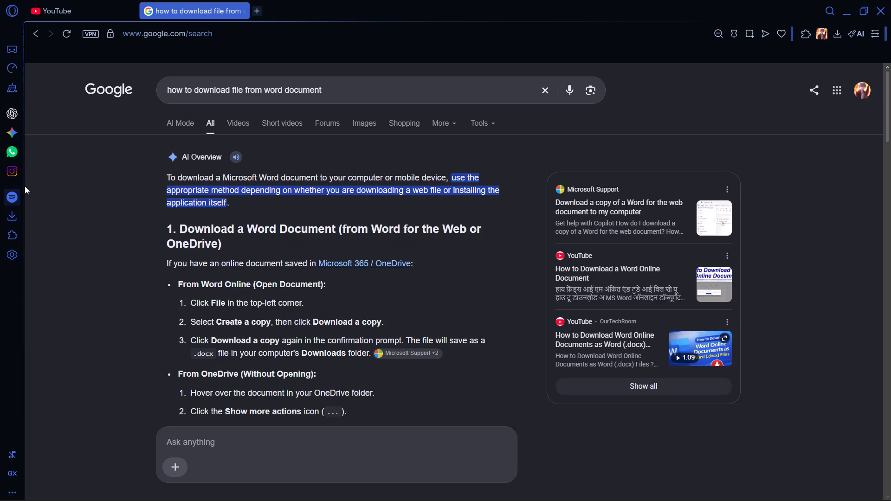
{"action": "key", "text": "alt+Tab"}
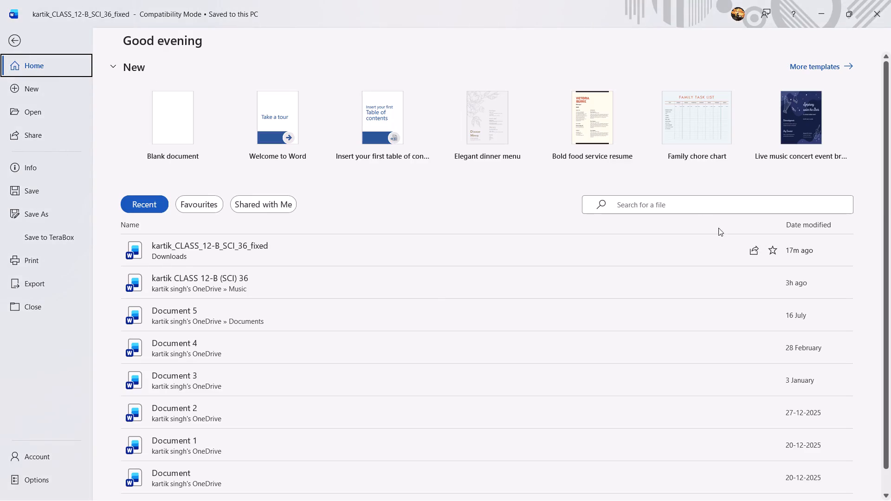
{"action": "left_click", "coordinate": [754, 251]}
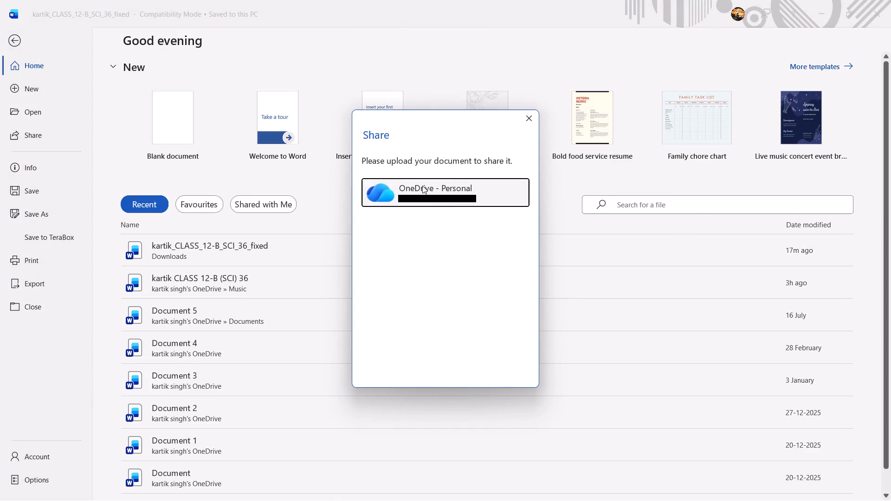
{"action": "left_click", "coordinate": [422, 186]}
{"action": "left_click", "coordinate": [402, 188]}
{"action": "left_click", "coordinate": [381, 194]}
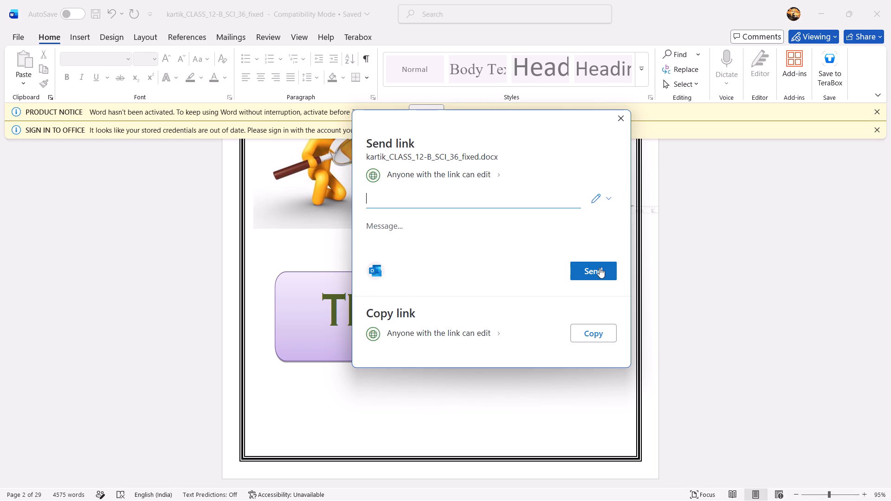
{"action": "left_click", "coordinate": [598, 333]}
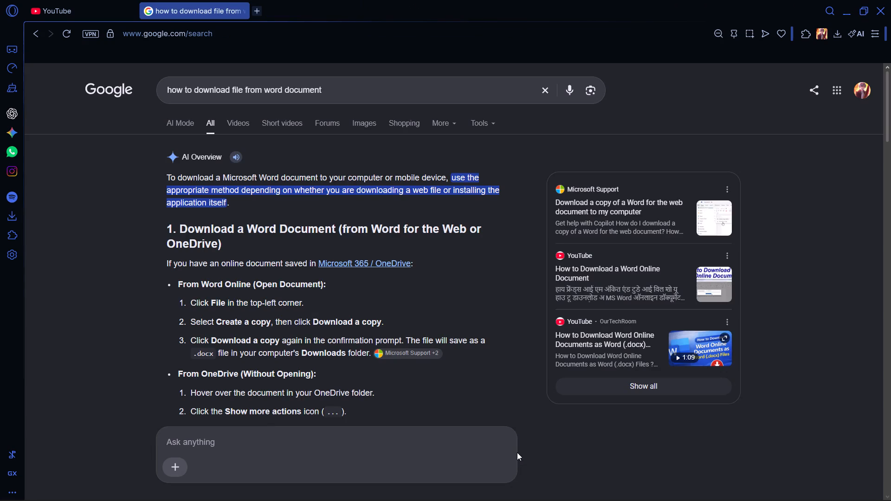
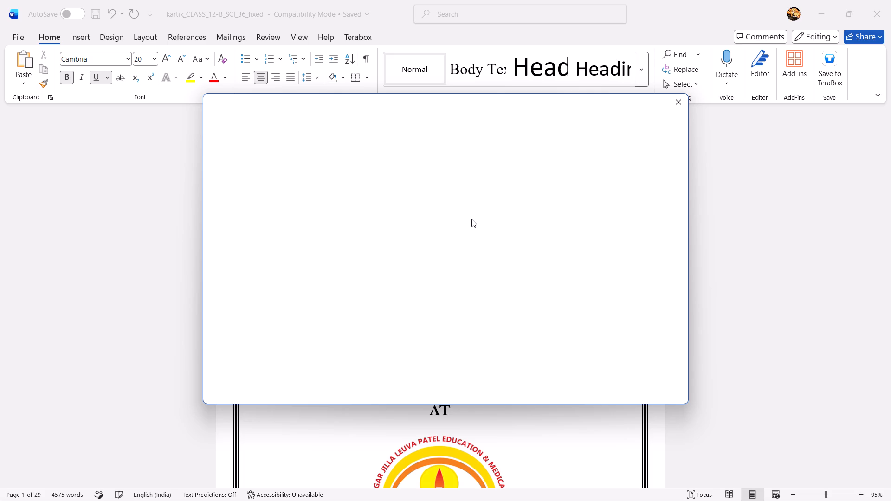
Close the blank dialog over the report and examine its pages from the title page to the "Why Python?" section.
{"action": "left_click", "coordinate": [674, 107]}
{"action": "scroll", "coordinate": [497, 113], "scroll_direction": "down", "scroll_amount": 8}
{"action": "scroll", "coordinate": [478, 353], "scroll_direction": "down", "scroll_amount": 8}
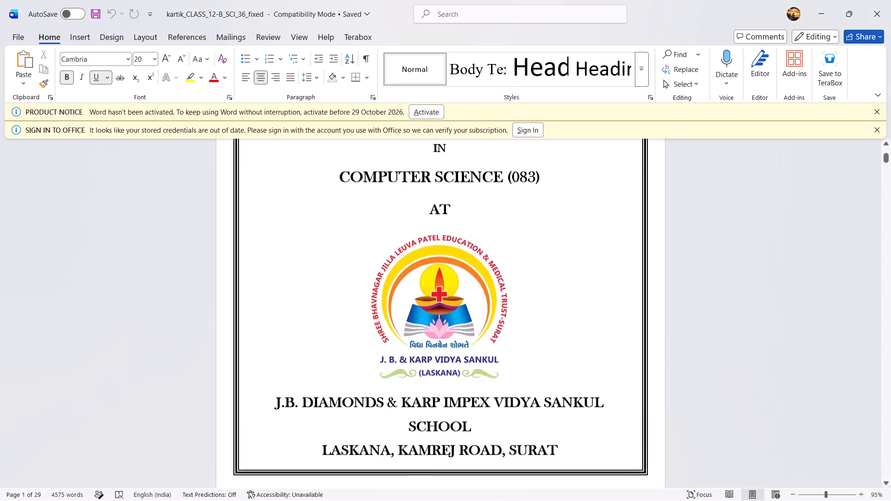
{"action": "scroll", "coordinate": [477, 358], "scroll_direction": "down", "scroll_amount": 17}
{"action": "scroll", "coordinate": [469, 364], "scroll_direction": "up", "scroll_amount": 1}
{"action": "scroll", "coordinate": [469, 363], "scroll_direction": "down", "scroll_amount": 20}
{"action": "scroll", "coordinate": [469, 363], "scroll_direction": "down", "scroll_amount": 16}
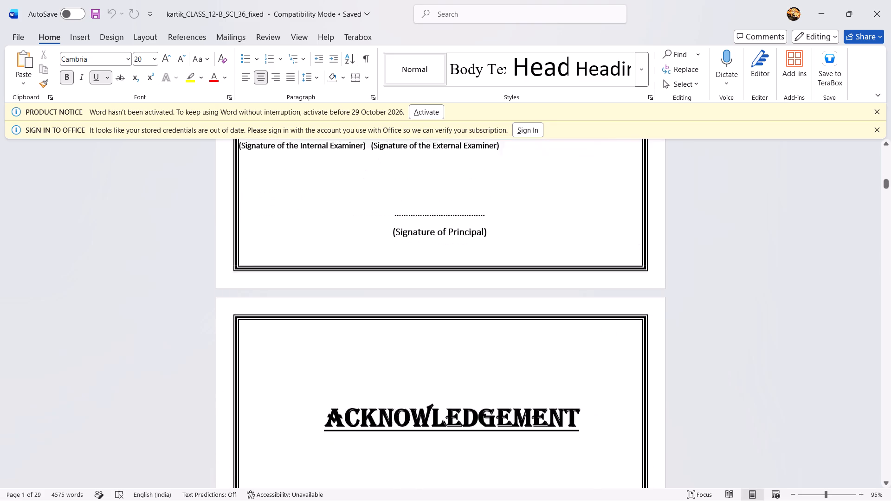
{"action": "scroll", "coordinate": [465, 366], "scroll_direction": "down", "scroll_amount": 20}
{"action": "scroll", "coordinate": [465, 366], "scroll_direction": "down", "scroll_amount": 4}
{"action": "scroll", "coordinate": [465, 366], "scroll_direction": "up", "scroll_amount": 8}
{"action": "scroll", "coordinate": [465, 366], "scroll_direction": "down", "scroll_amount": 6}
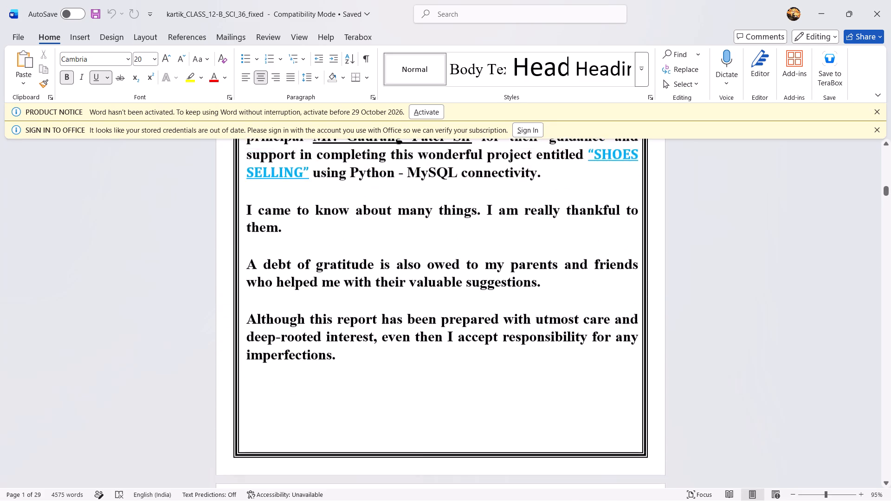
{"action": "scroll", "coordinate": [464, 369], "scroll_direction": "down", "scroll_amount": 3}
{"action": "scroll", "coordinate": [464, 370], "scroll_direction": "down", "scroll_amount": 20}
{"action": "scroll", "coordinate": [464, 370], "scroll_direction": "down", "scroll_amount": 19}
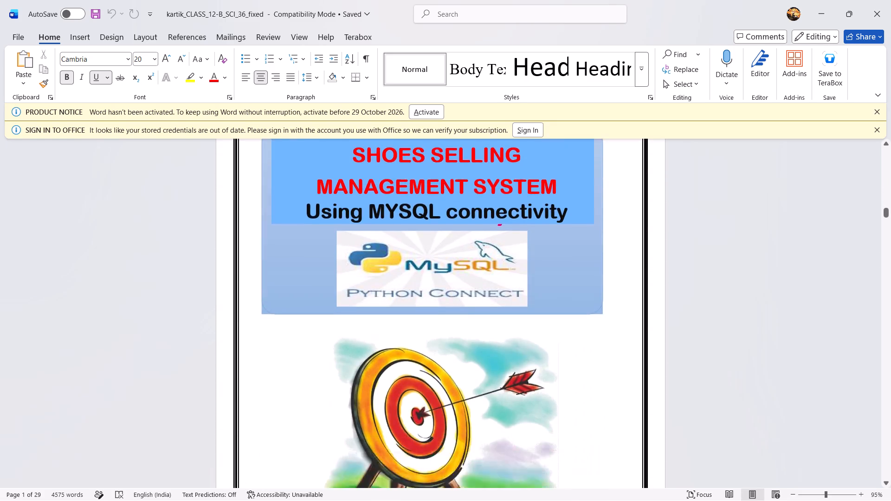
{"action": "scroll", "coordinate": [458, 382], "scroll_direction": "down", "scroll_amount": 17}
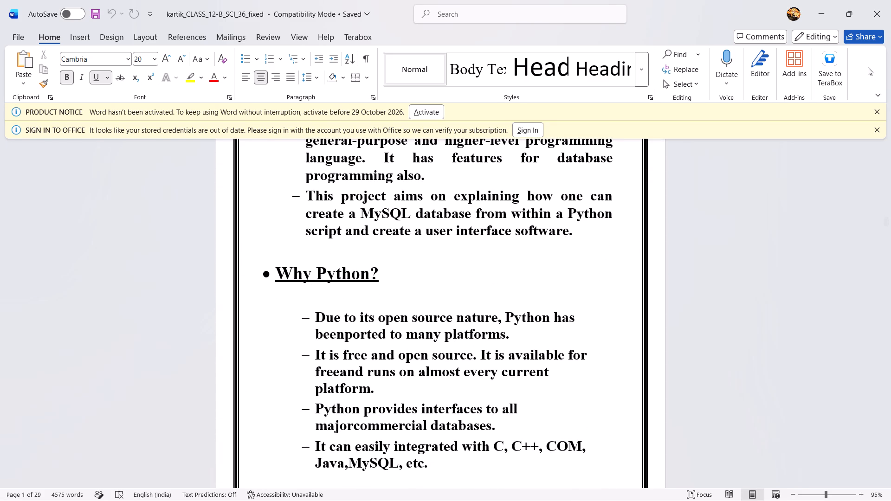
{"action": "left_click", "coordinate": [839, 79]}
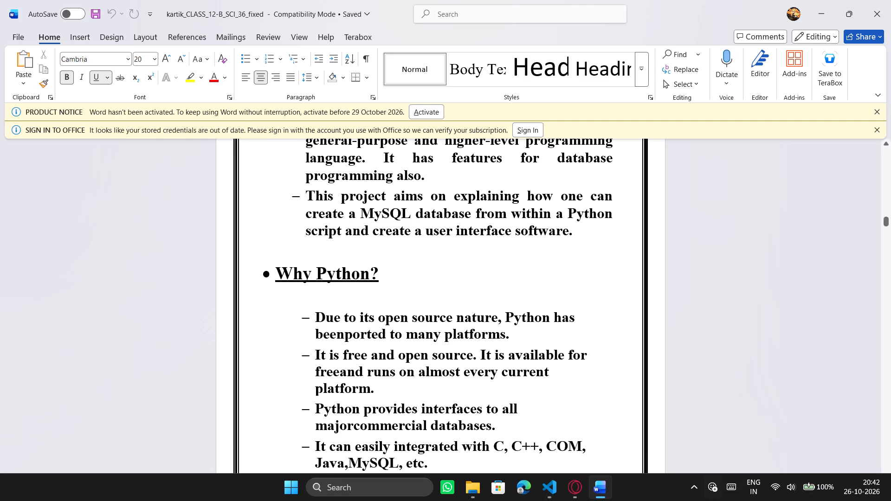
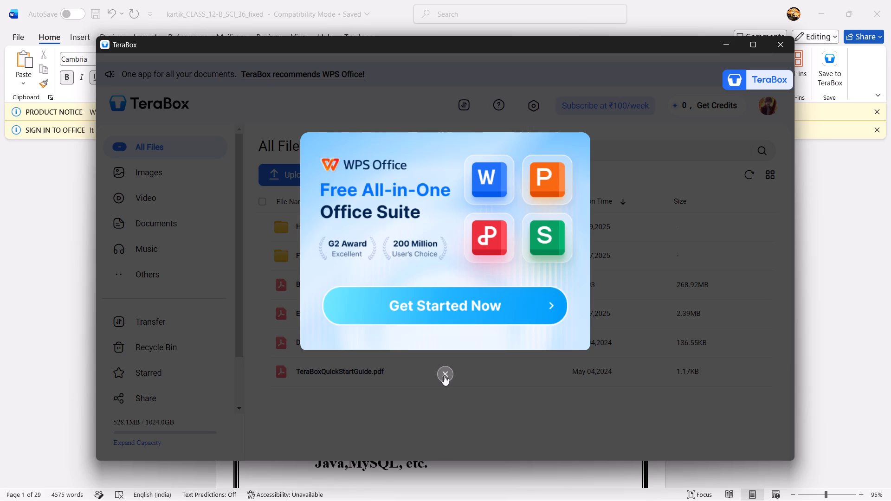
Dismiss the WPS Office promotion and upload the fixed CLASS_12-B_SCI_36 project report from the Documents folder to TeraBox.
{"action": "left_click", "coordinate": [428, 312]}
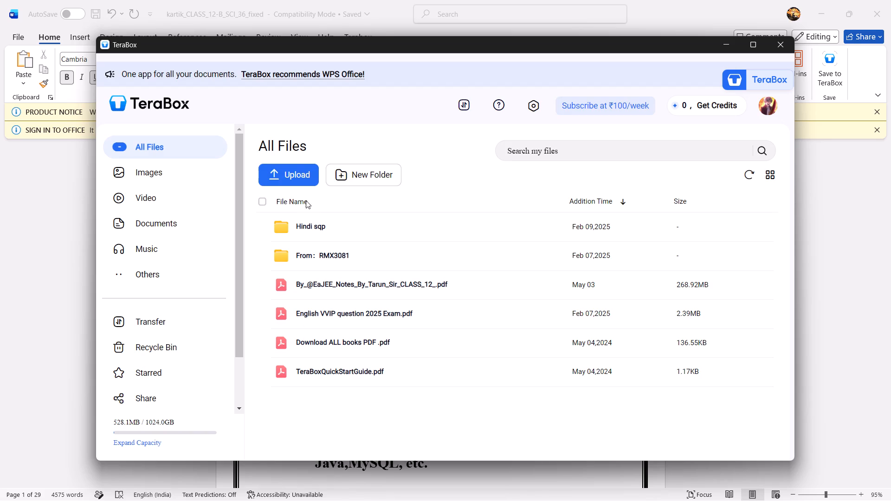
{"action": "left_click", "coordinate": [289, 174]}
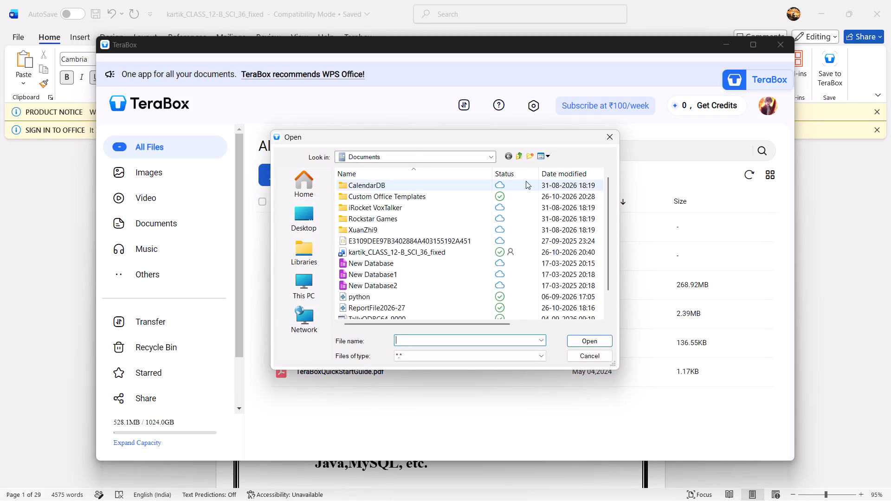
{"action": "left_click", "coordinate": [413, 255]}
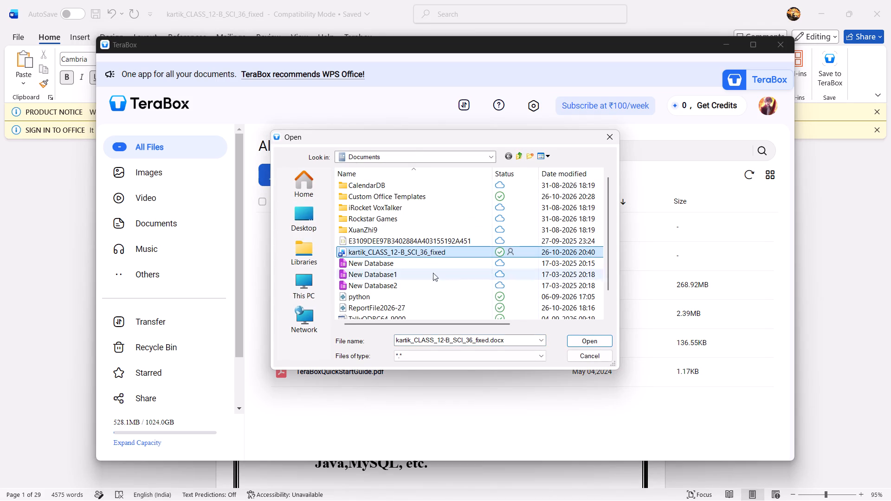
{"action": "left_click", "coordinate": [580, 339]}
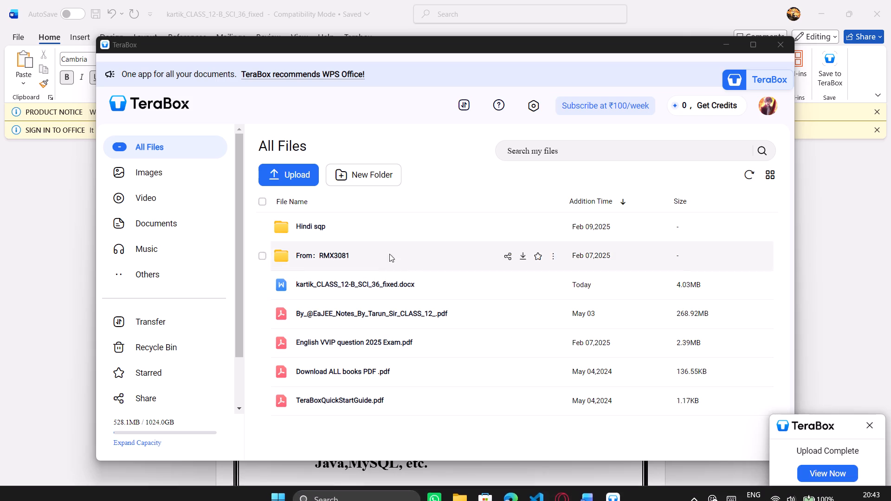
Download the uploaded project report from TeraBox into the OneDrive Videos folder.
{"action": "left_click", "coordinate": [525, 283]}
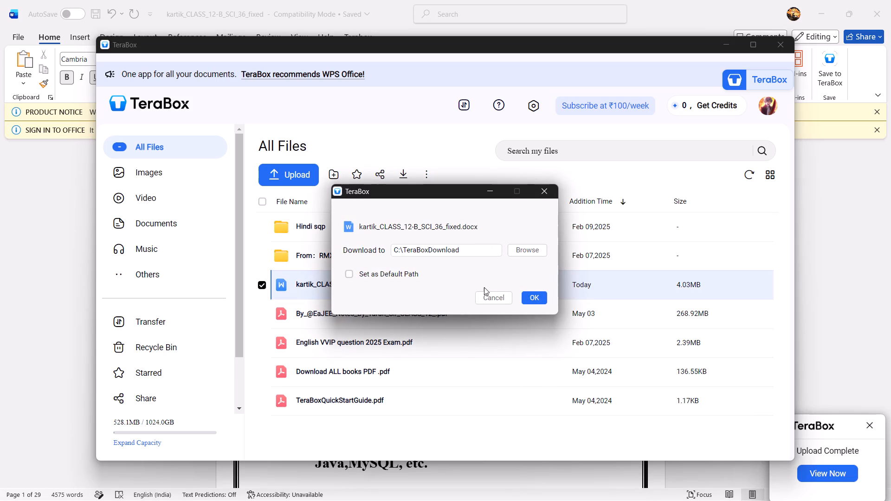
{"action": "left_click", "coordinate": [456, 248]}
{"action": "left_click", "coordinate": [521, 253]}
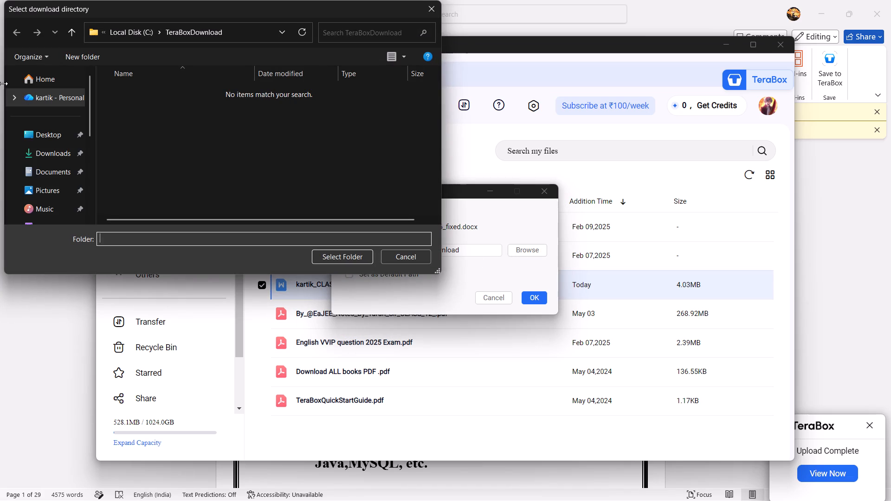
{"action": "left_click", "coordinate": [27, 155]}
{"action": "left_click", "coordinate": [35, 203]}
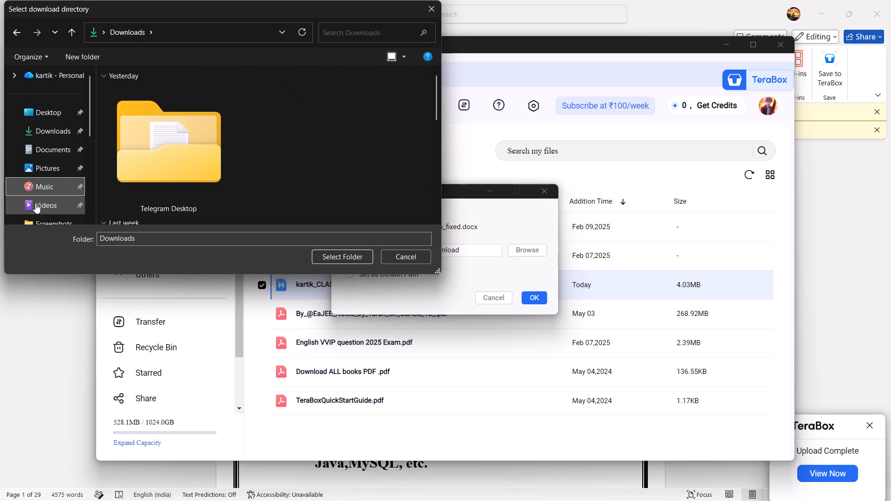
{"action": "left_click", "coordinate": [37, 209]}
{"action": "left_click", "coordinate": [337, 257]}
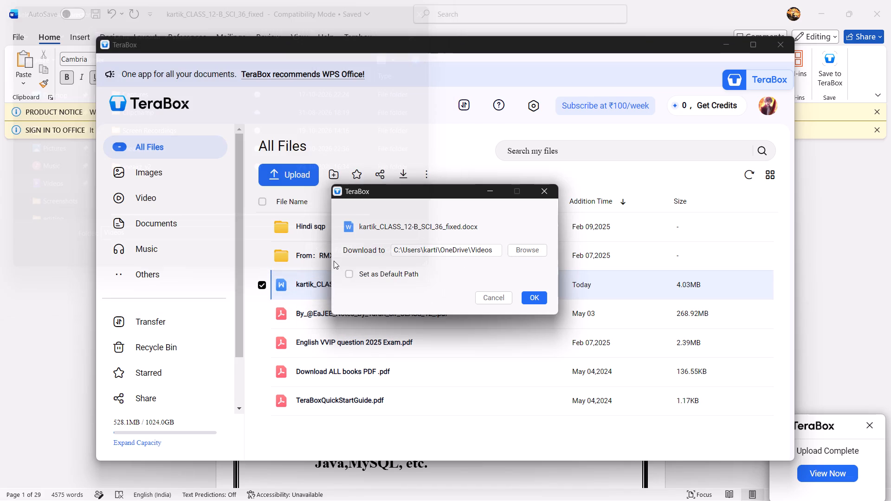
{"action": "left_click", "coordinate": [538, 301]}
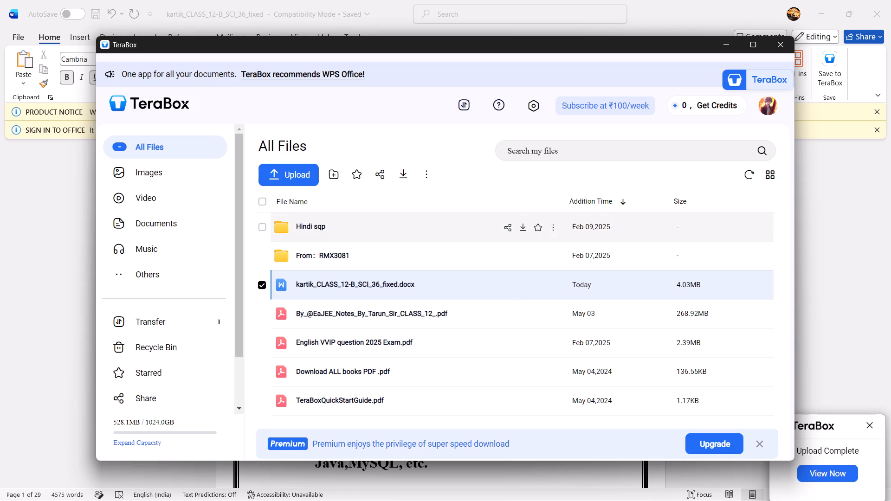
Check TeraBox's current upload and download transfer lists.
{"action": "left_click", "coordinate": [750, 77]}
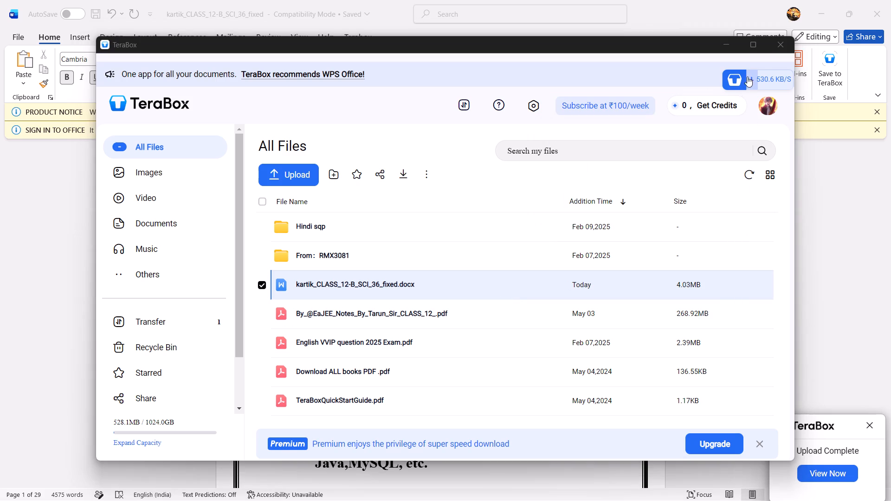
{"action": "left_click", "coordinate": [738, 77]}
{"action": "left_click", "coordinate": [737, 77]}
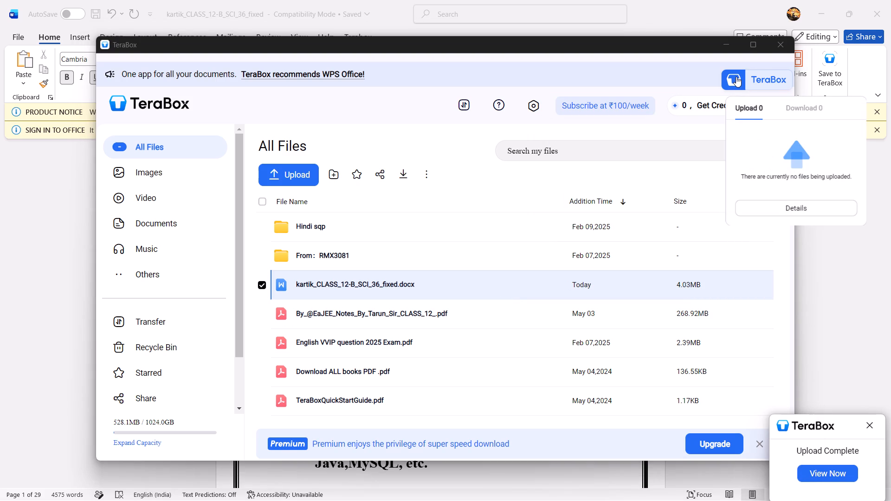
{"action": "left_click", "coordinate": [788, 116]}
{"action": "left_click", "coordinate": [645, 67]}
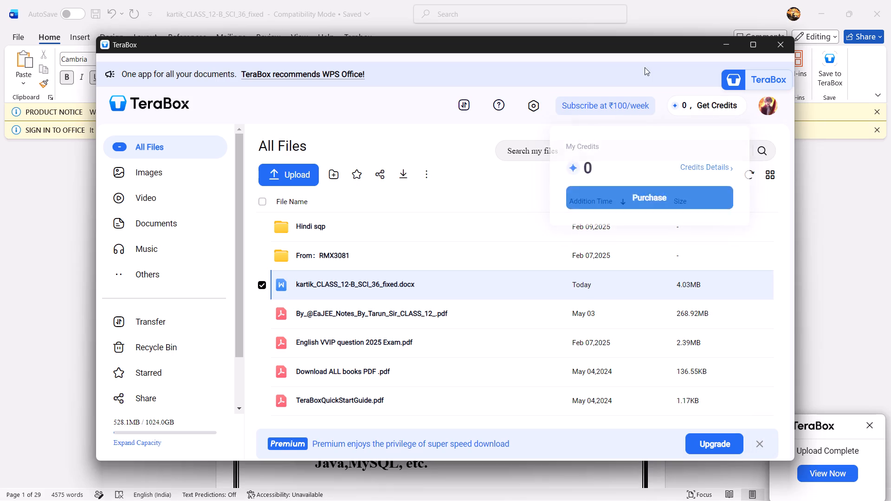
Switch to File Explorer and open the downloaded project report from the Videos folder in Word.
{"action": "left_click", "coordinate": [465, 497]}
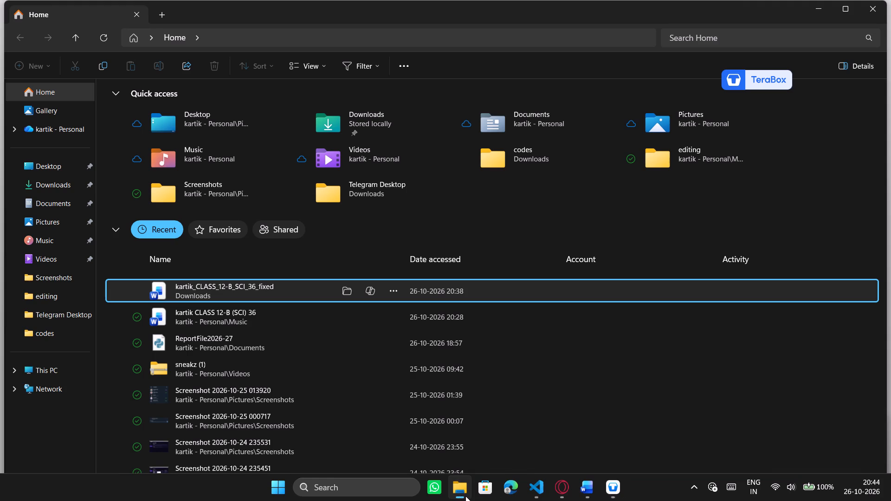
{"action": "left_click", "coordinate": [27, 260]}
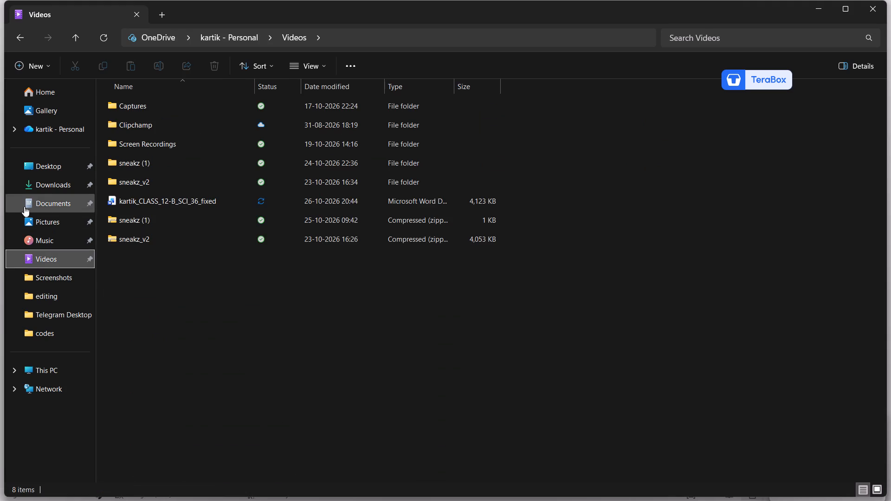
{"action": "double_click", "coordinate": [115, 196]}
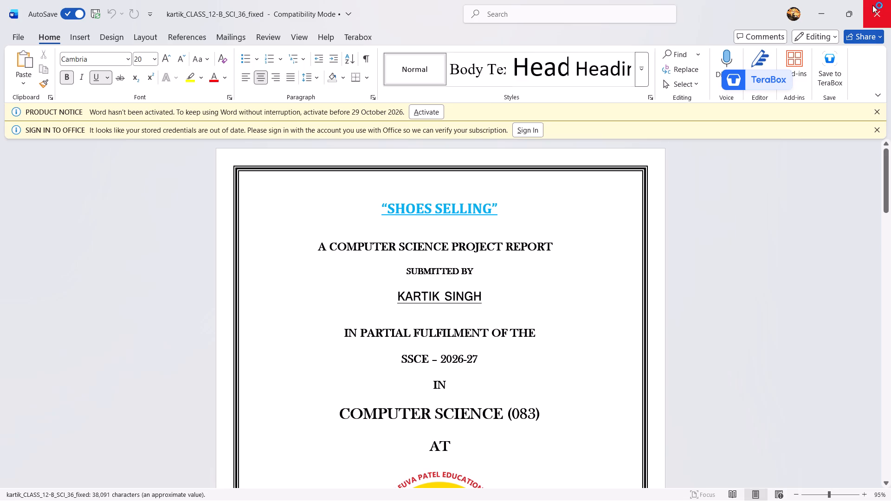
Examine the downloaded report's layout from the title page to the PROJECT FILE page.
{"action": "scroll", "coordinate": [541, 324], "scroll_direction": "down", "scroll_amount": 6}
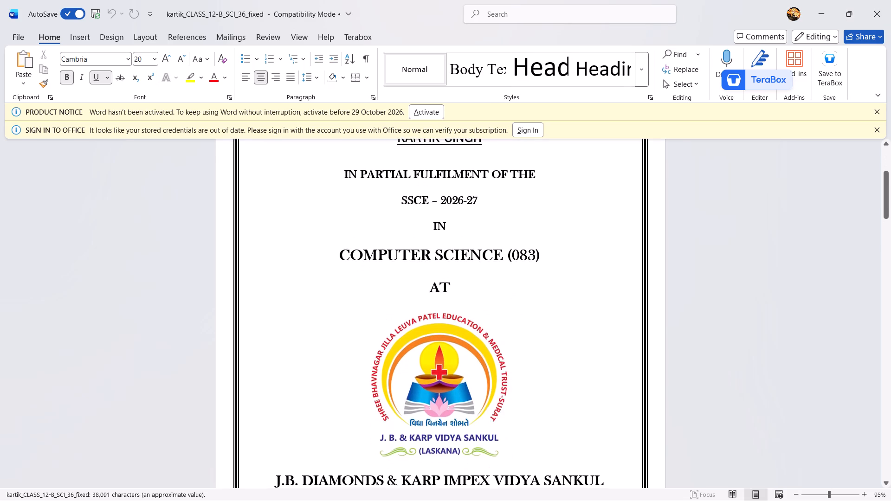
{"action": "scroll", "coordinate": [534, 330], "scroll_direction": "up", "scroll_amount": 5}
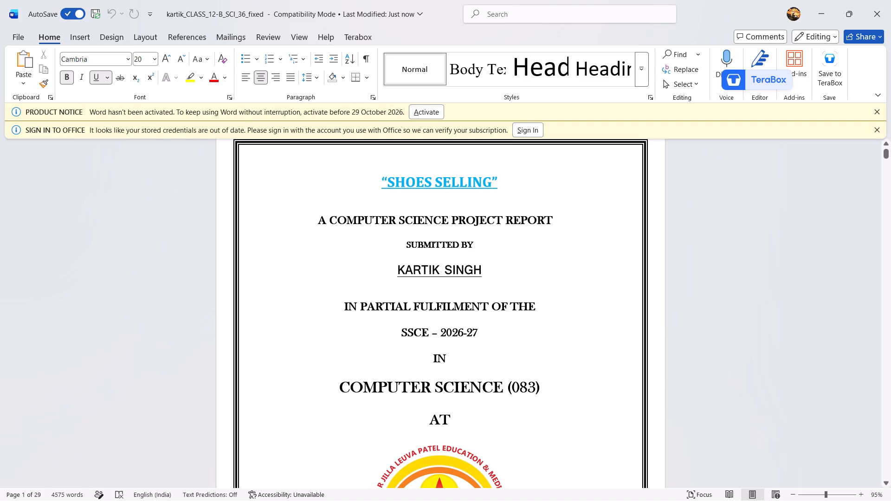
{"action": "scroll", "coordinate": [505, 362], "scroll_direction": "down", "scroll_amount": 6}
{"action": "scroll", "coordinate": [479, 314], "scroll_direction": "down", "scroll_amount": 5}
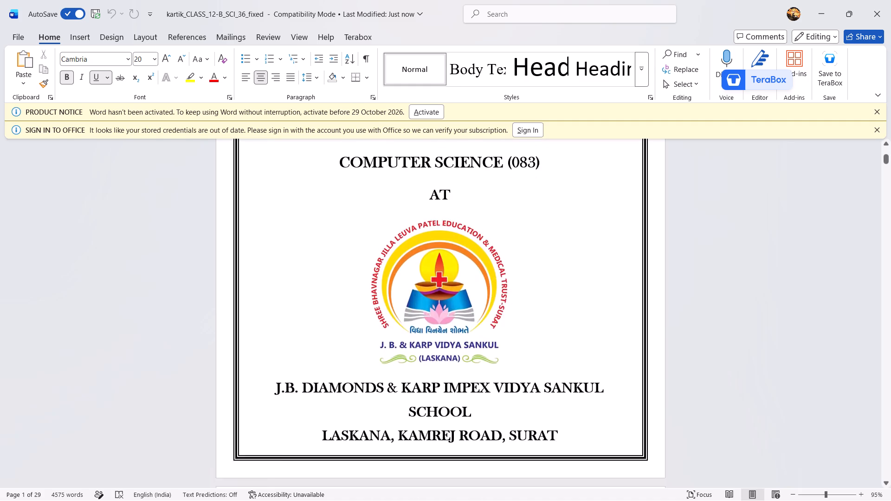
{"action": "scroll", "coordinate": [478, 315], "scroll_direction": "down", "scroll_amount": 19}
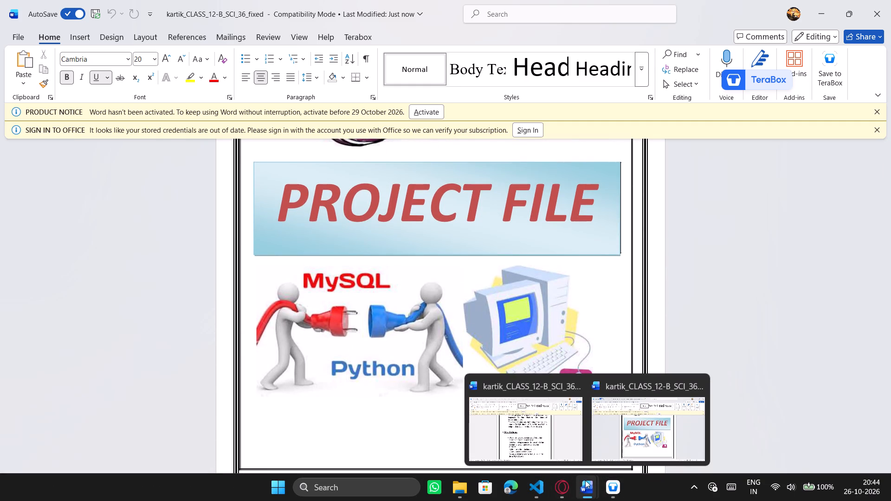
Close the other open Word window of the report and return to the copy opened from Videos.
{"action": "middle_click", "coordinate": [514, 437]}
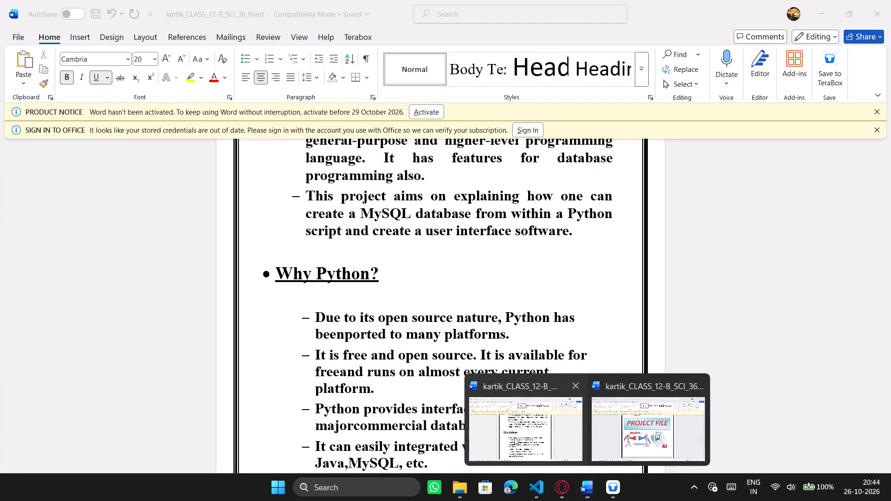
{"action": "left_click", "coordinate": [613, 485]}
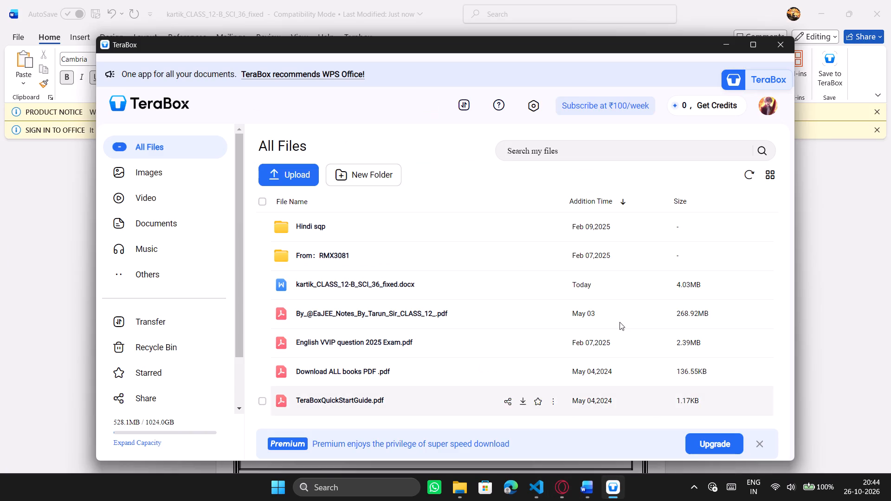
{"action": "left_click", "coordinate": [890, 236]}
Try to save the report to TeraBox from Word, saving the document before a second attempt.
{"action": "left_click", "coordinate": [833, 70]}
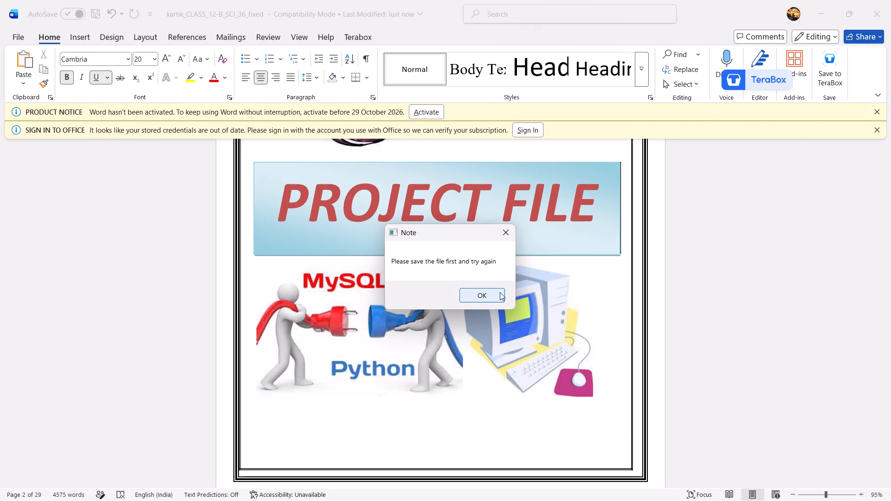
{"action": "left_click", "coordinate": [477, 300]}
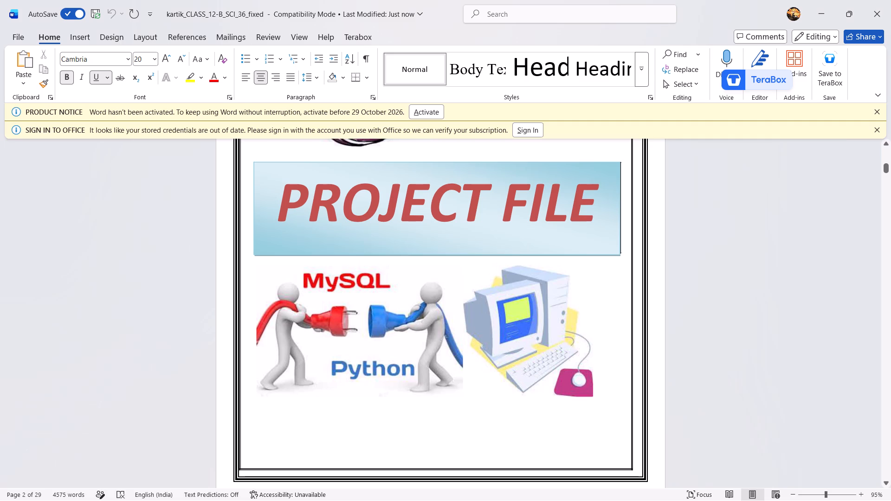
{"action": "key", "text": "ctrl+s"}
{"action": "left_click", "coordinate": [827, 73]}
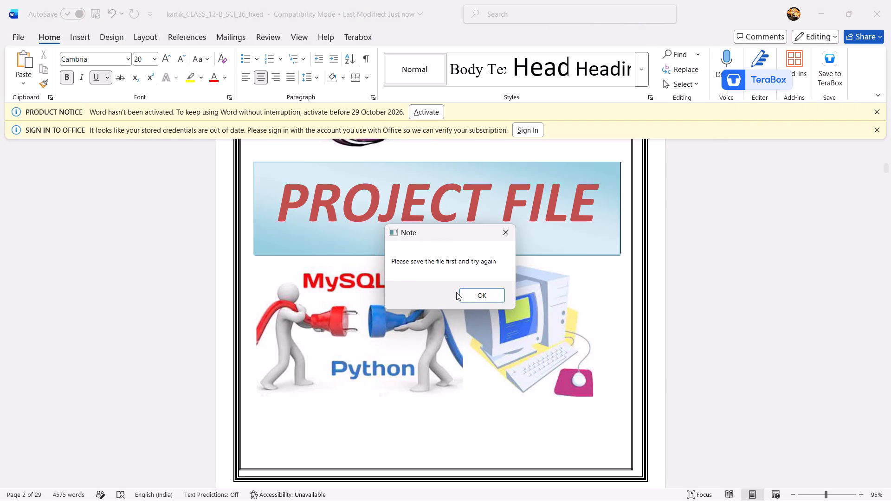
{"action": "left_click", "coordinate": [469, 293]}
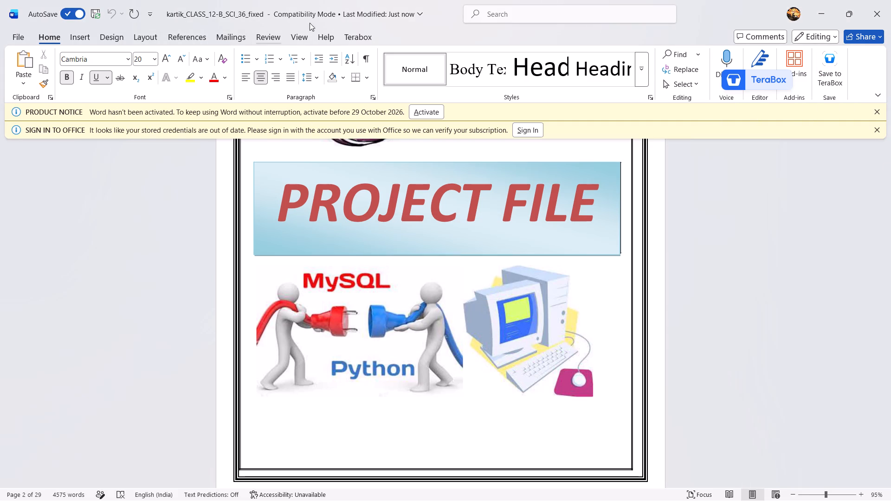
View the report's file name and storage location details.
{"action": "left_click", "coordinate": [400, 15]}
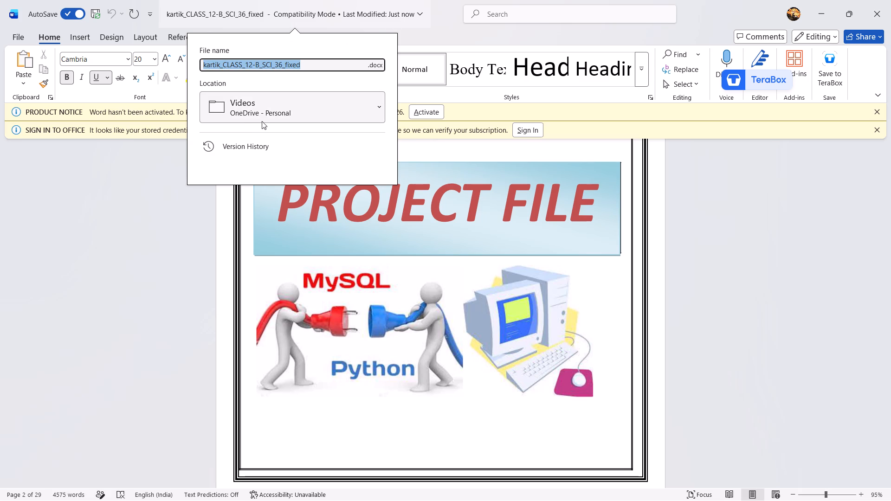
{"action": "left_click", "coordinate": [78, 186]}
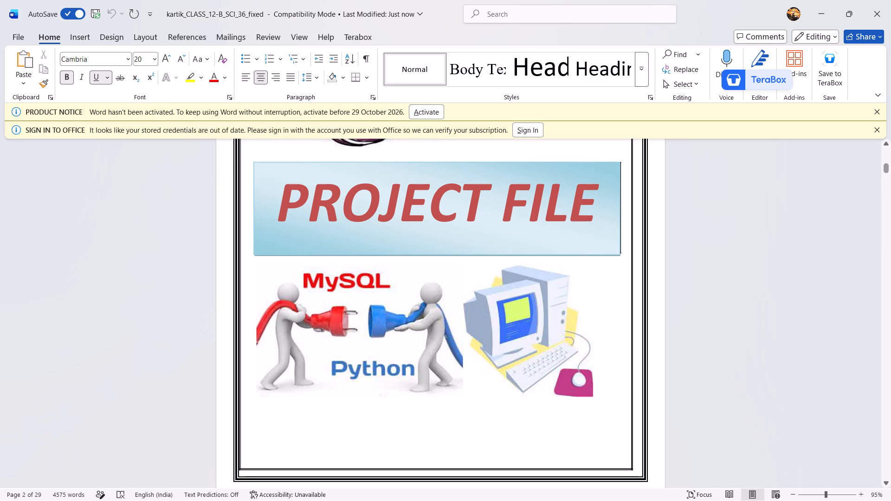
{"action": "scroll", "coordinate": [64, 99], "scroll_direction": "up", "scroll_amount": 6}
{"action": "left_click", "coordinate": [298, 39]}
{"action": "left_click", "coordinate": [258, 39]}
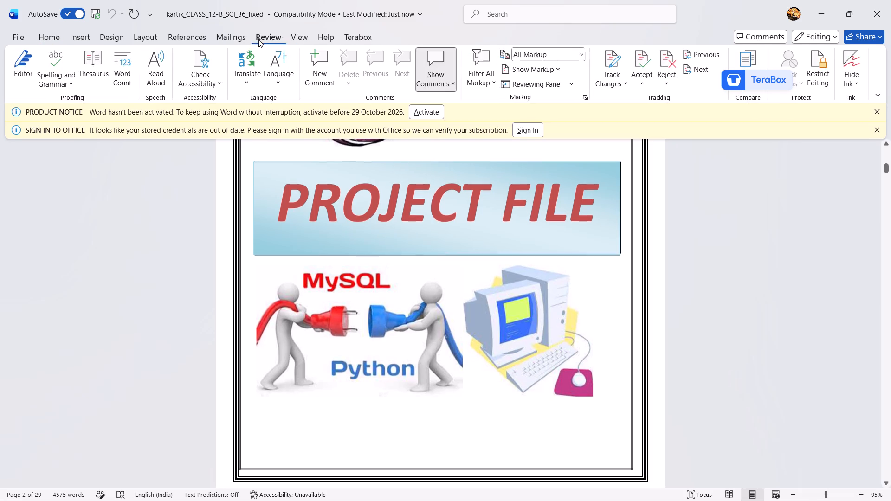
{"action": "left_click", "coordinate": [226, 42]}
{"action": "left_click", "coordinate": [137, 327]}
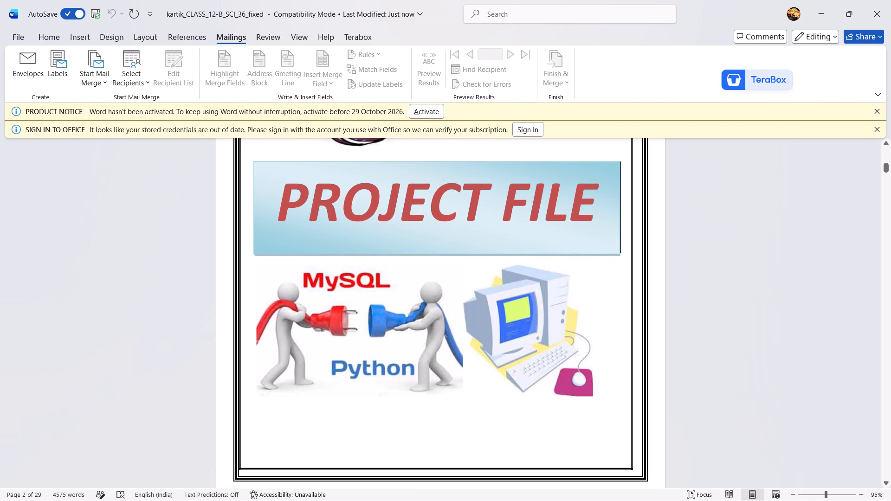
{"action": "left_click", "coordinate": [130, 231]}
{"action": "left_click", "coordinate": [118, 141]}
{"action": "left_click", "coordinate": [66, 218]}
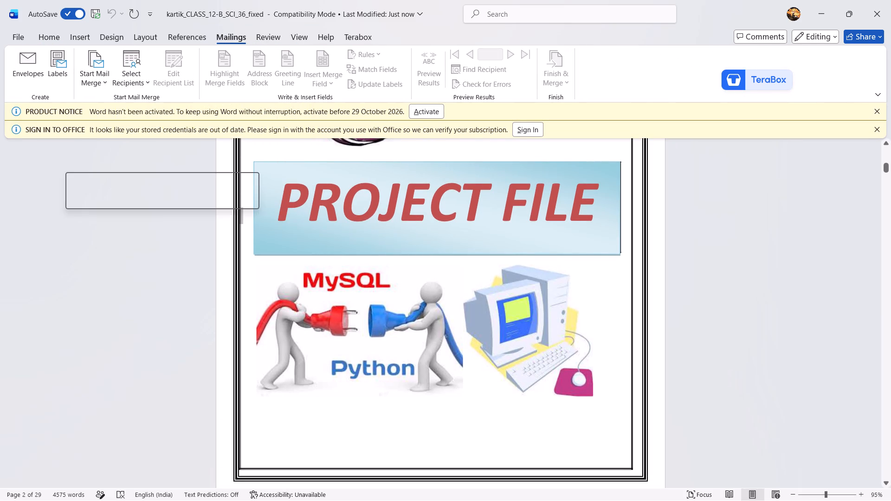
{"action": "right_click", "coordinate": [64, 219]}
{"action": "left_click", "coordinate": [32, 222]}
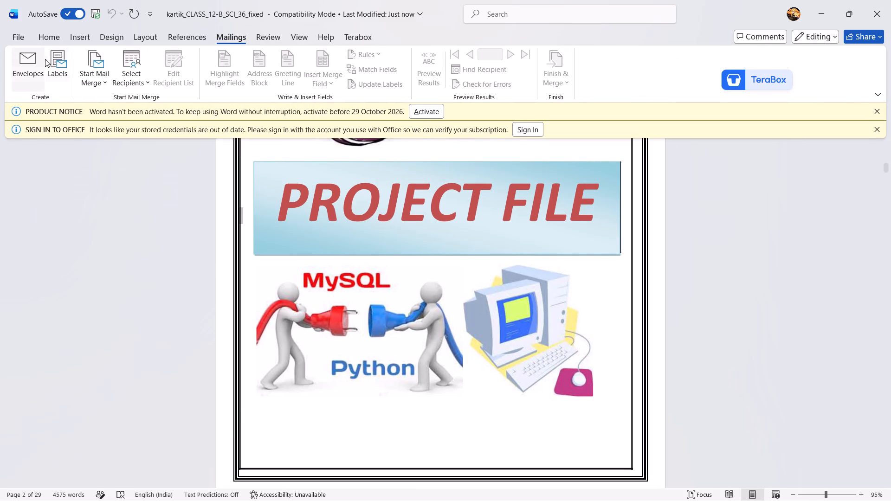
Check who has access to the report through its Manage Access sharing settings.
{"action": "left_click", "coordinate": [8, 41]}
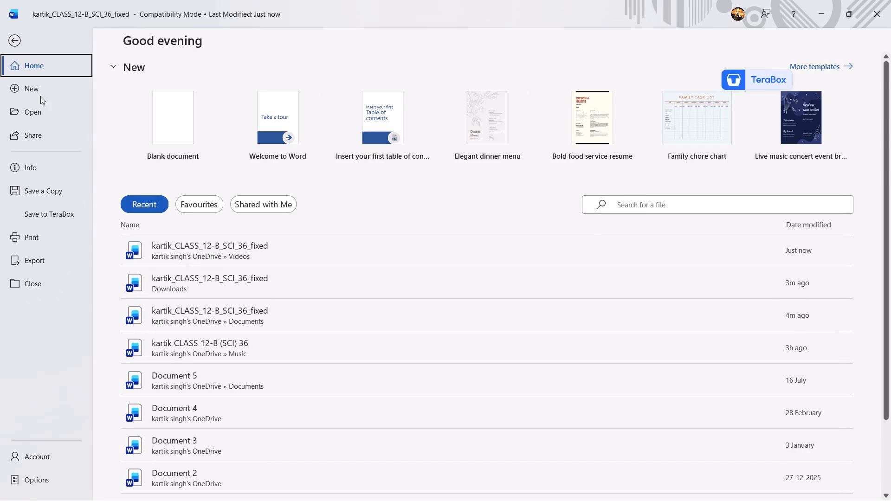
{"action": "left_click", "coordinate": [794, 249]}
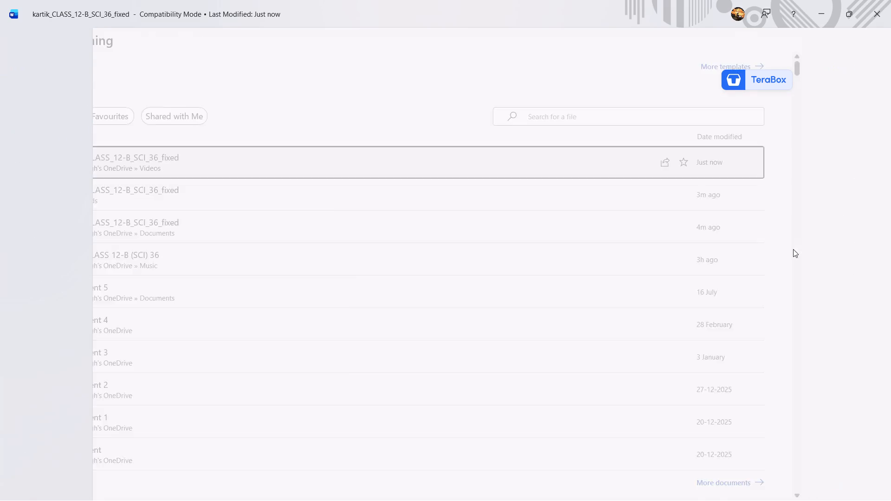
{"action": "left_click", "coordinate": [870, 39]}
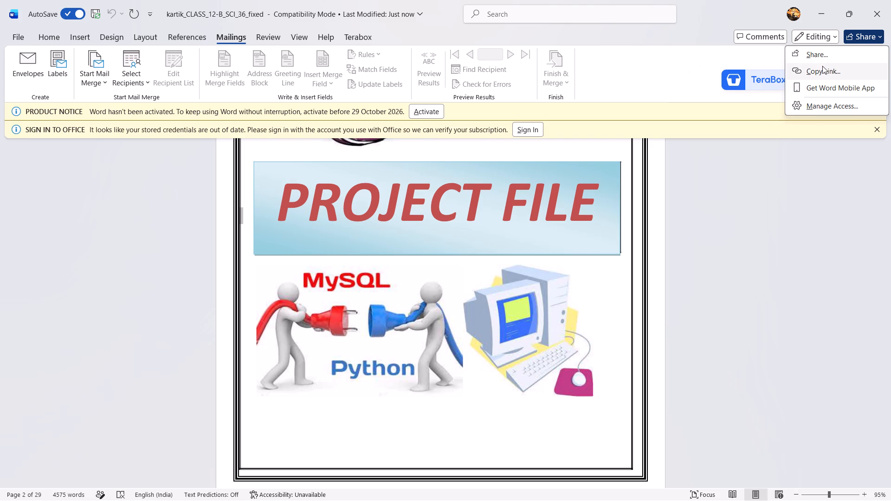
{"action": "left_click", "coordinate": [820, 105]}
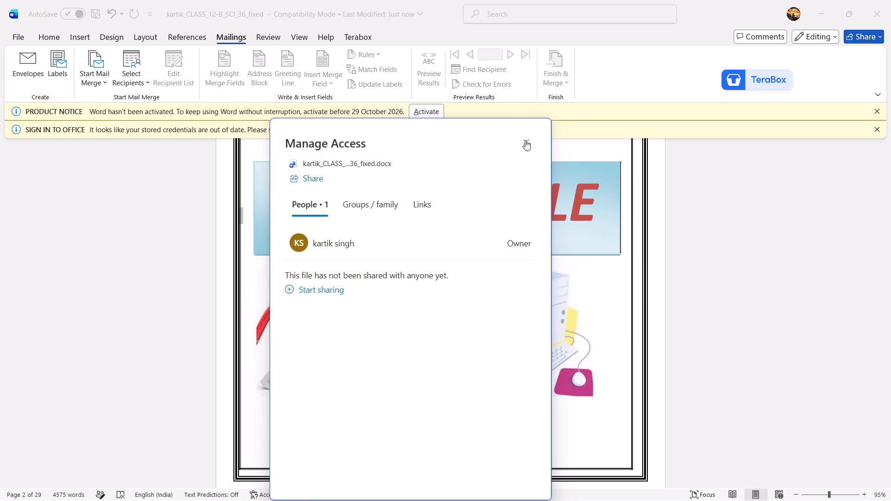
{"action": "left_click", "coordinate": [525, 140]}
Close the TeraBox and File Explorer windows and quit TeraBox running in the background.
{"action": "key", "text": "alt+Tab"}
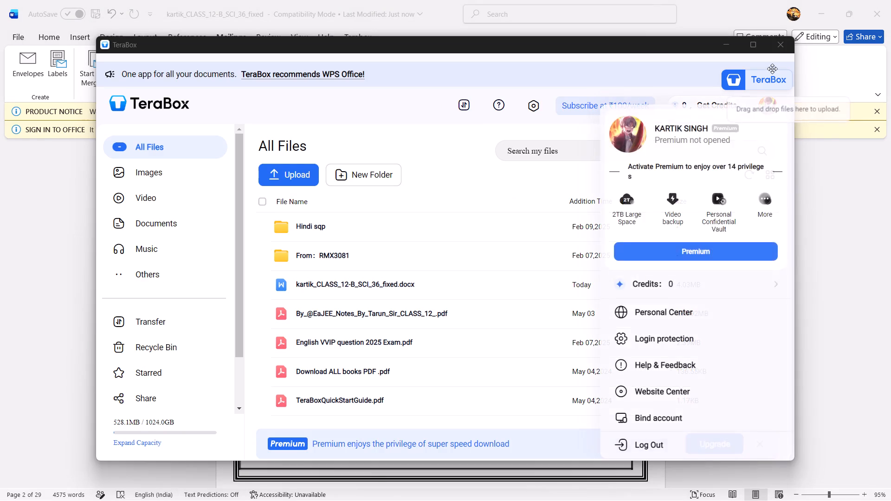
{"action": "left_click", "coordinate": [776, 55]}
{"action": "left_click", "coordinate": [777, 52]}
{"action": "key", "text": "alt+Tab"}
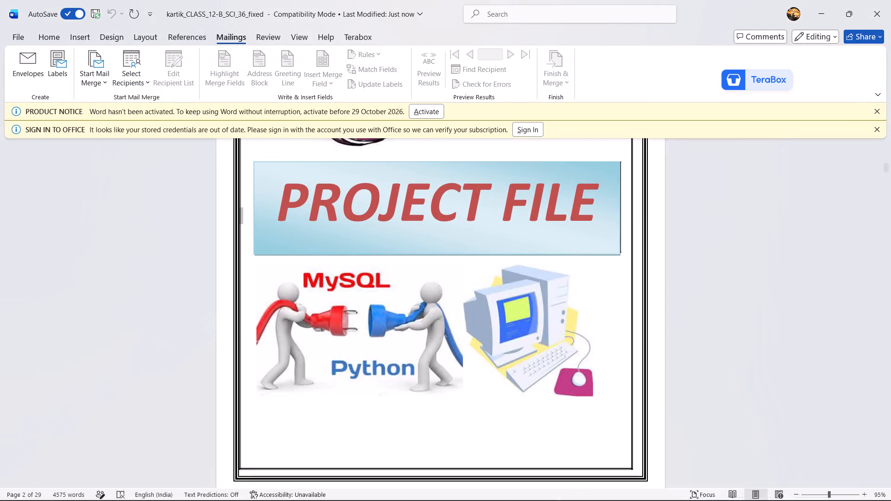
{"action": "key", "text": "alt+Tab"}
{"action": "left_click", "coordinate": [873, 9]}
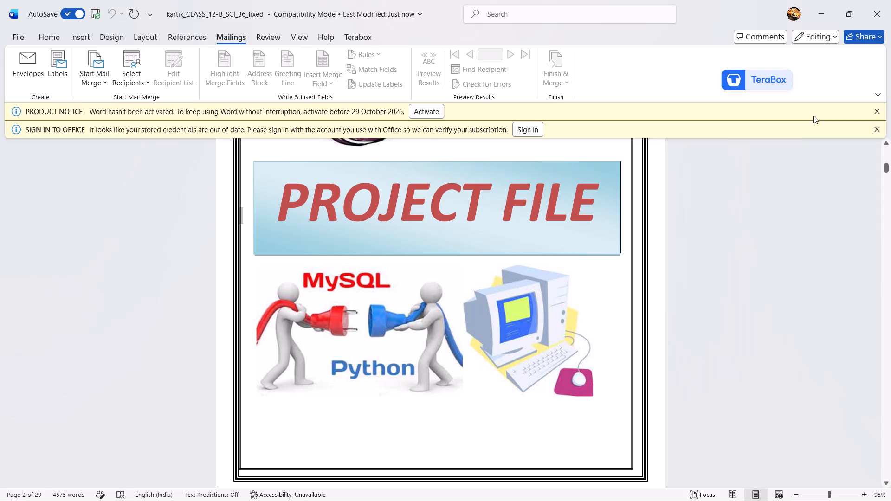
{"action": "left_click", "coordinate": [703, 484]}
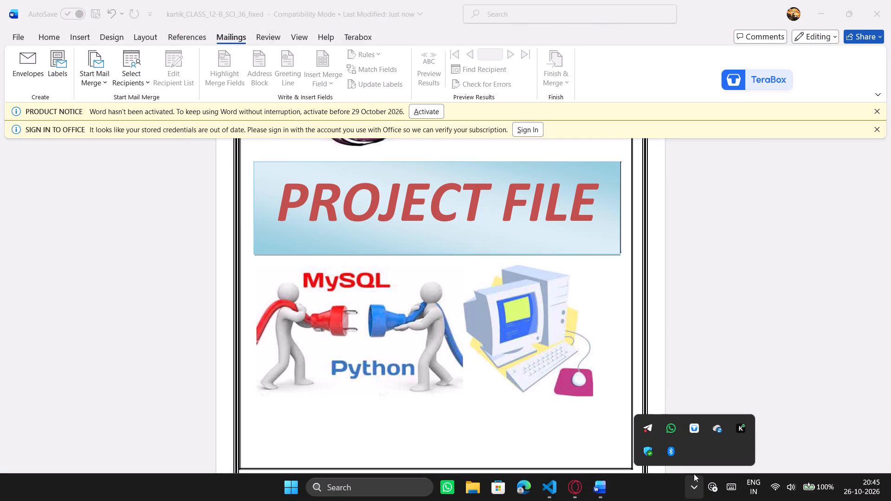
{"action": "right_click", "coordinate": [694, 421]}
{"action": "left_click", "coordinate": [717, 410]}
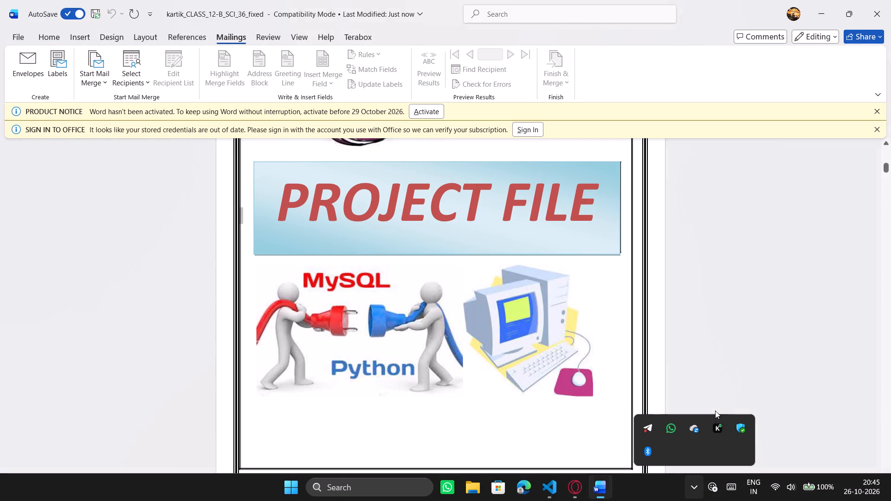
{"action": "left_click", "coordinate": [712, 369]}
{"action": "key", "text": "alt+Tab"}
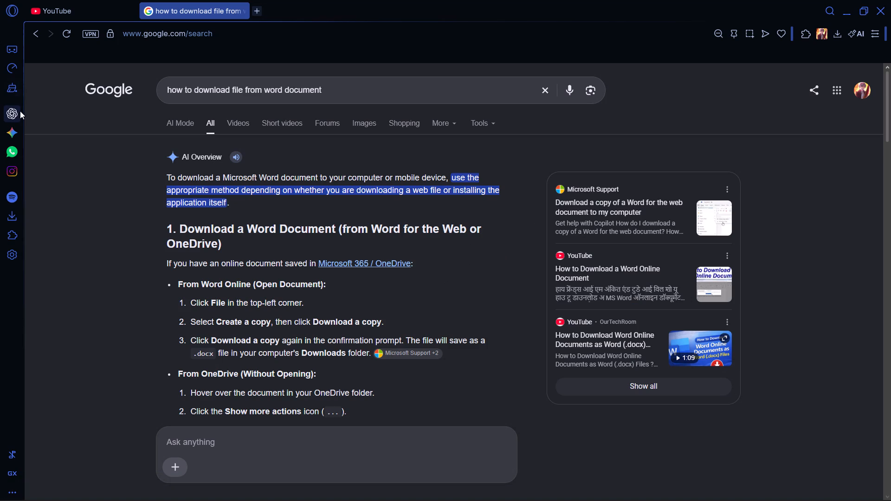
{"action": "left_click", "coordinate": [18, 112]}
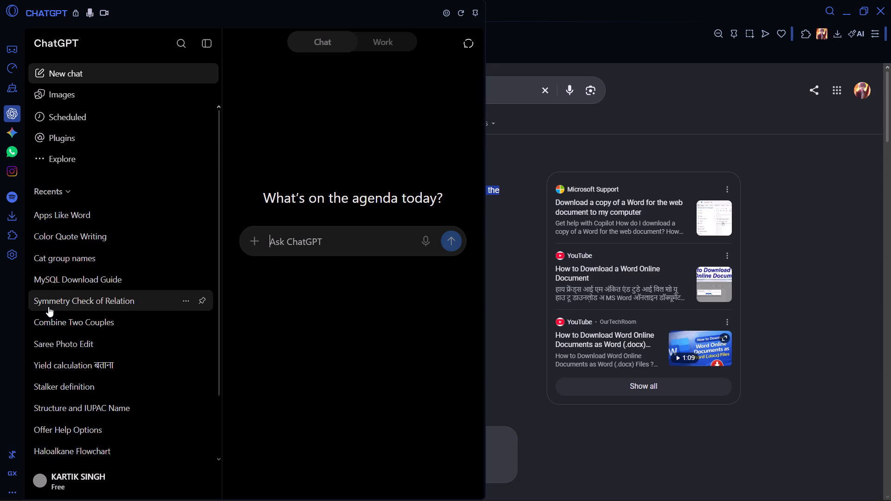
{"action": "left_click", "coordinate": [277, 245]}
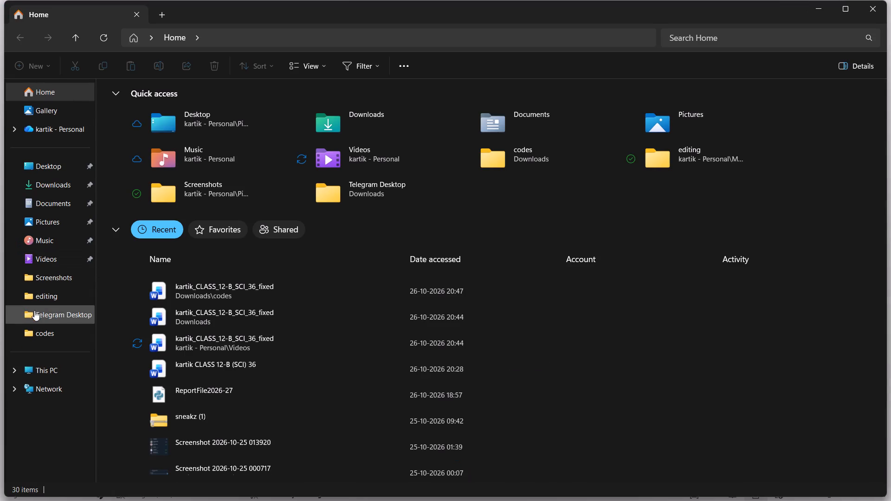
{"action": "left_click", "coordinate": [36, 324]}
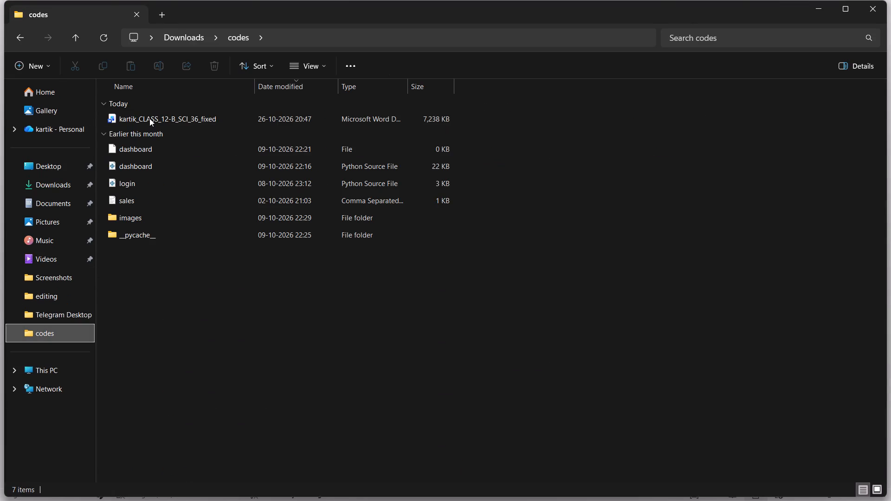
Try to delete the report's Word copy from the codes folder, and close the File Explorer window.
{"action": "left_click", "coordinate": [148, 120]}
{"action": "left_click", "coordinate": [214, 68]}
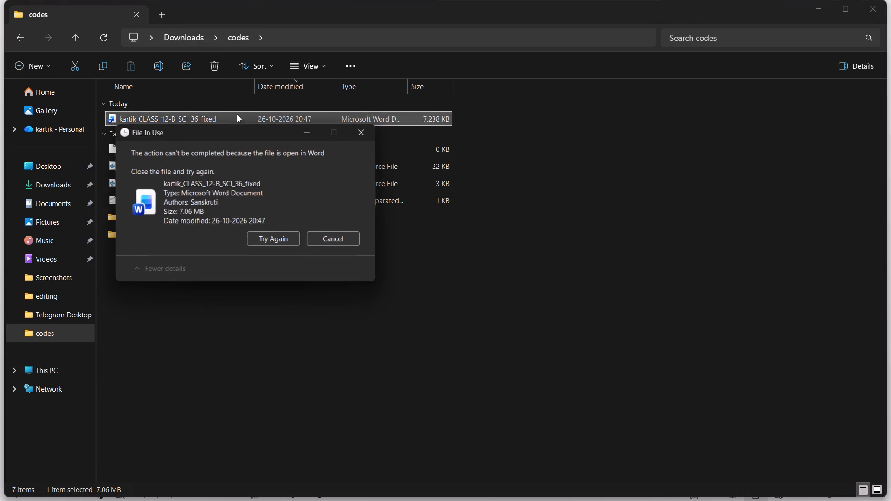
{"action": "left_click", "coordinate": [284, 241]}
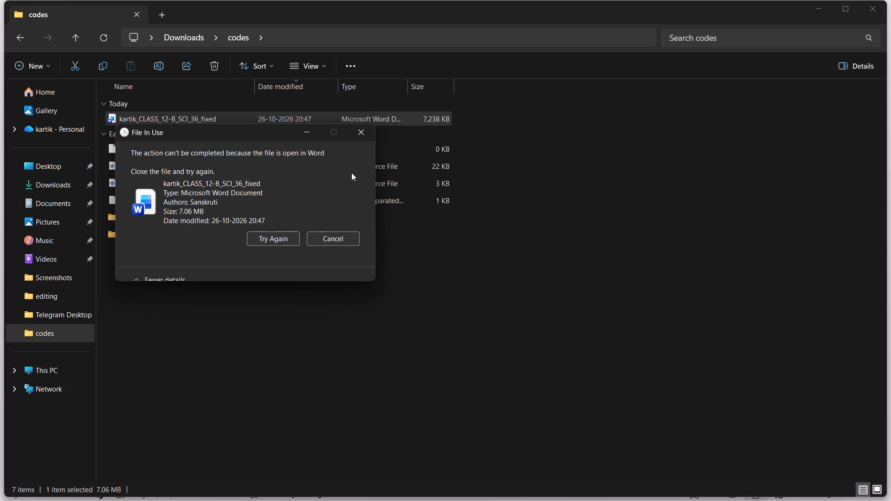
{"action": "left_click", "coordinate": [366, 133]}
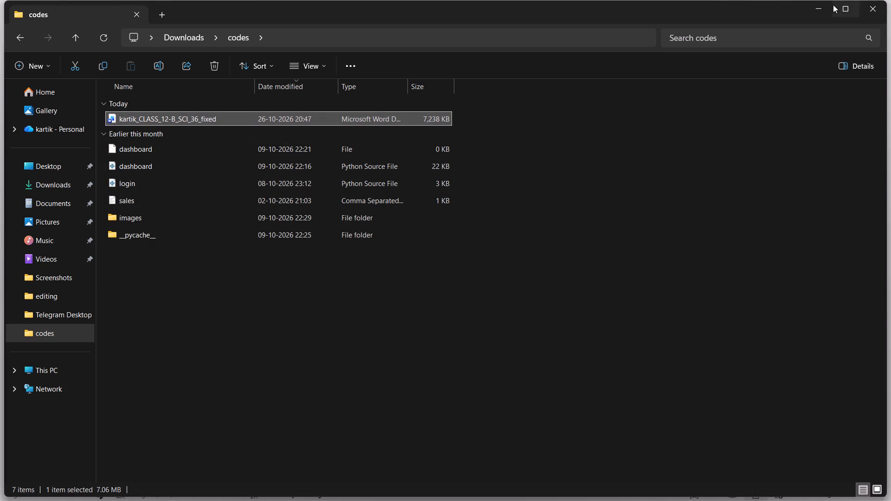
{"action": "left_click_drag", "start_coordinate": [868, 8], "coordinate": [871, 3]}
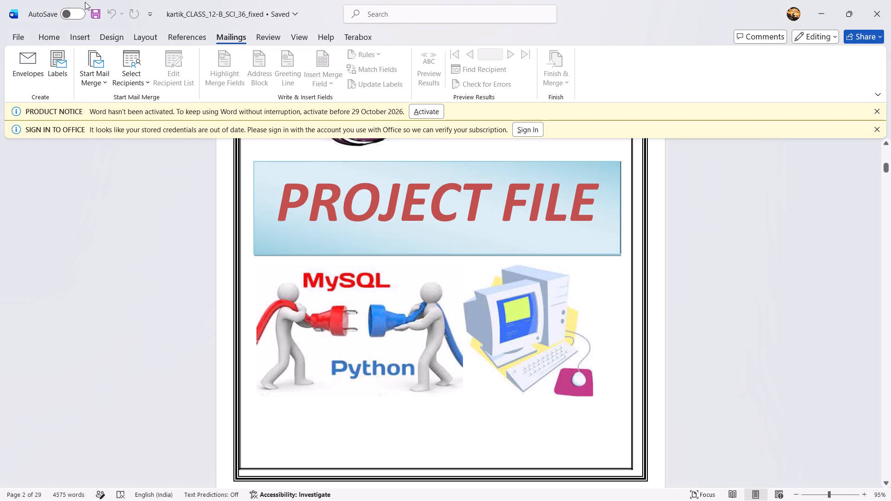
In Word, save a copy of the report as a PDF in the Videos folder under the same file name.
{"action": "left_click", "coordinate": [18, 37]}
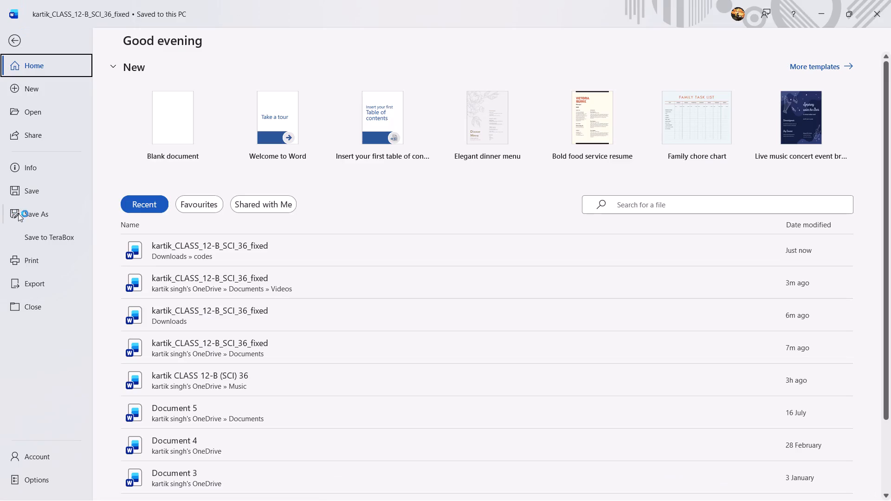
{"action": "left_click", "coordinate": [21, 213]}
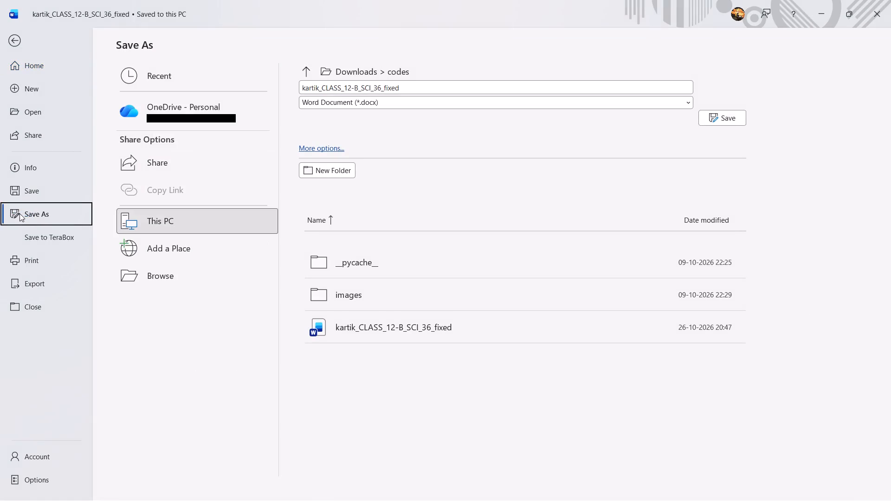
{"action": "left_click", "coordinate": [151, 279]}
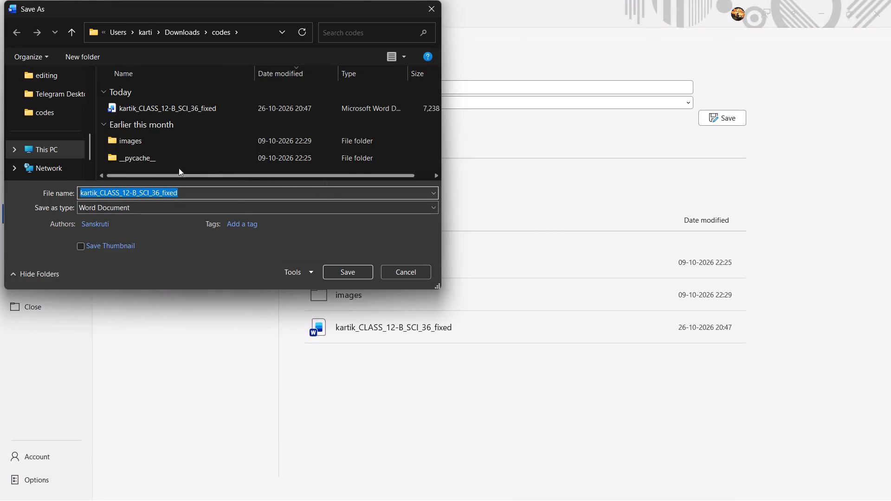
{"action": "scroll", "coordinate": [53, 155], "scroll_direction": "down", "scroll_amount": 4}
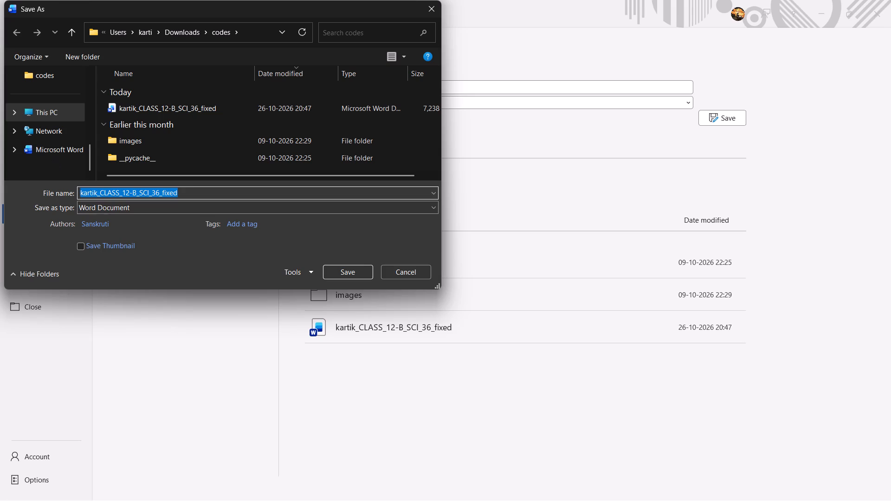
{"action": "left_click", "coordinate": [133, 209]}
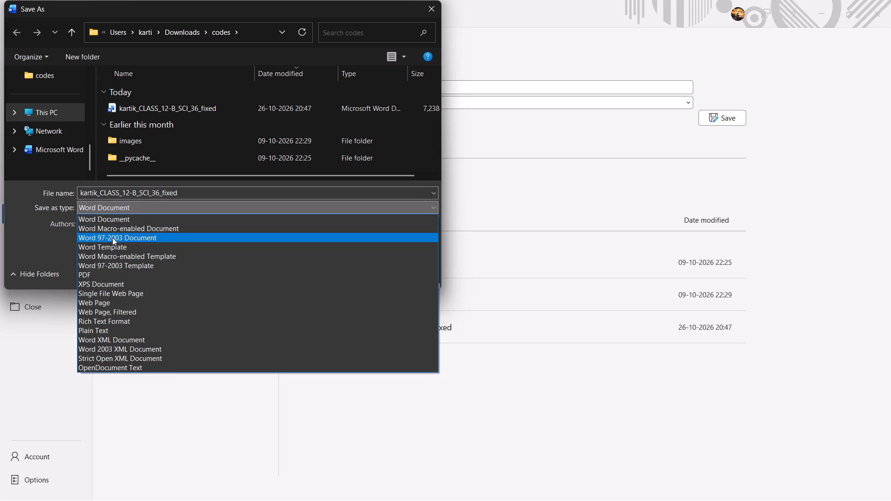
{"action": "left_click", "coordinate": [105, 274]}
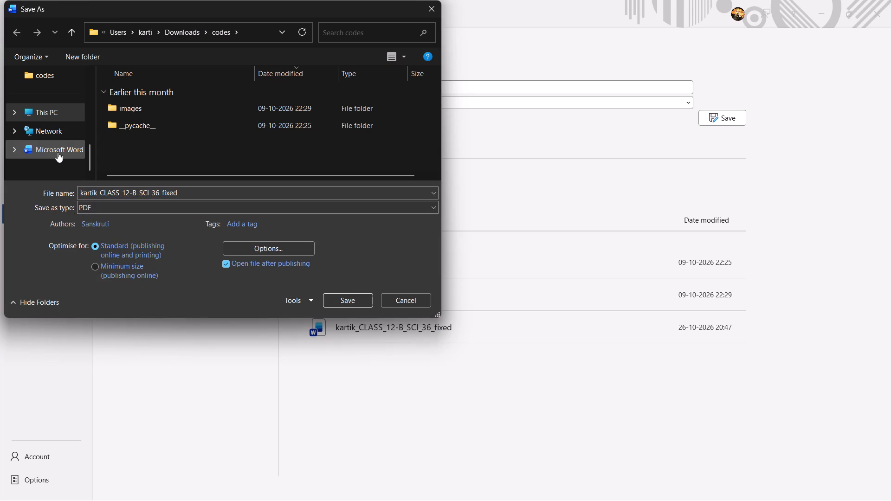
{"action": "left_click", "coordinate": [56, 151]}
{"action": "left_click", "coordinate": [48, 139]}
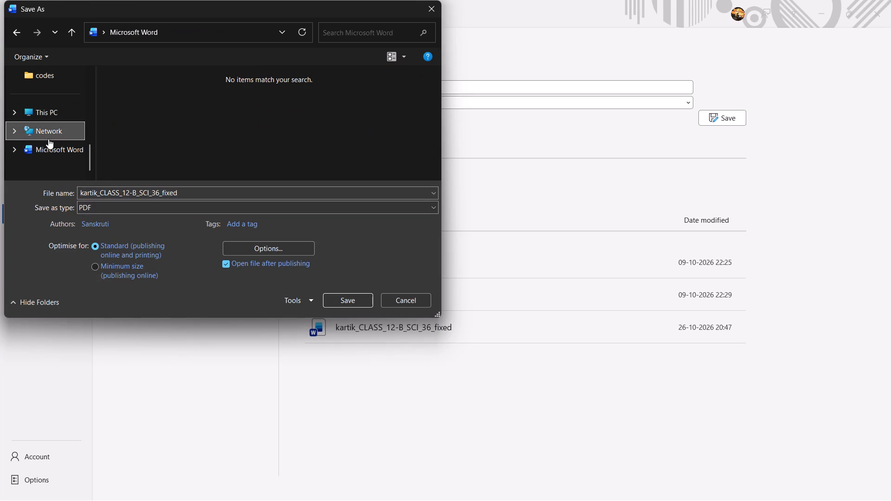
{"action": "scroll", "coordinate": [48, 139], "scroll_direction": "up", "scroll_amount": 4}
{"action": "scroll", "coordinate": [48, 139], "scroll_direction": "down", "scroll_amount": 1}
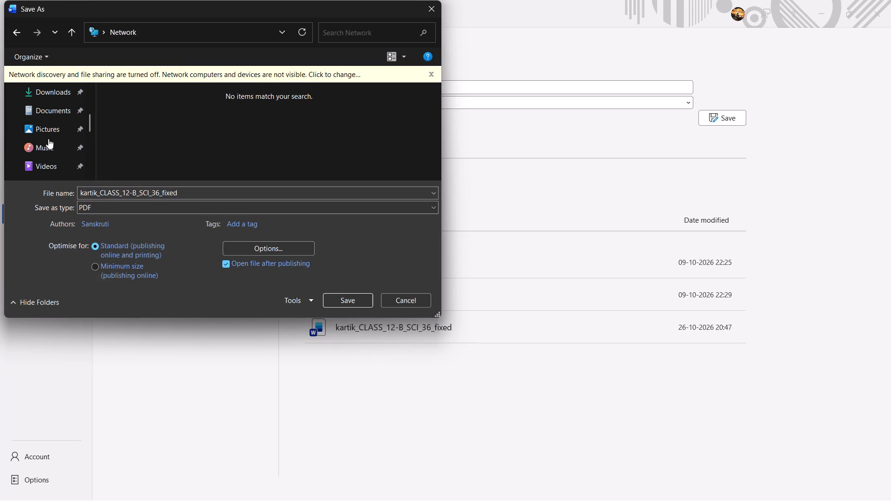
{"action": "left_click", "coordinate": [54, 149]}
{"action": "left_click", "coordinate": [54, 149]}
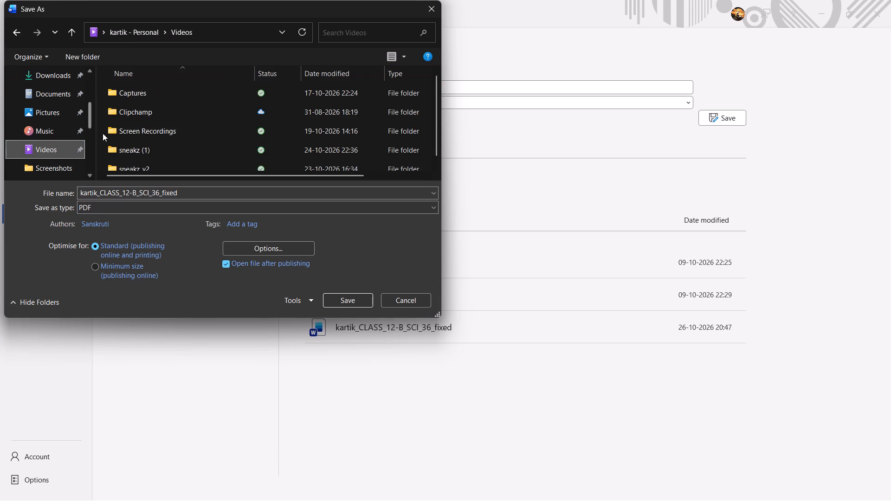
{"action": "scroll", "coordinate": [123, 128], "scroll_direction": "down", "scroll_amount": 4}
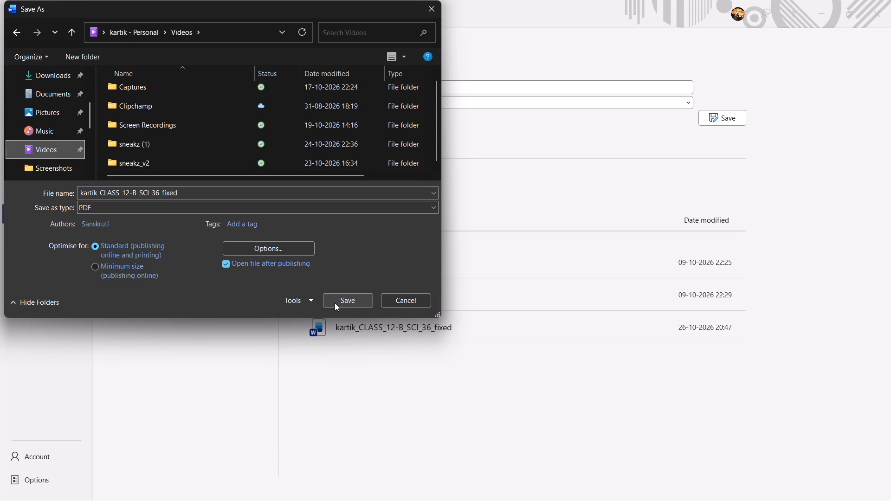
{"action": "left_click", "coordinate": [335, 302]}
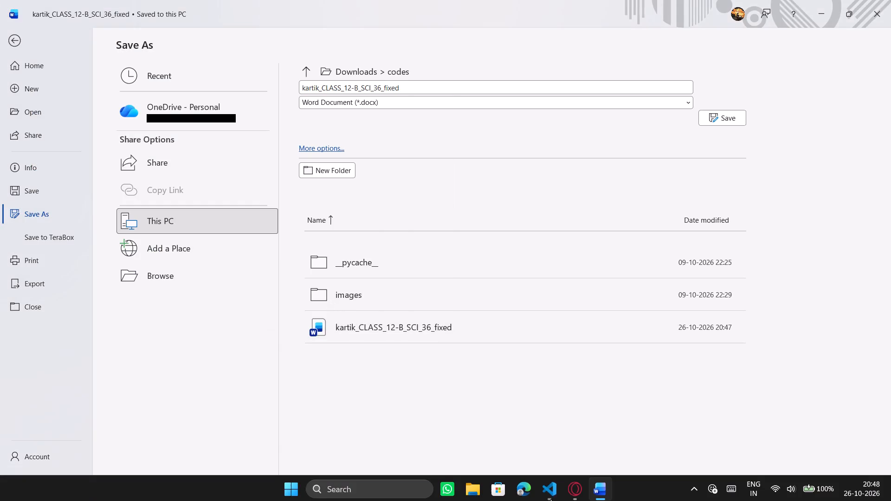
Open File Explorer to locate the report's PDF copy in the Videos folder.
{"action": "left_click", "coordinate": [479, 492]}
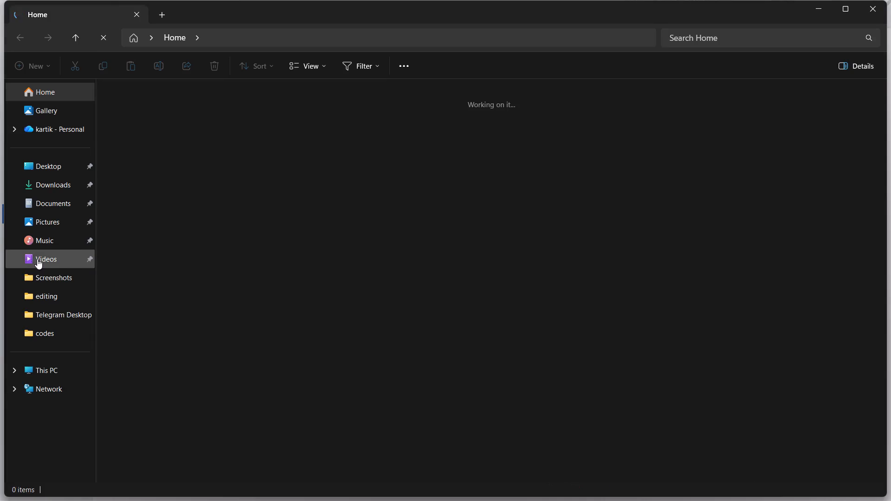
In the Videos folder, try to open mso759B.tmp just once with Opera GX, close its browser tab, and return to File Explorer.
{"action": "left_click", "coordinate": [37, 259]}
{"action": "double_click", "coordinate": [135, 224]}
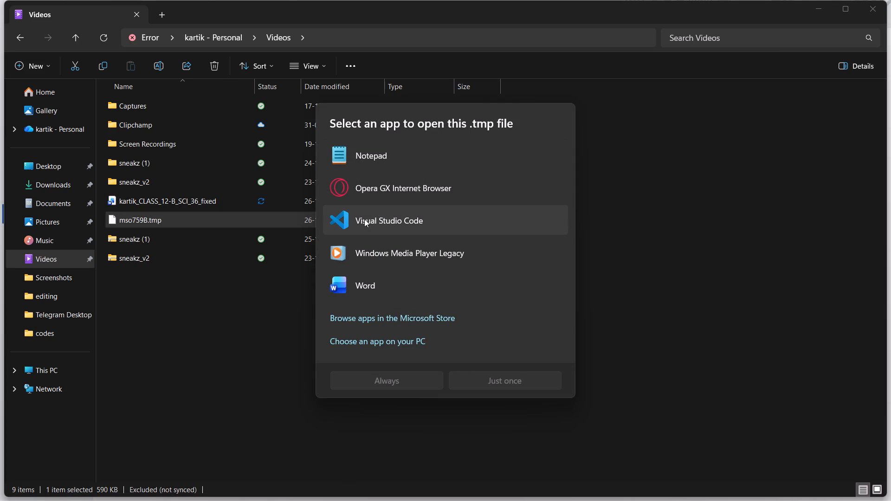
{"action": "left_click", "coordinate": [363, 188]}
{"action": "left_click", "coordinate": [478, 384]}
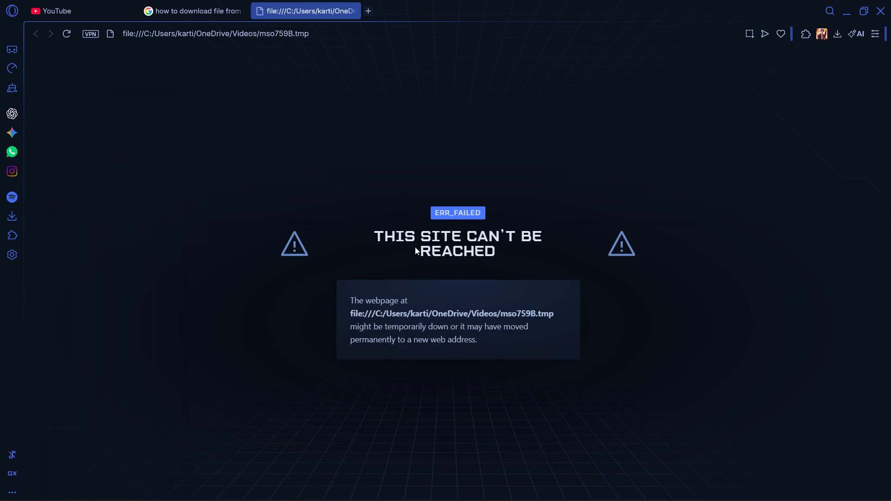
{"action": "middle_click", "coordinate": [307, 0]}
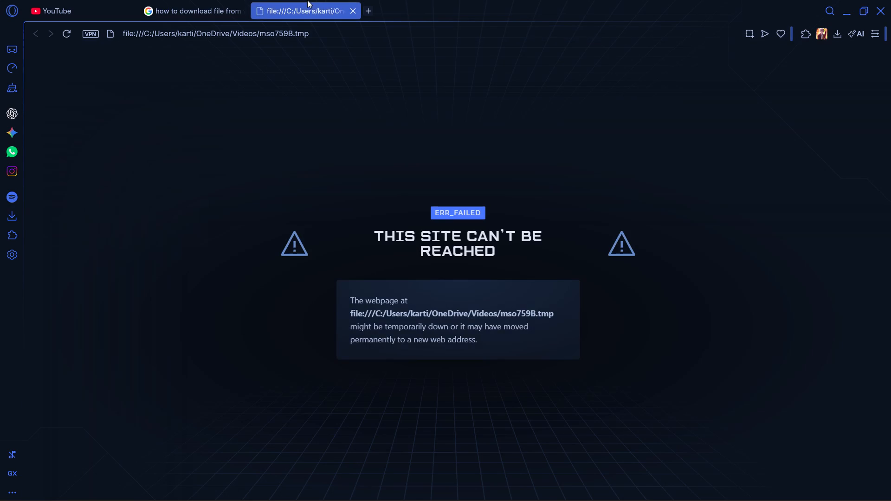
{"action": "key", "text": "alt+Tab"}
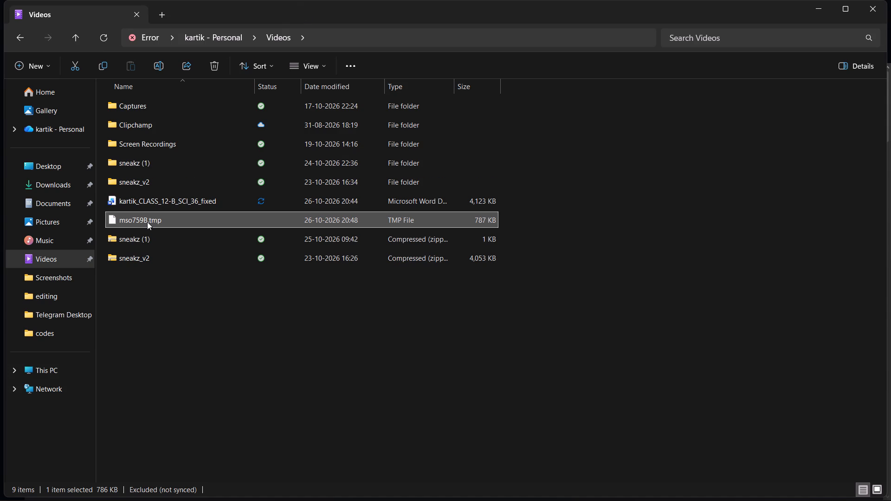
Try to open mso759B.tmp from the Videos folder just once with Word.
{"action": "double_click", "coordinate": [147, 222]}
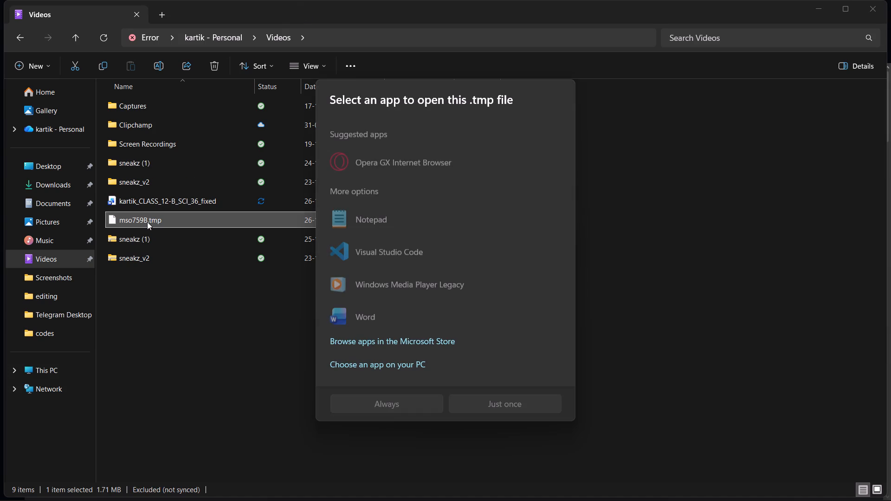
{"action": "left_click", "coordinate": [350, 216]}
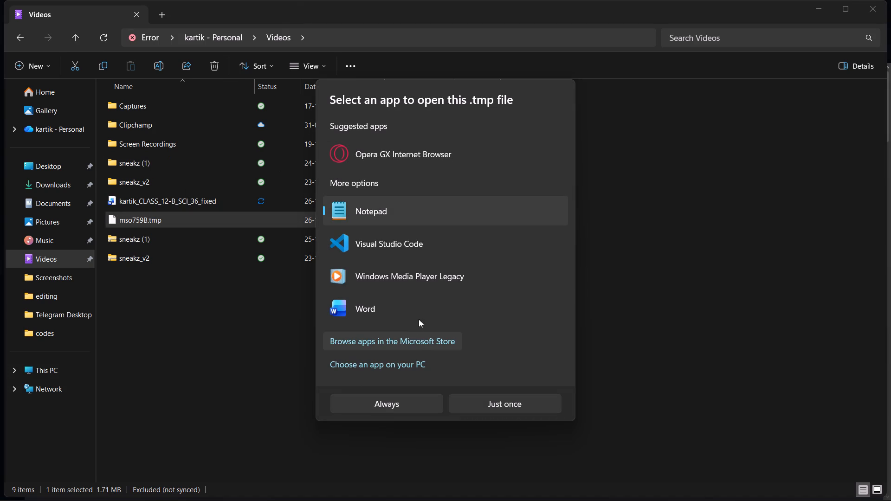
{"action": "left_click_drag", "start_coordinate": [415, 290], "coordinate": [415, 295]}
{"action": "left_click", "coordinate": [413, 322]}
{"action": "left_click", "coordinate": [482, 415]}
{"action": "left_click", "coordinate": [478, 410]}
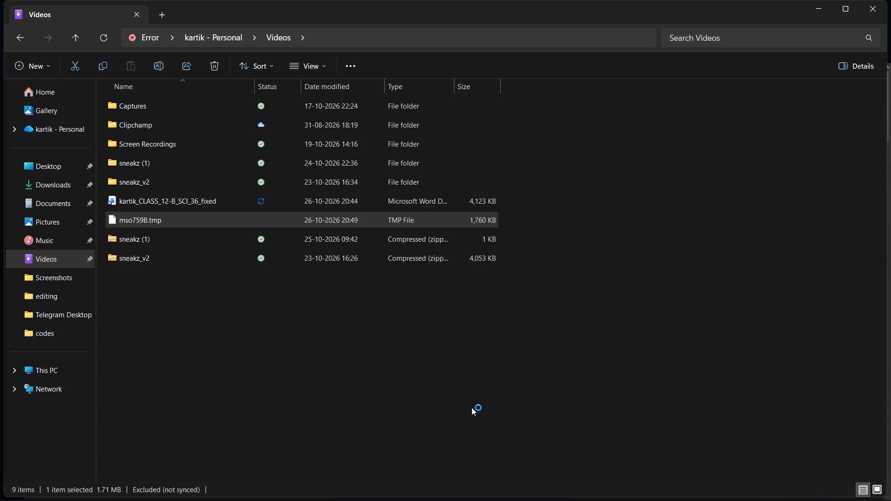